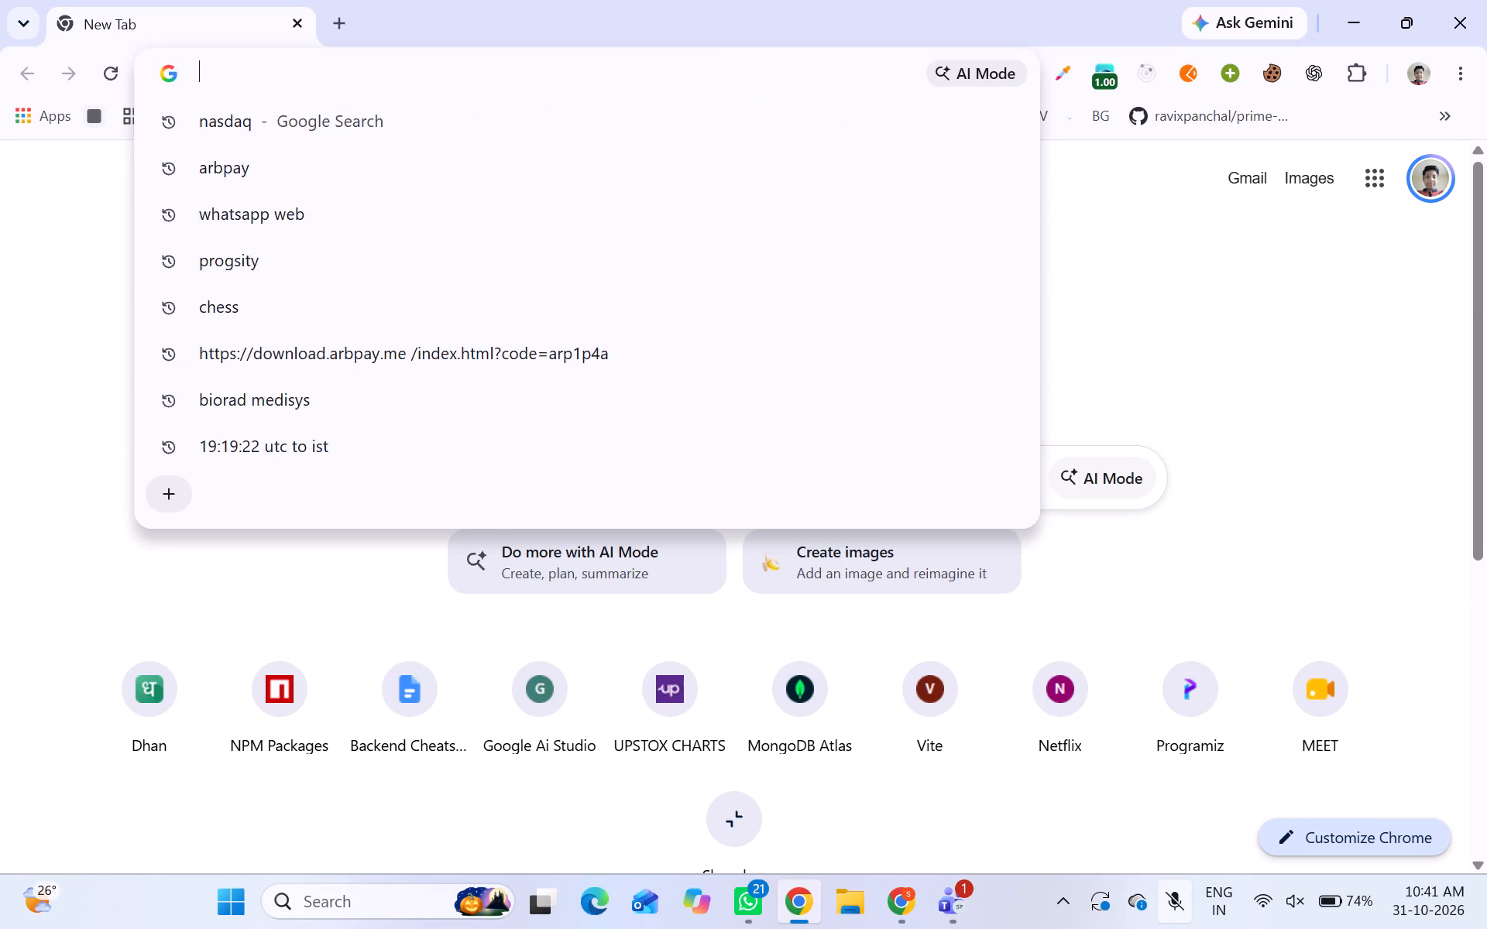
# Search the web for "google form" and open the Google Forms home page from the results.
pyautogui.write('oogle form')
pyautogui.press('space')
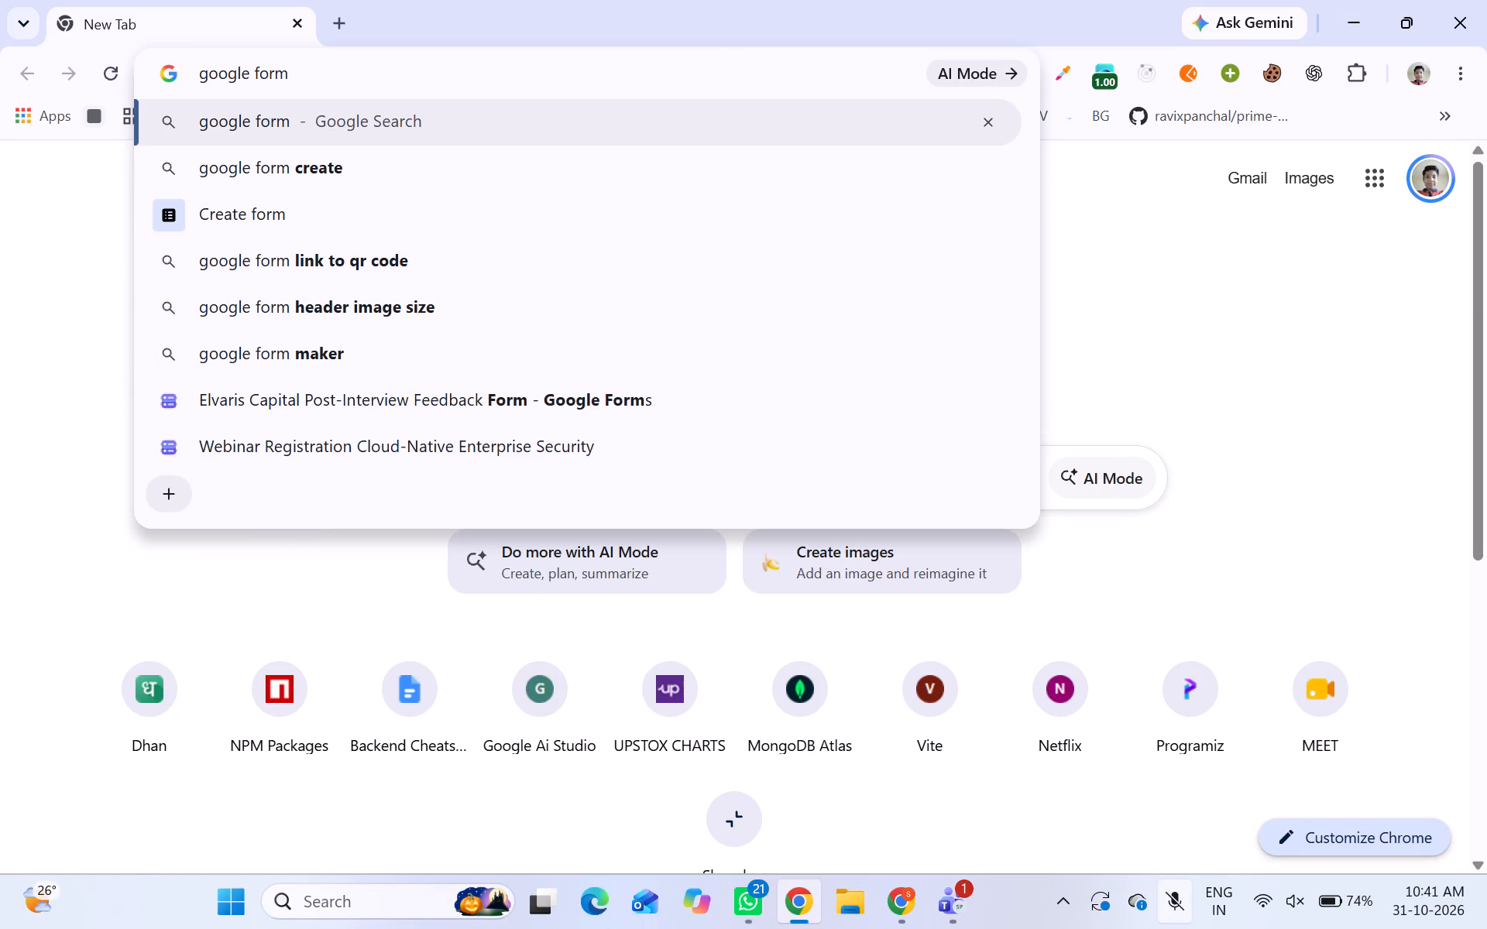
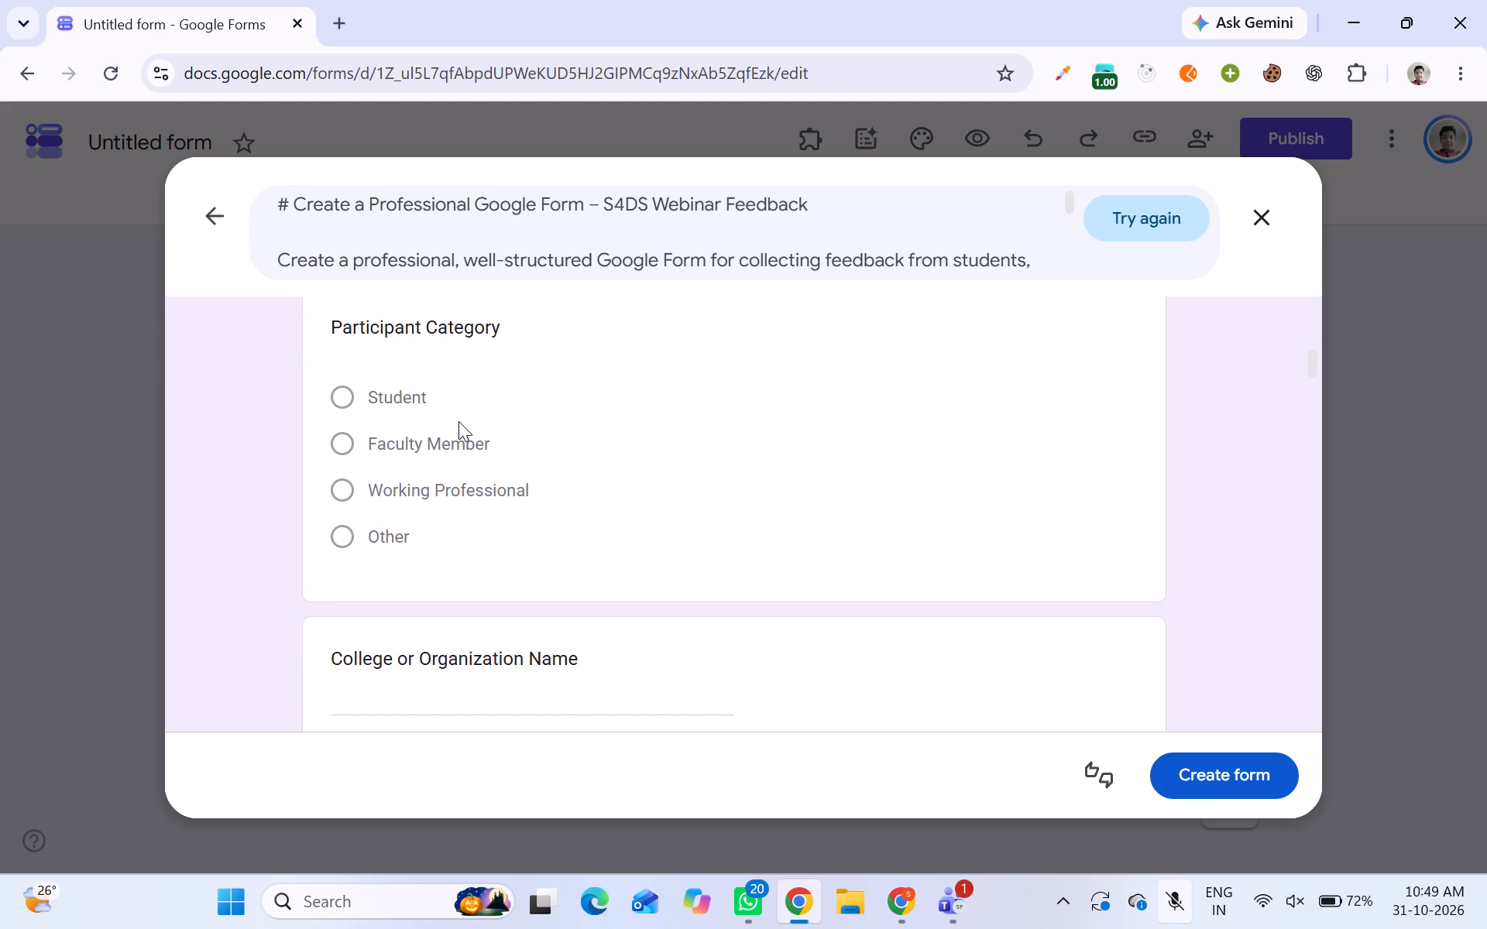
pyautogui.scroll(1, 458, 421)
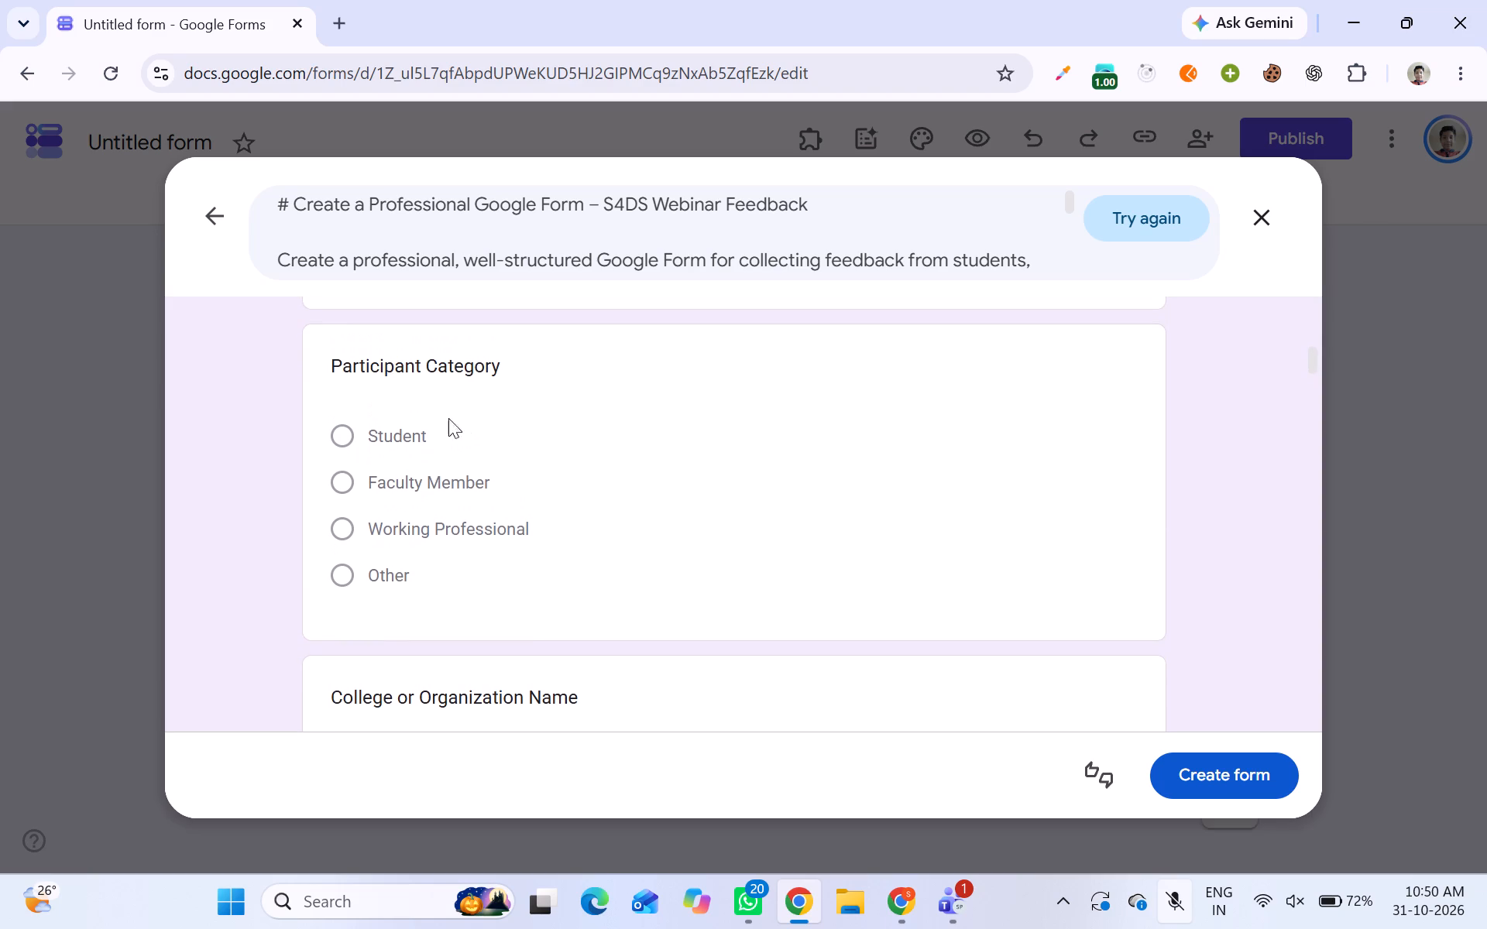
pyautogui.moveTo(335, 361); pyautogui.dragTo(500, 372)
pyautogui.click(500, 372)
pyautogui.scroll(-2, 443, 445)
pyautogui.scroll(1, 443, 445)
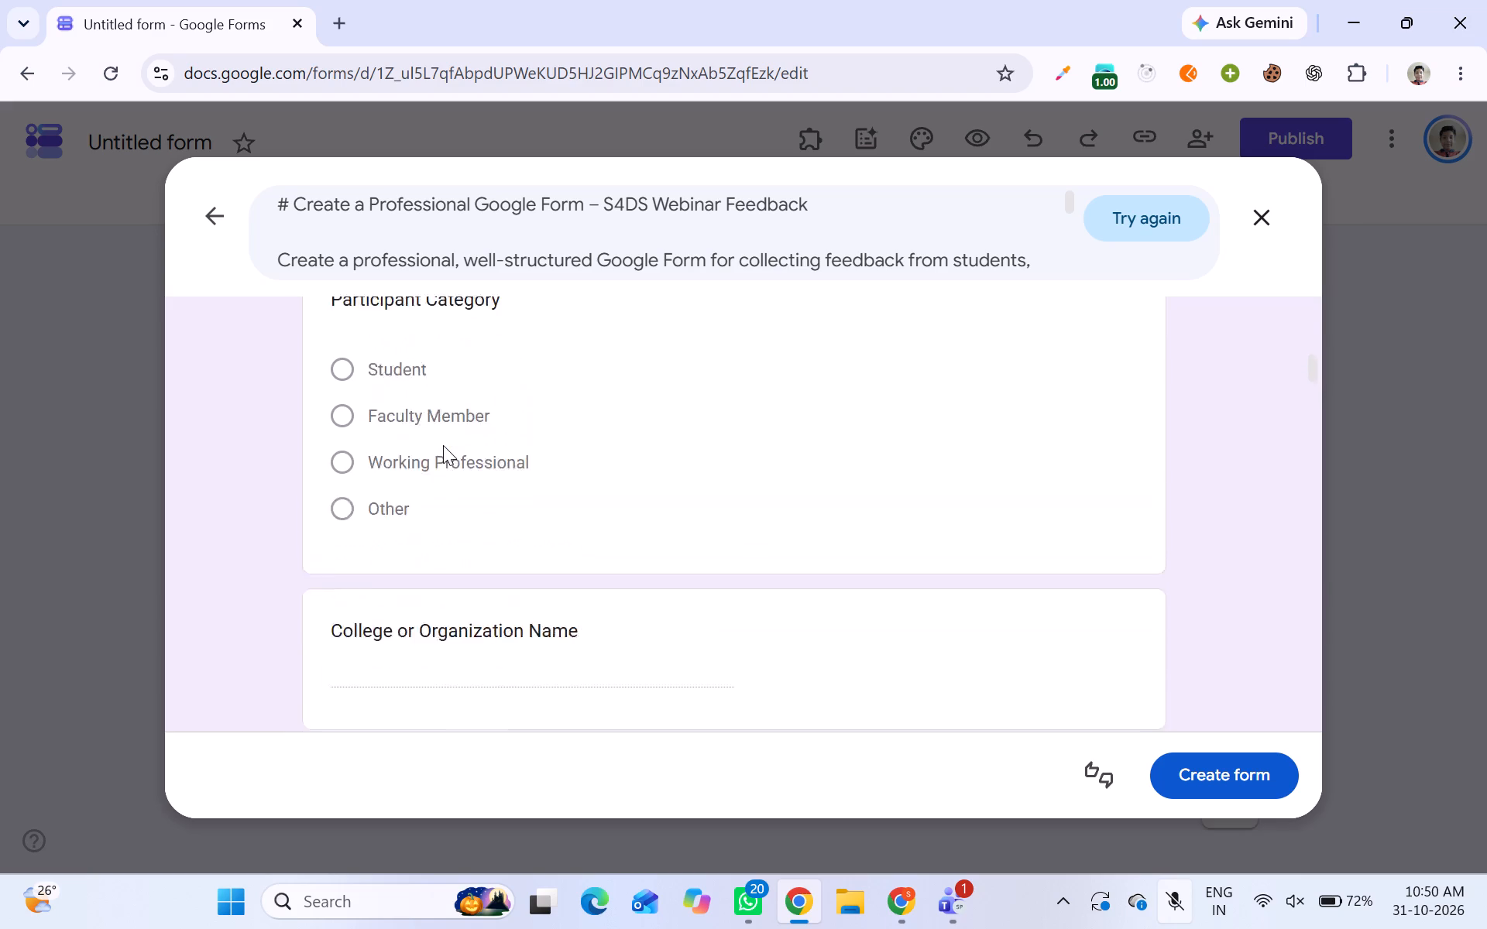
pyautogui.scroll(2, 443, 445)
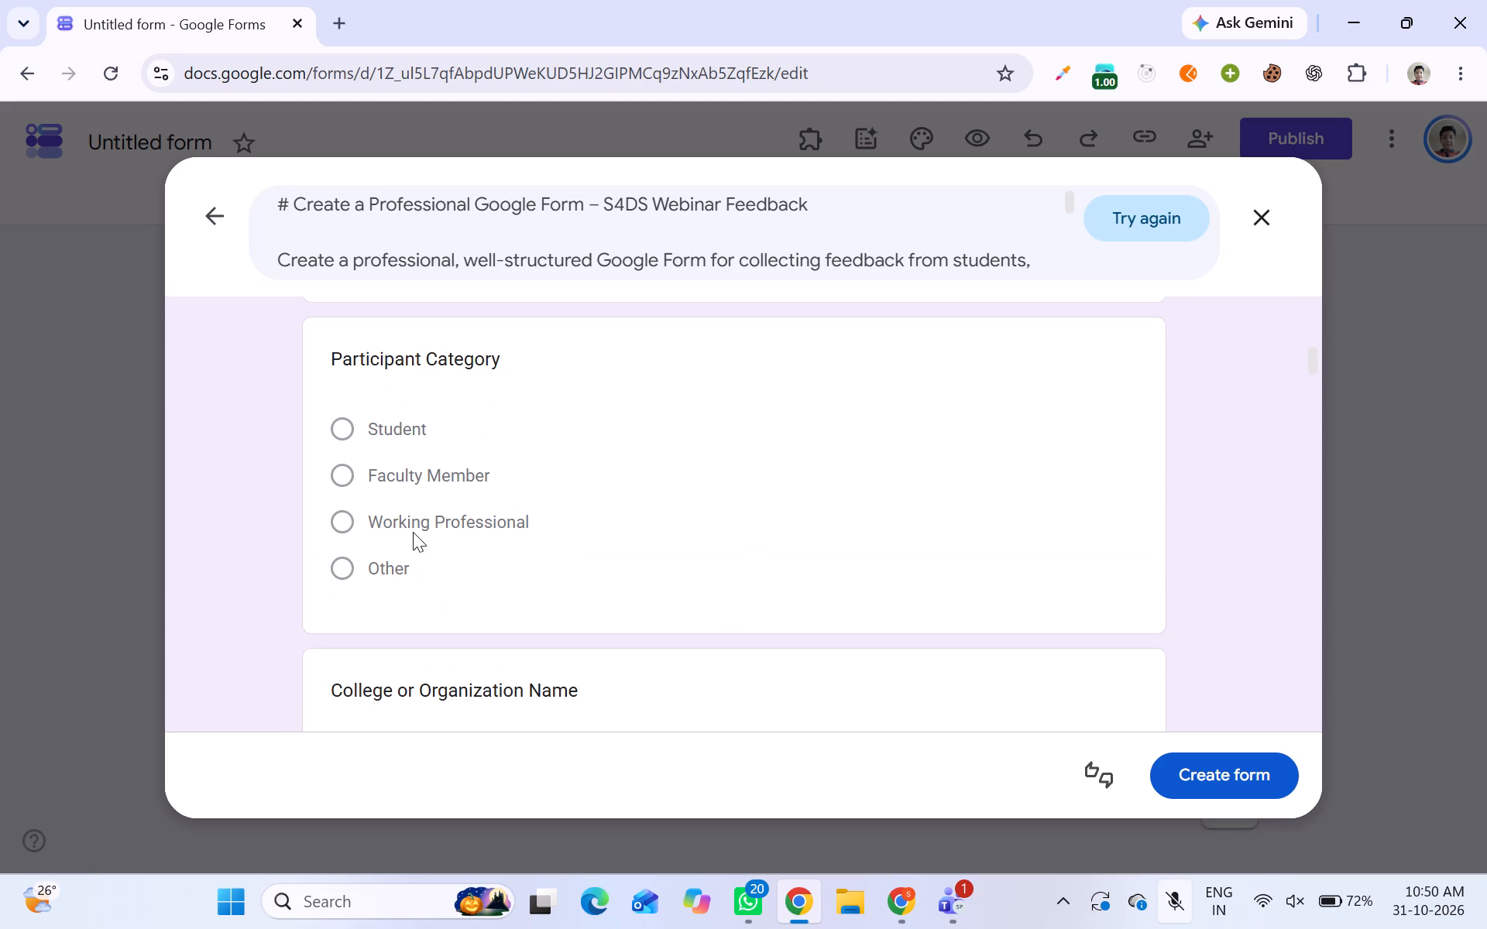
pyautogui.scroll(-3, 413, 532)
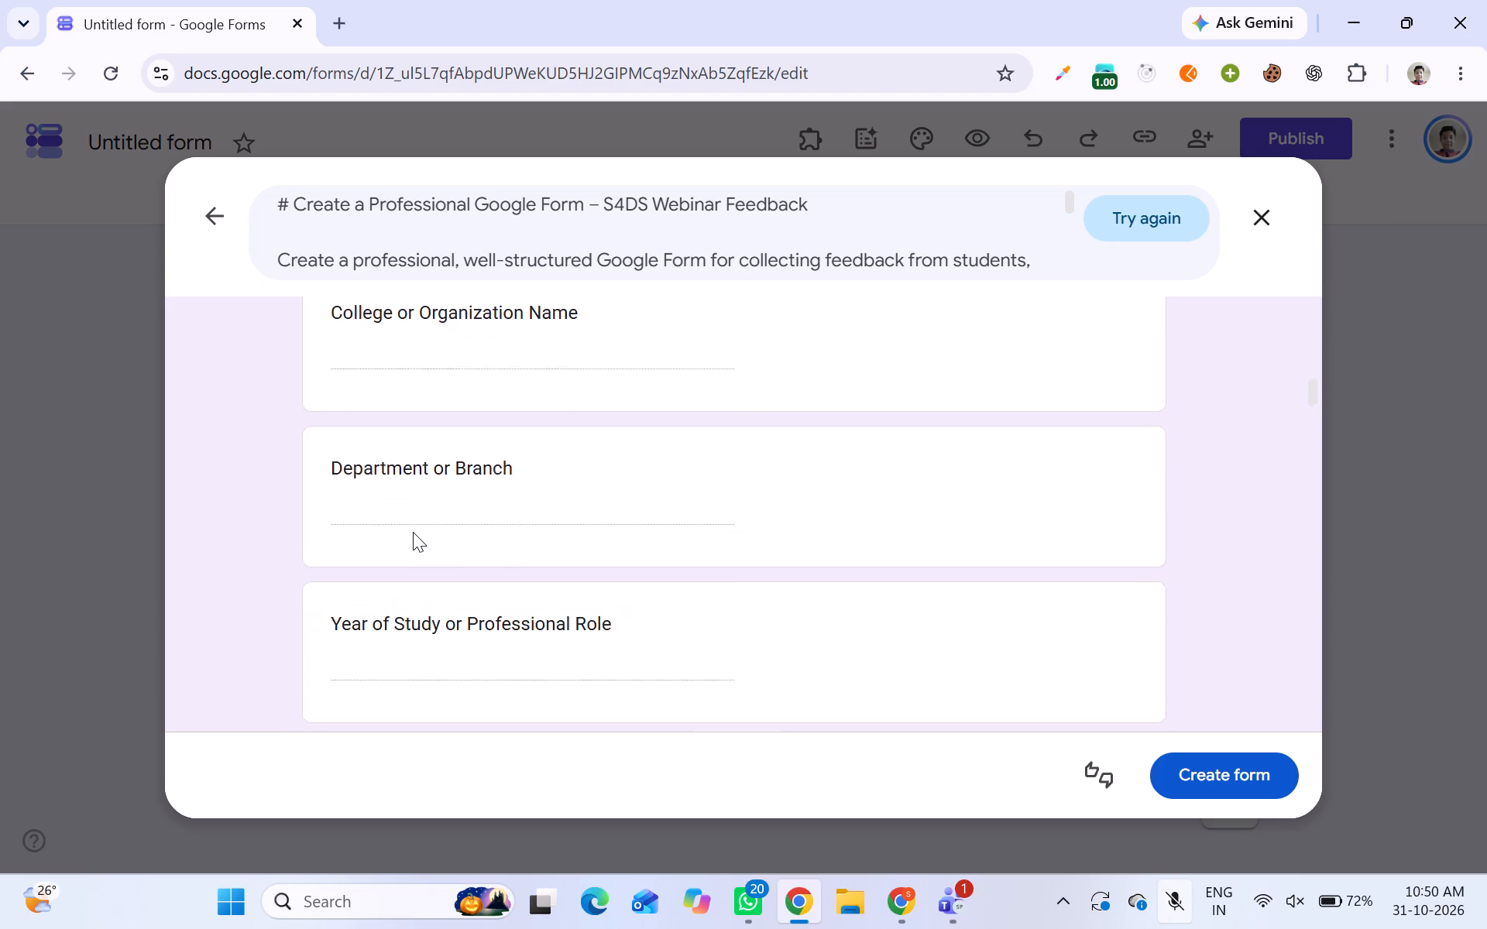
pyautogui.scroll(-2, 413, 532)
pyautogui.scroll(1, 413, 532)
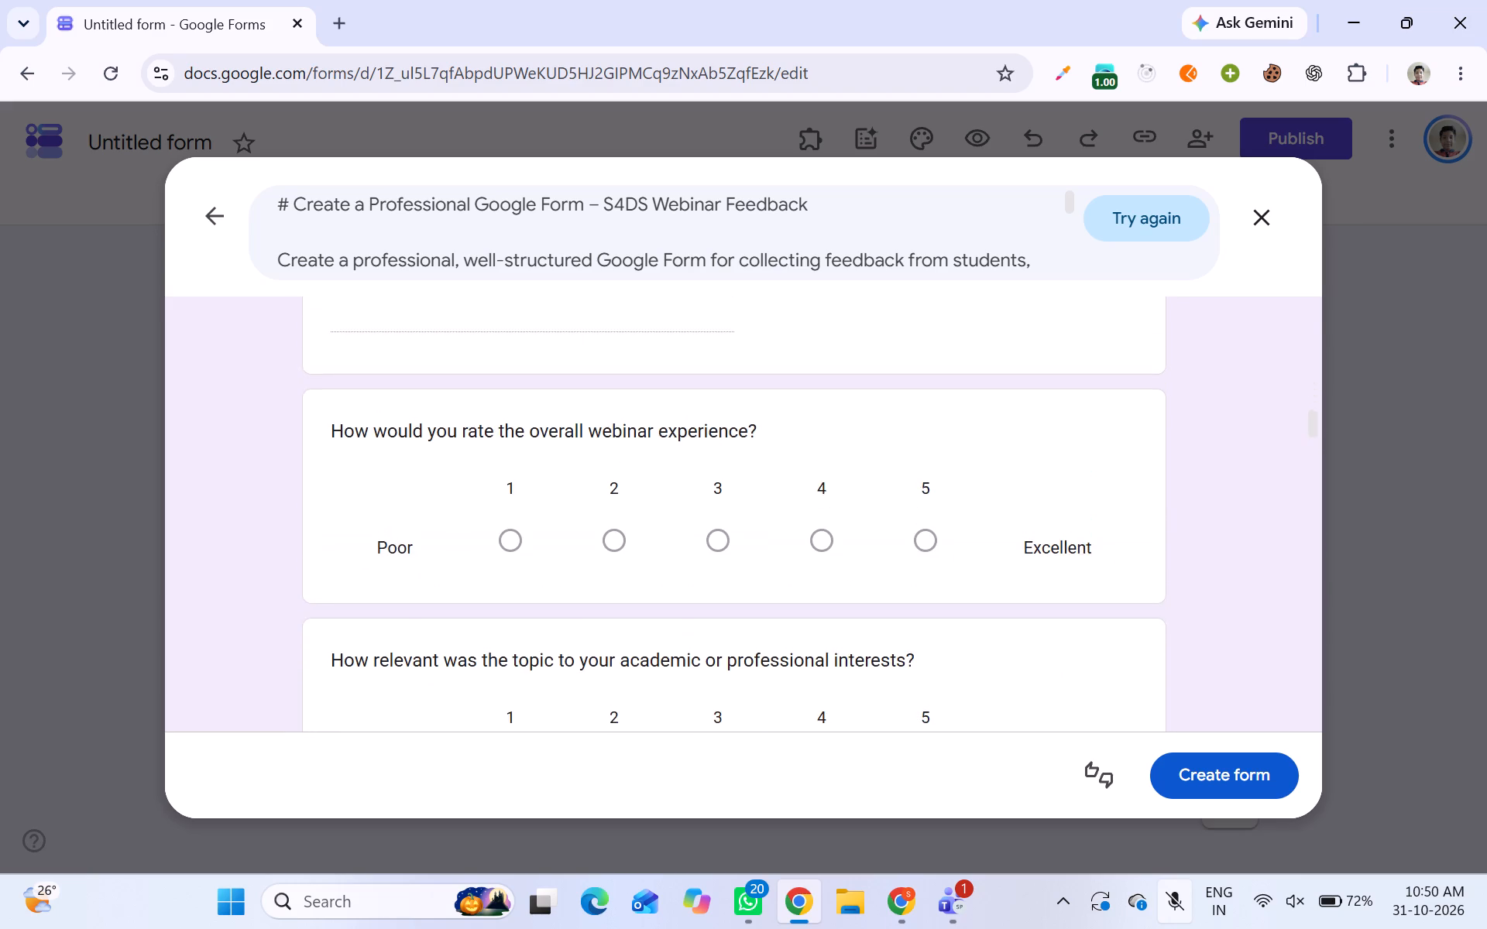
pyautogui.scroll(3, 413, 532)
pyautogui.scroll(-8, 413, 532)
pyautogui.scroll(11, 413, 532)
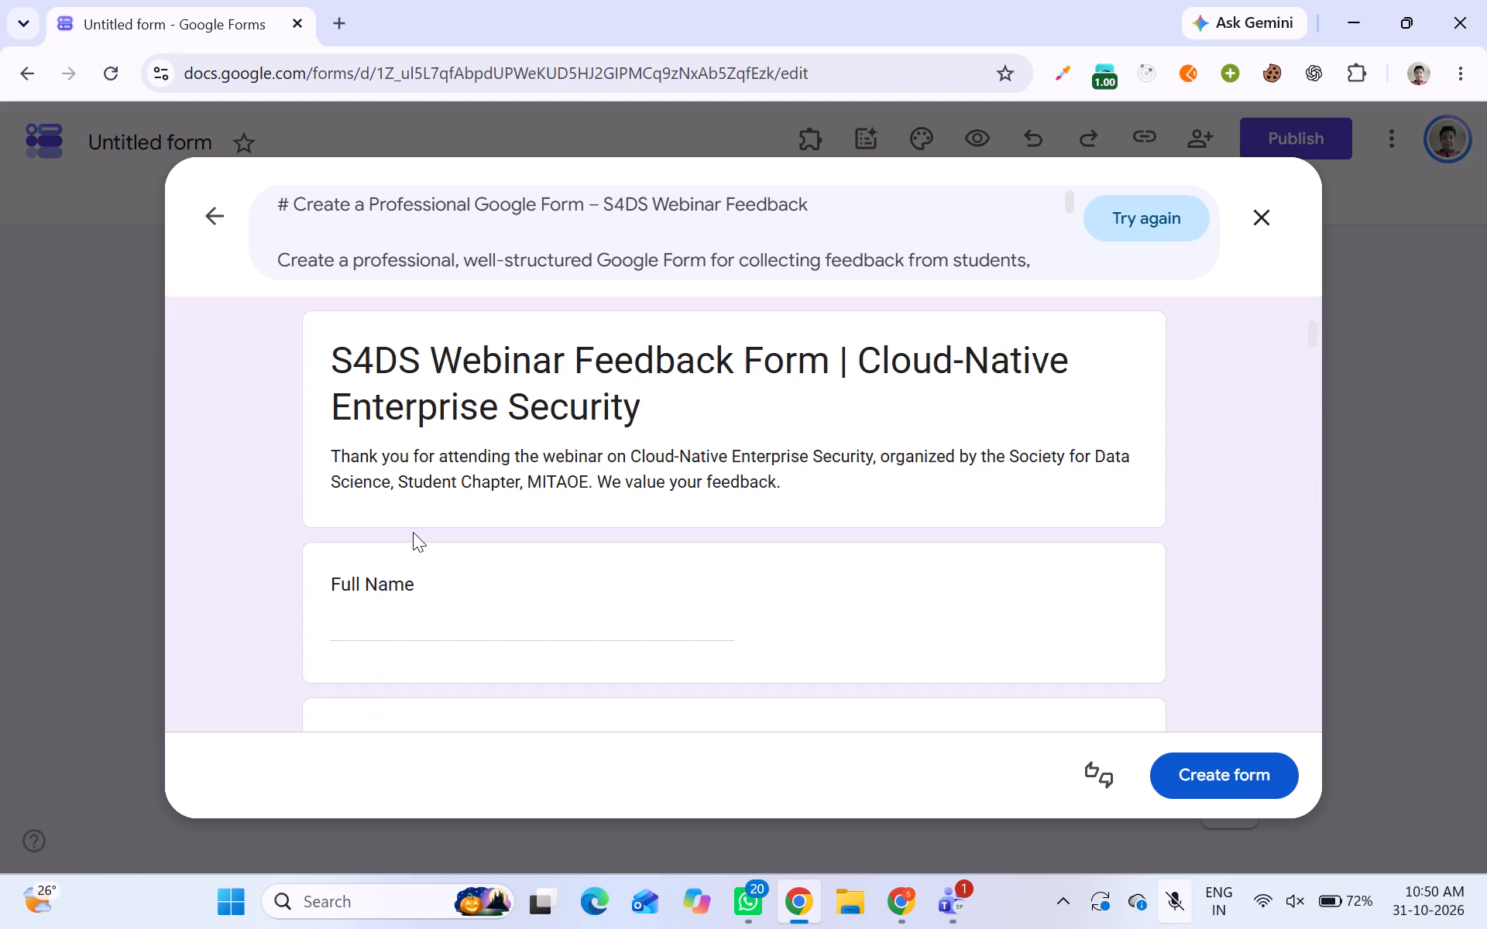
# Read through the whole generated form preview, from the participant details to the final comments question.
pyautogui.scroll(-3, 413, 532)
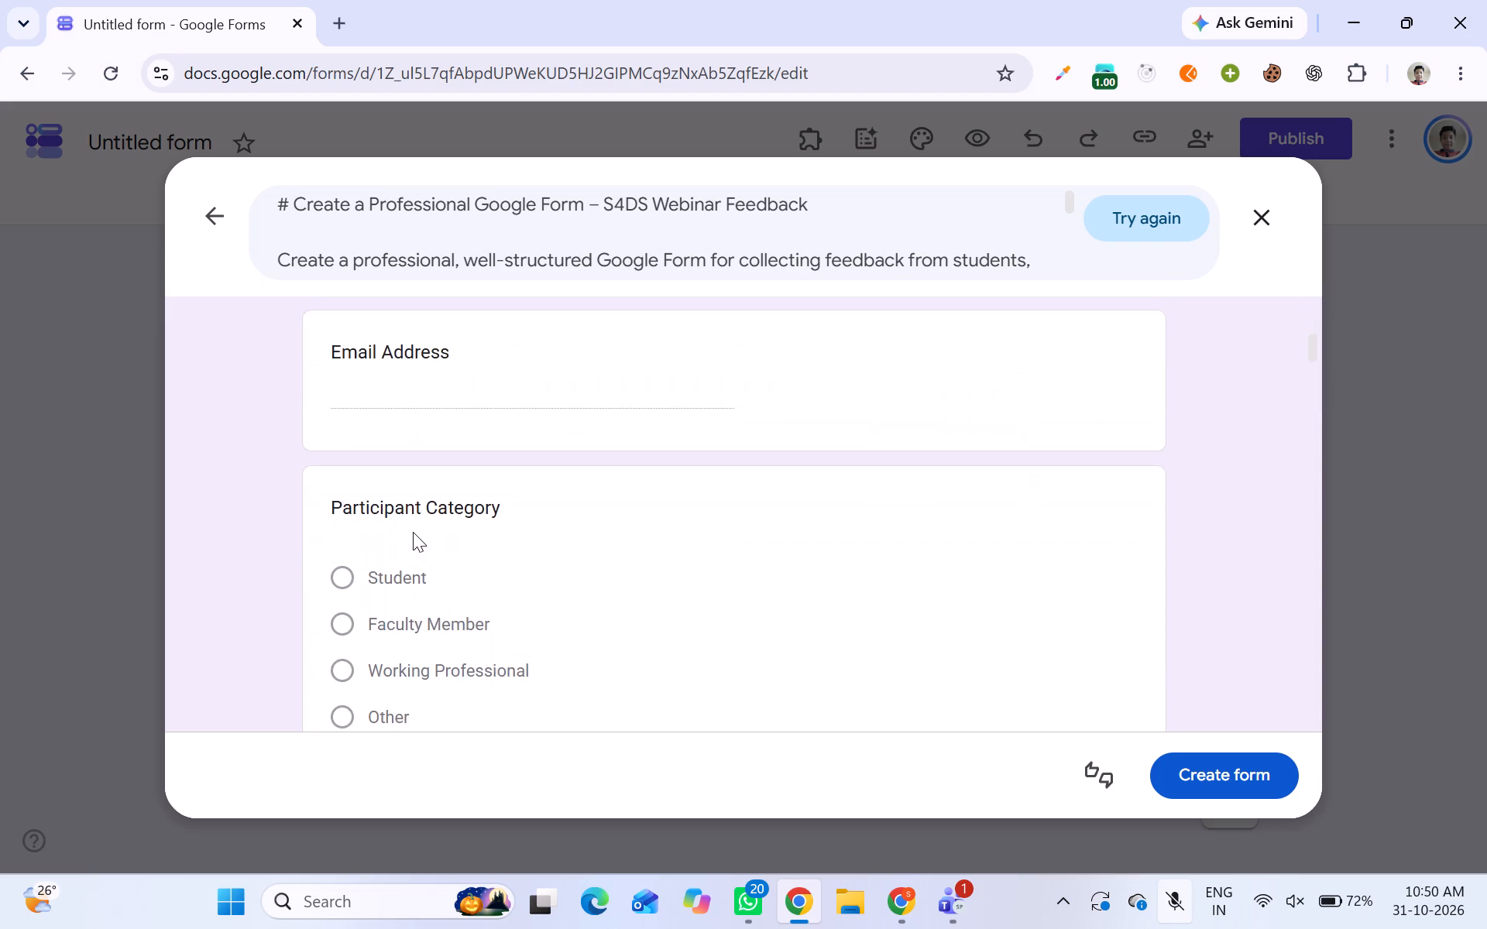
pyautogui.scroll(-3, 413, 532)
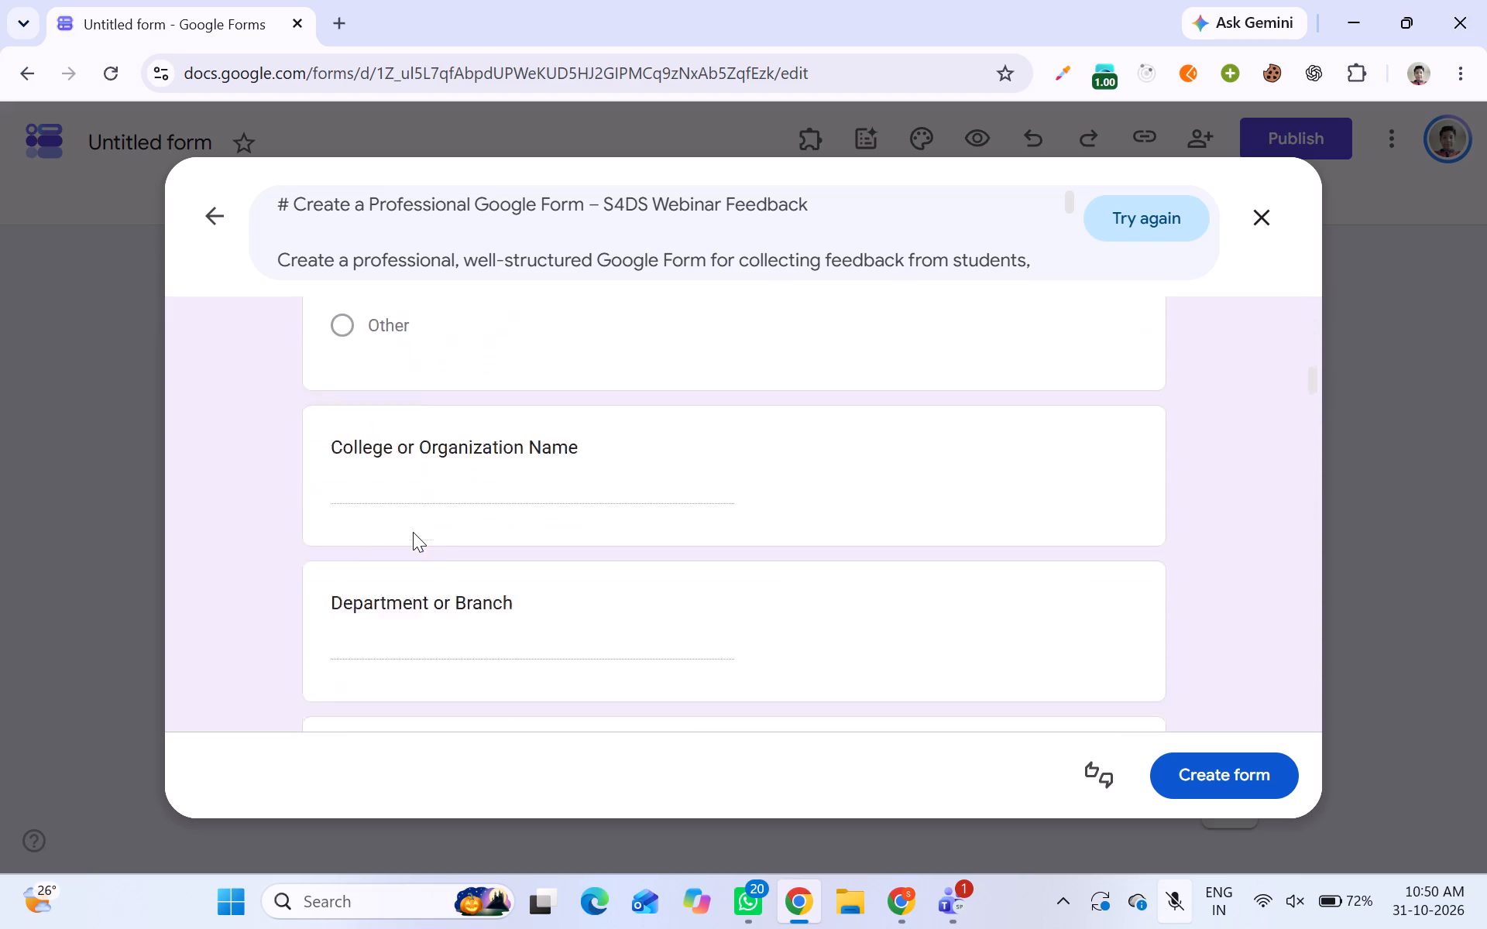
pyautogui.scroll(-3, 413, 532)
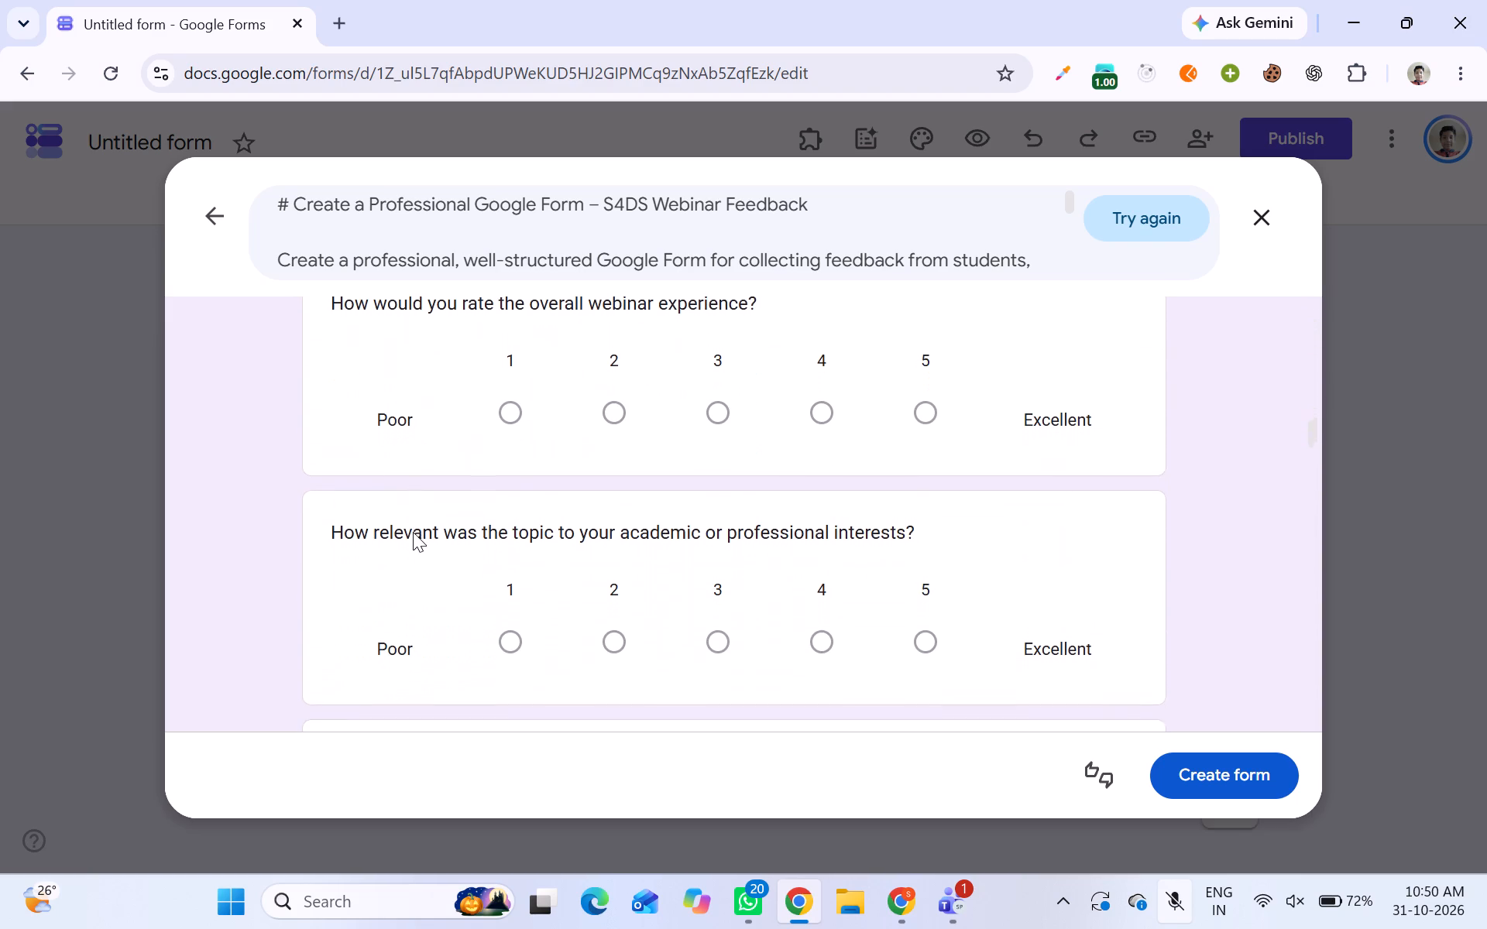
pyautogui.scroll(-3, 413, 532)
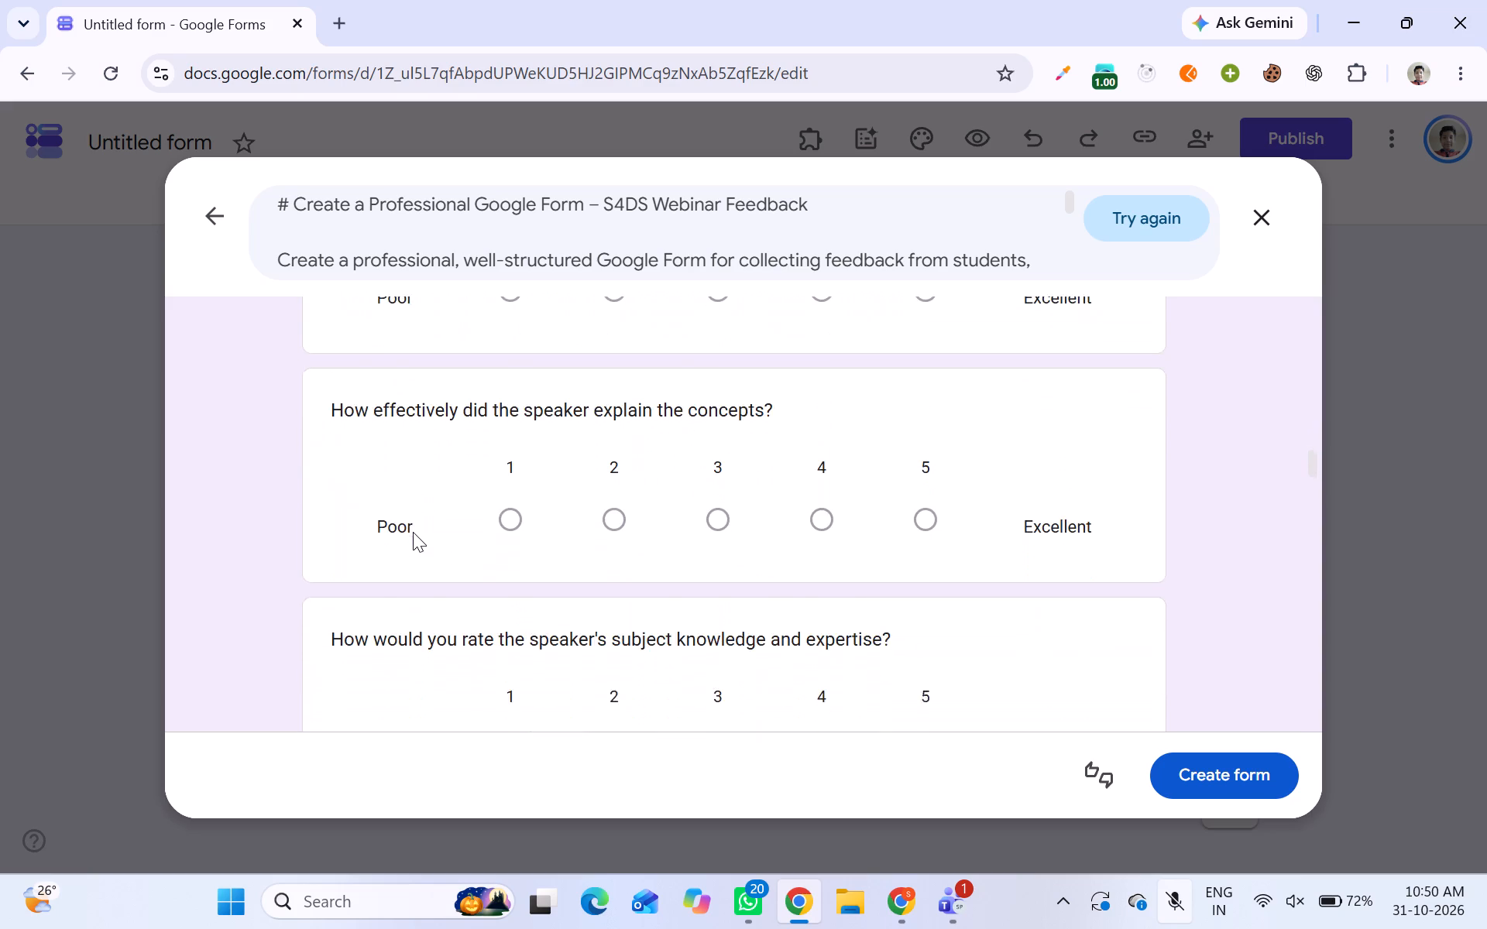
pyautogui.scroll(-3, 413, 532)
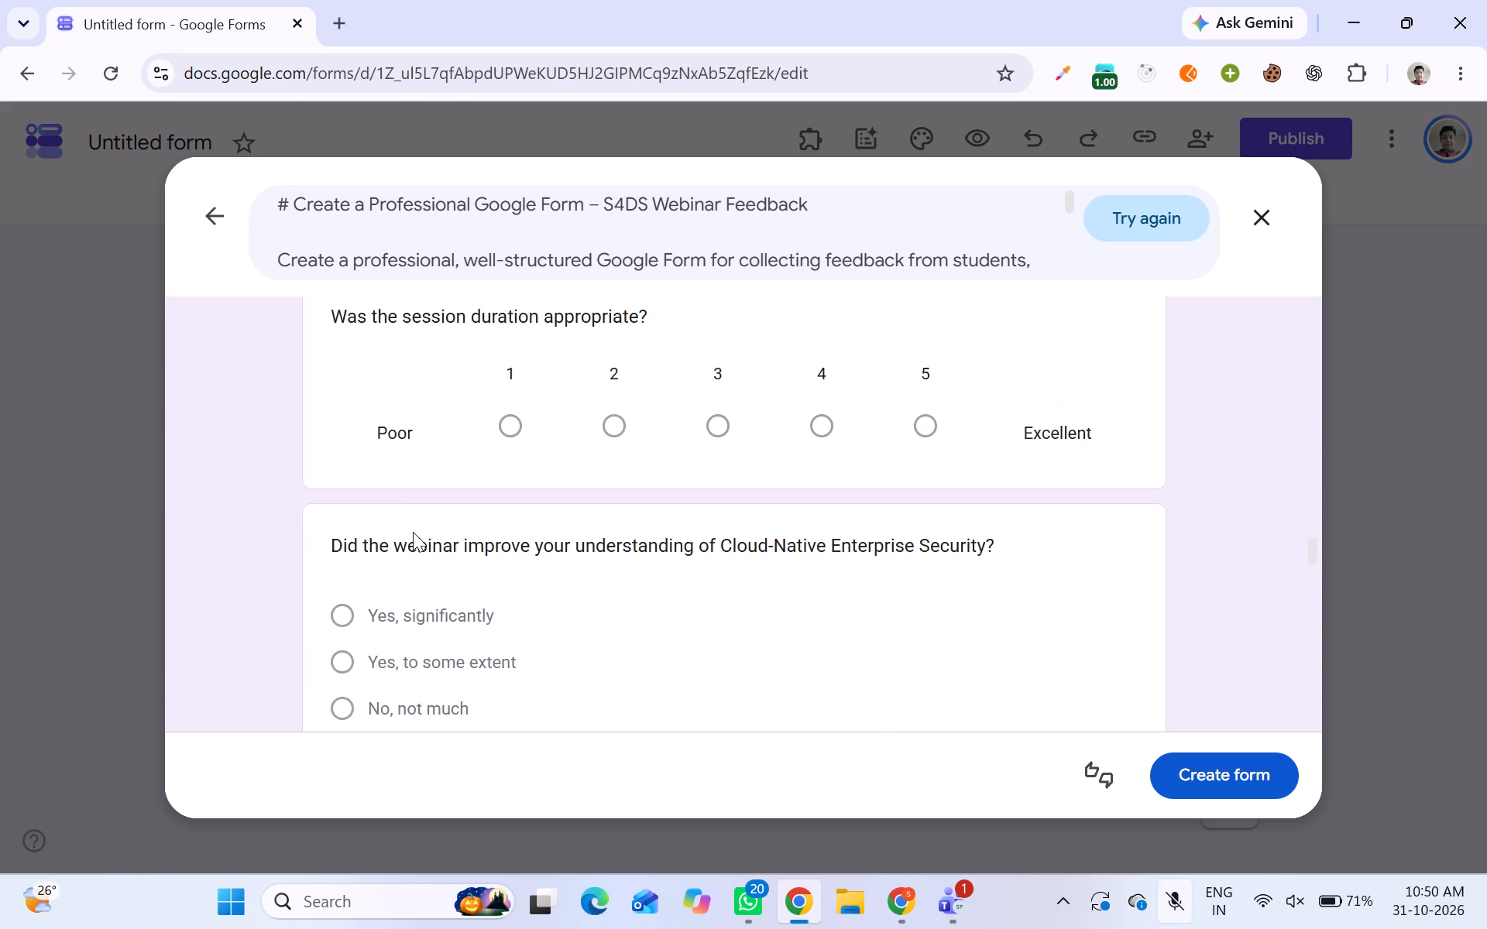
pyautogui.scroll(-2, 413, 532)
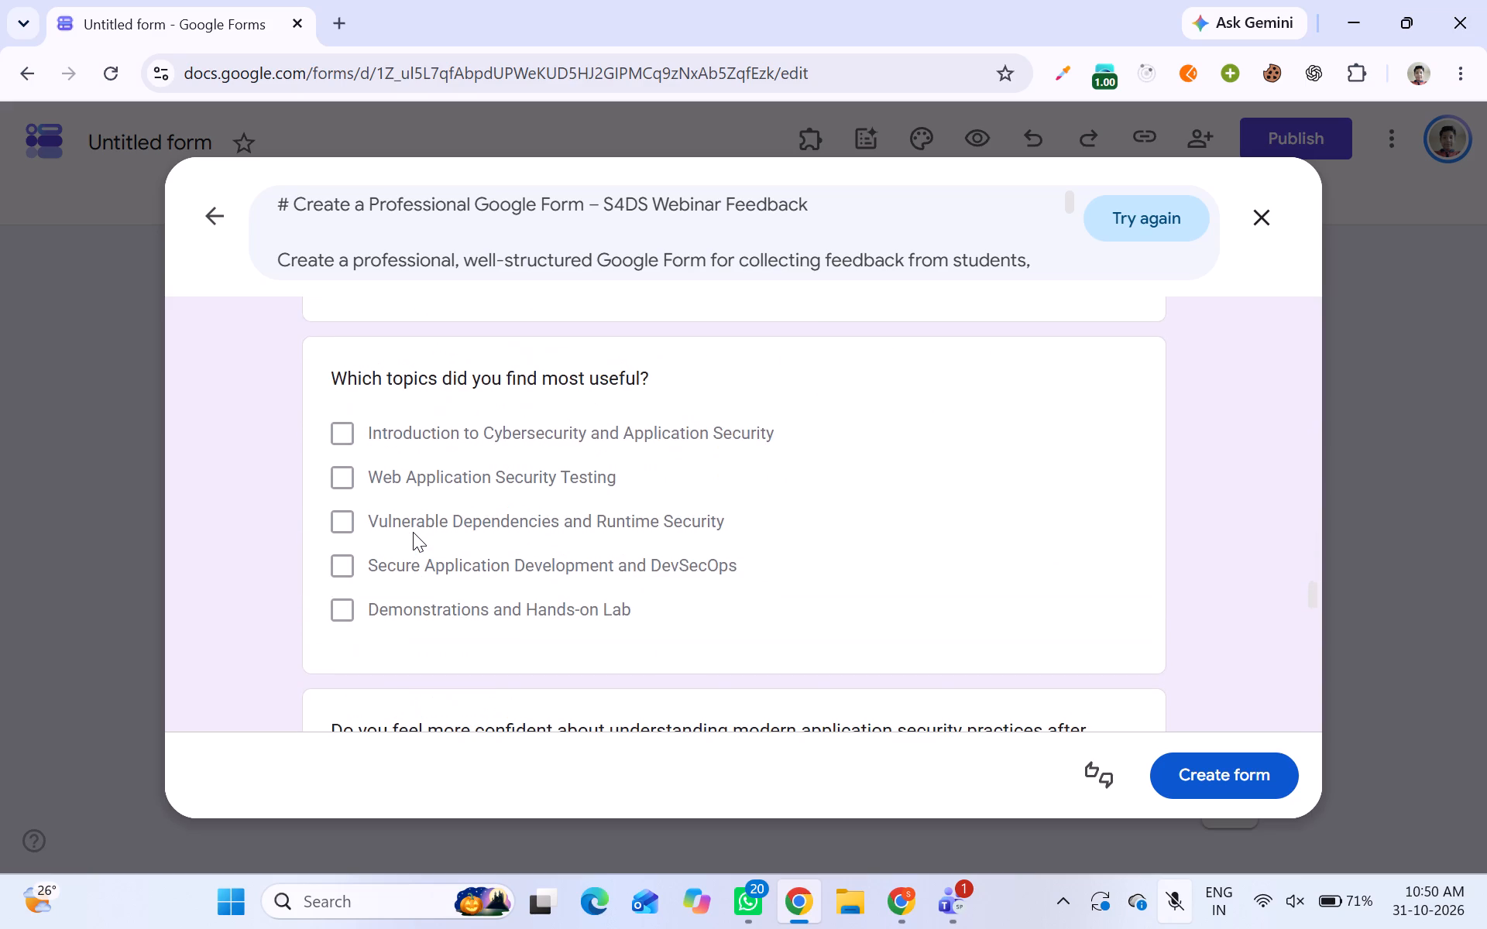
pyautogui.scroll(-2, 413, 532)
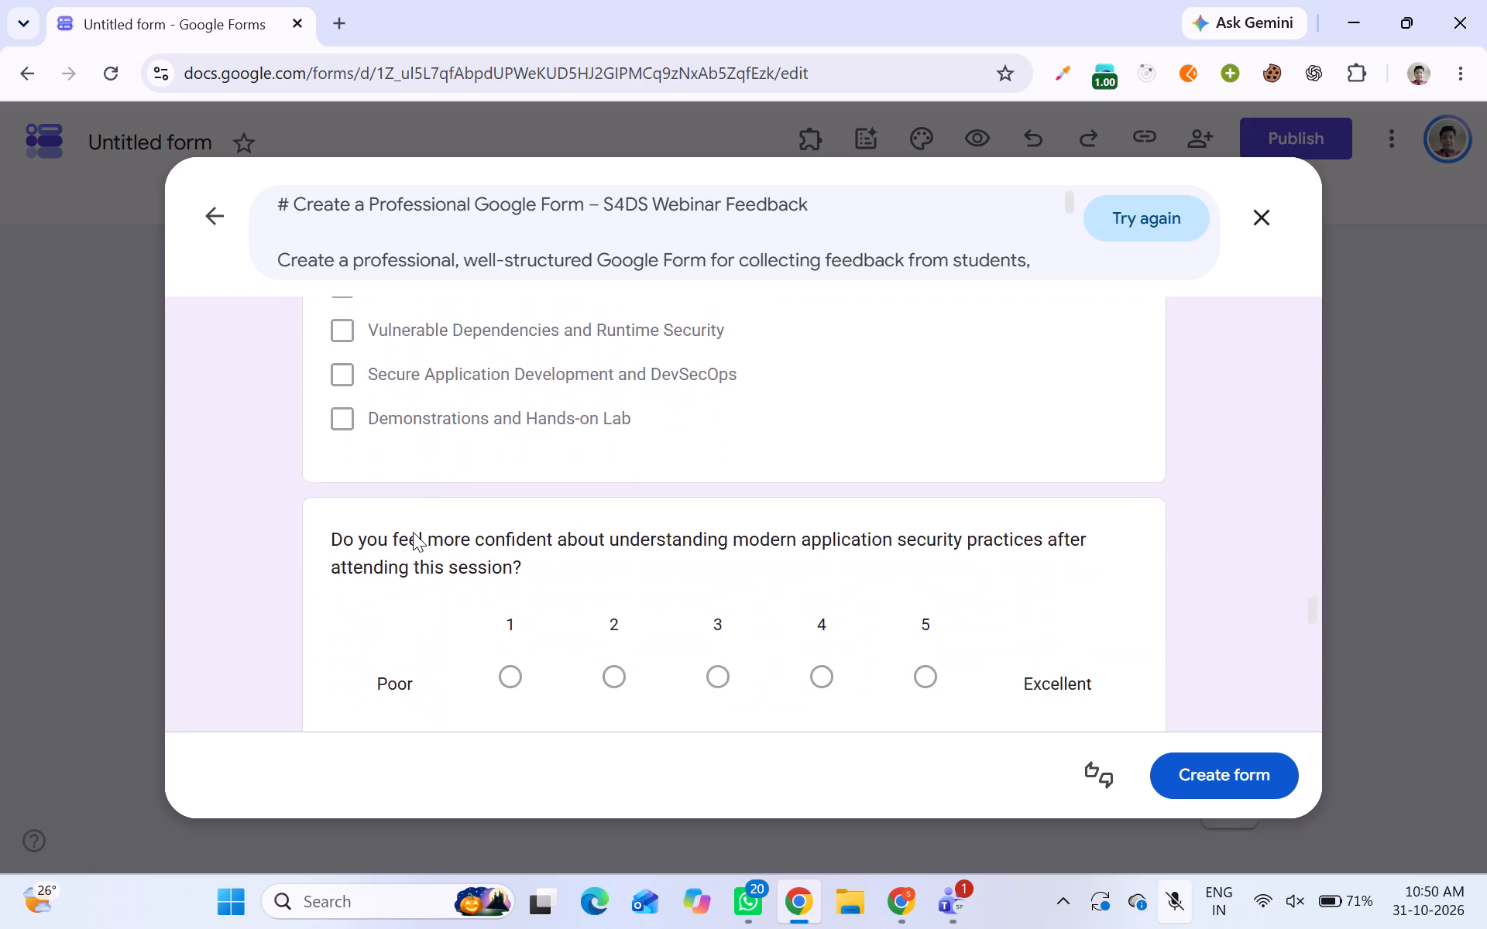
pyautogui.scroll(-3, 413, 532)
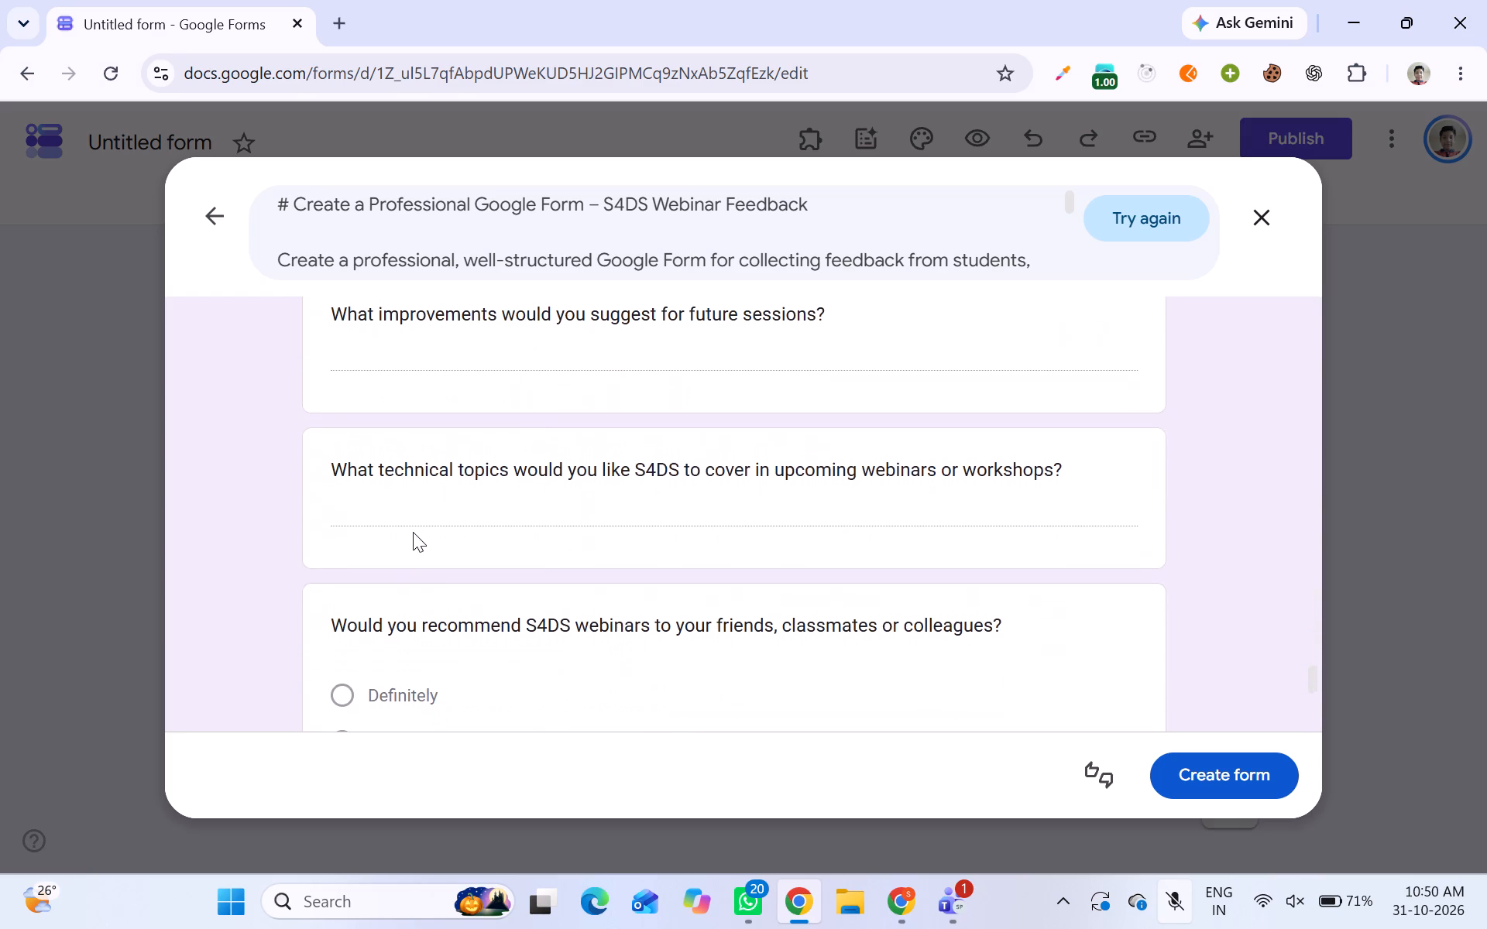
pyautogui.scroll(-4, 413, 532)
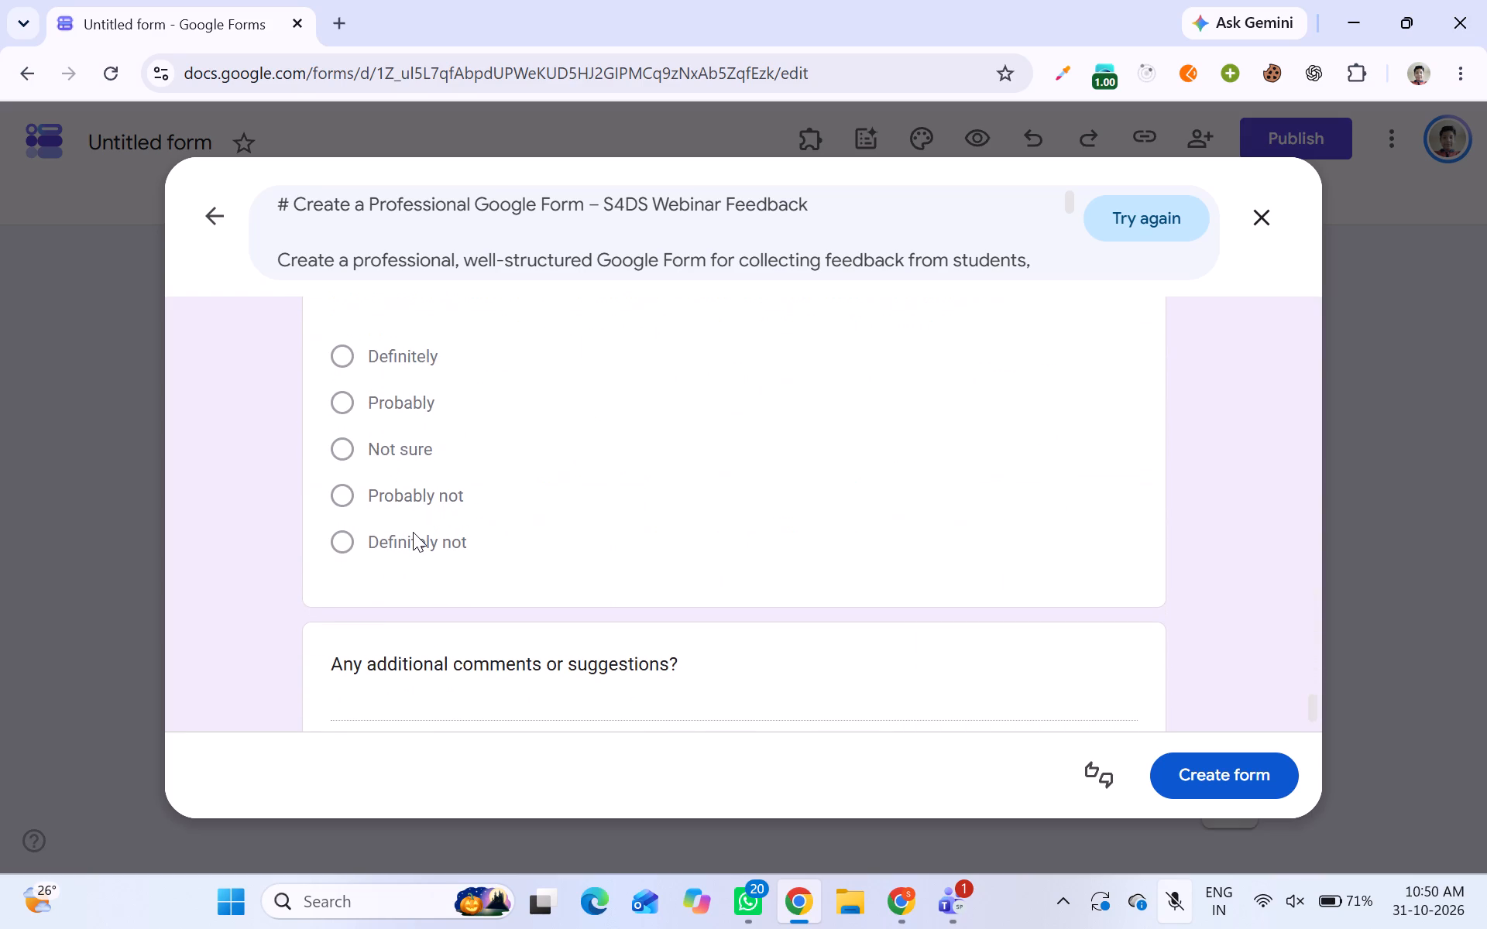
pyautogui.scroll(-1, 413, 532)
pyautogui.scroll(2, 413, 532)
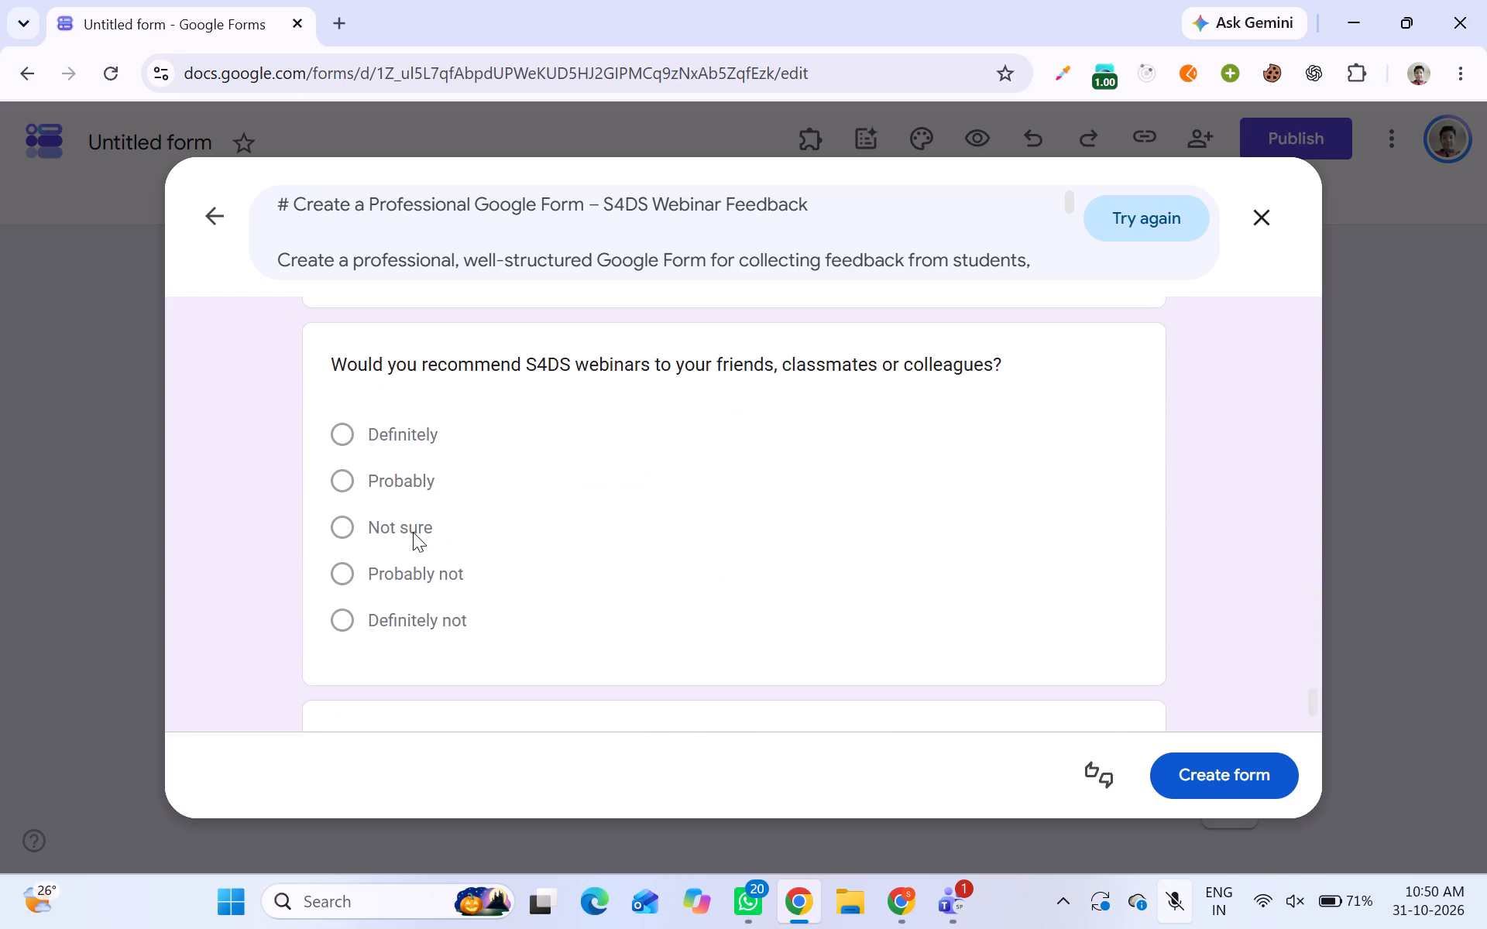
pyautogui.scroll(11, 413, 532)
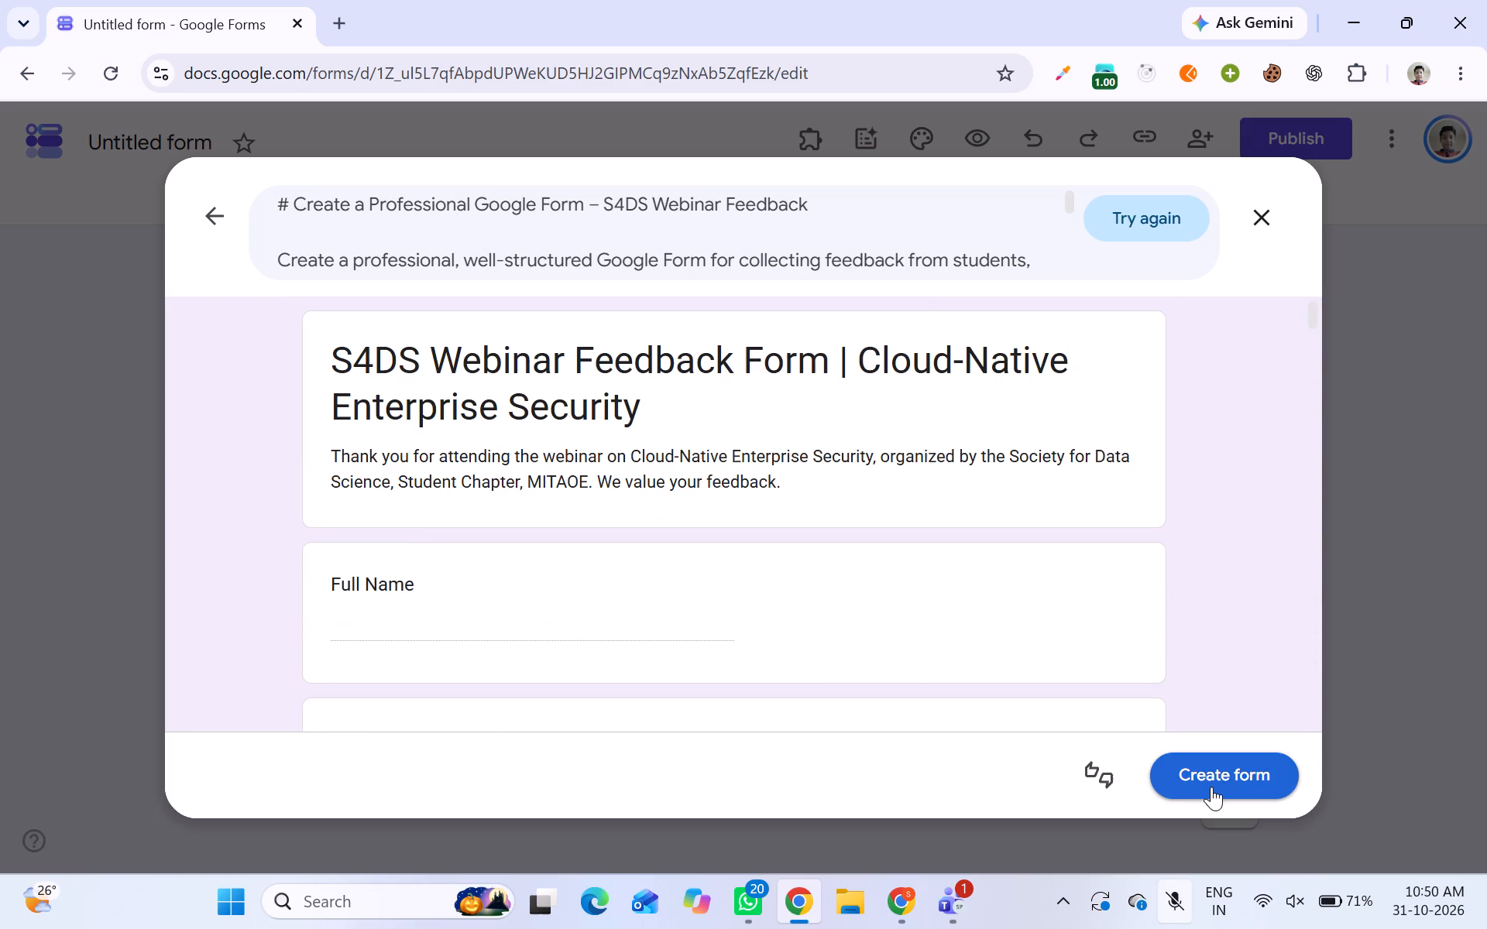
# Accept the generated S4DS webinar feedback form and create it in the form editor.
pyautogui.click(1217, 786)
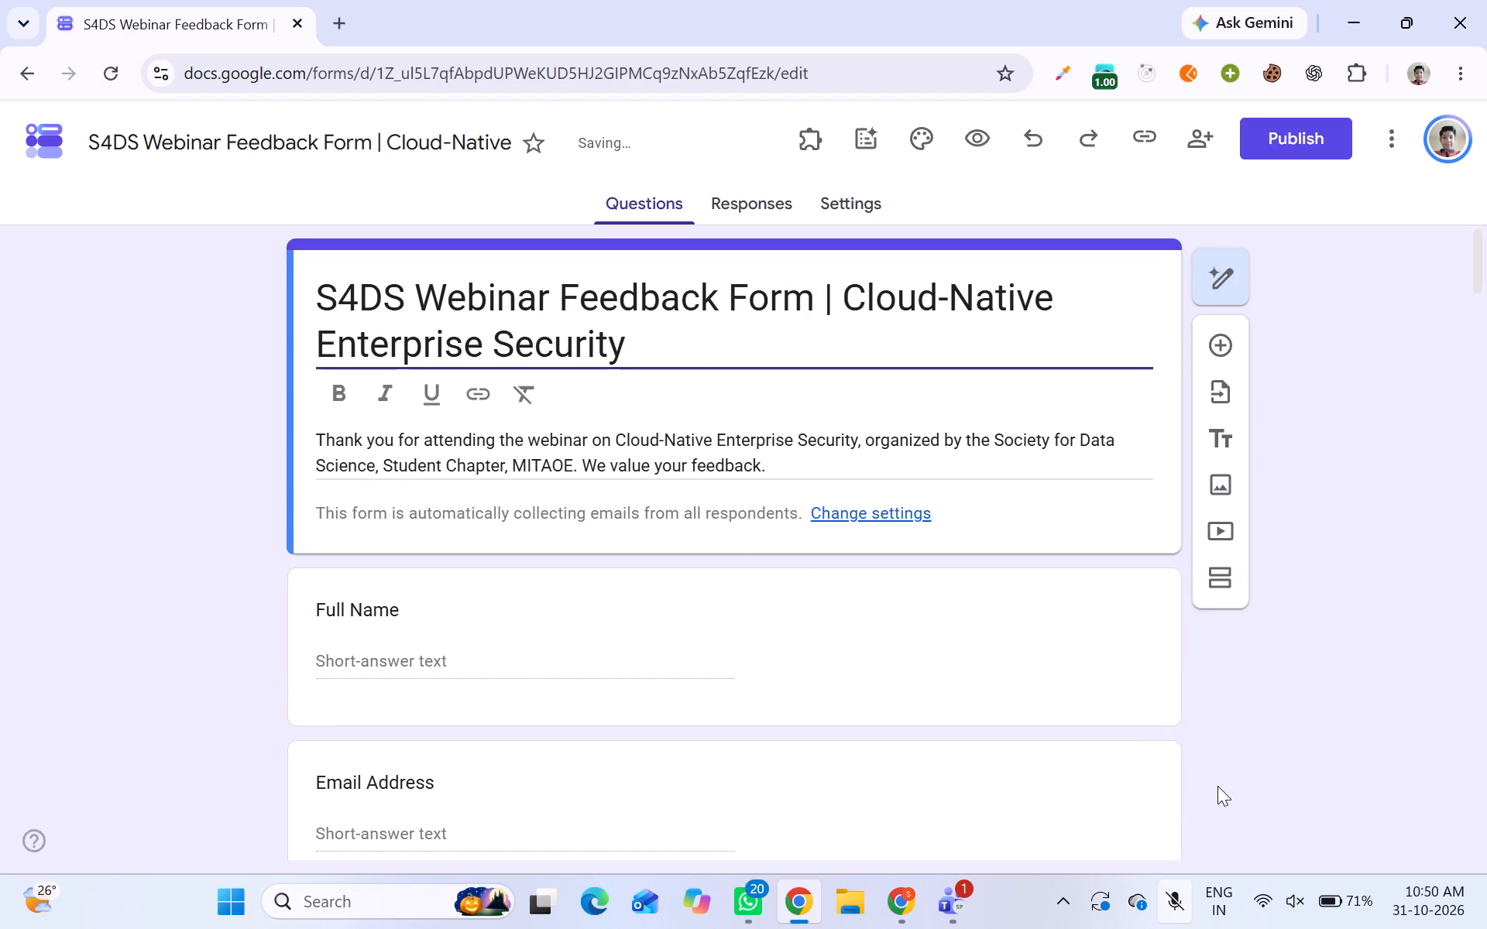
pyautogui.click(743, 567)
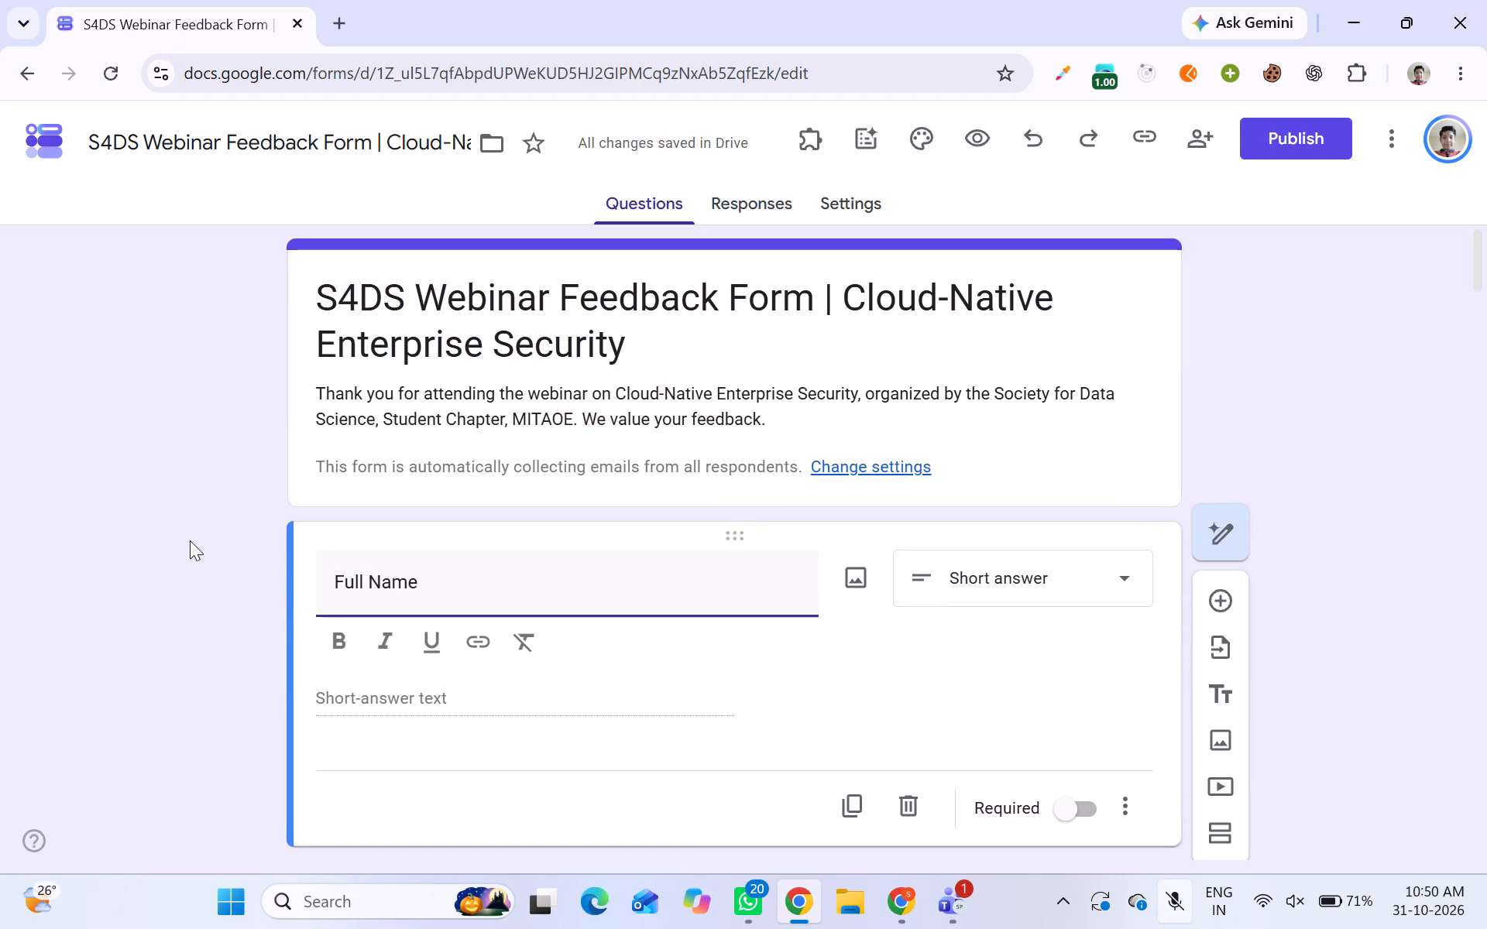
pyautogui.click(183, 540)
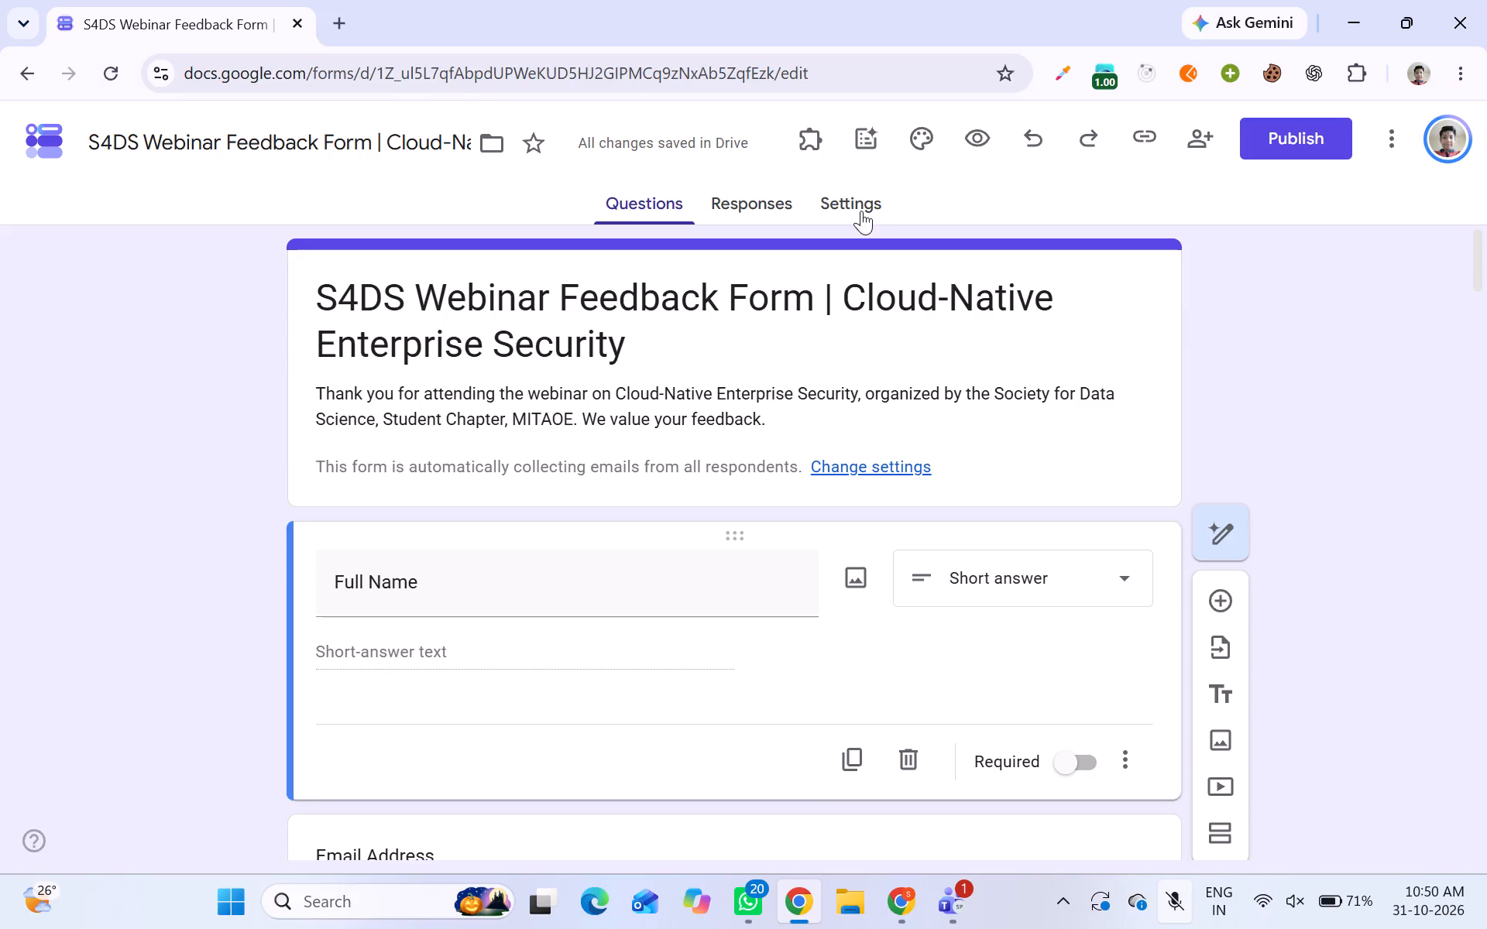
pyautogui.click(1198, 142)
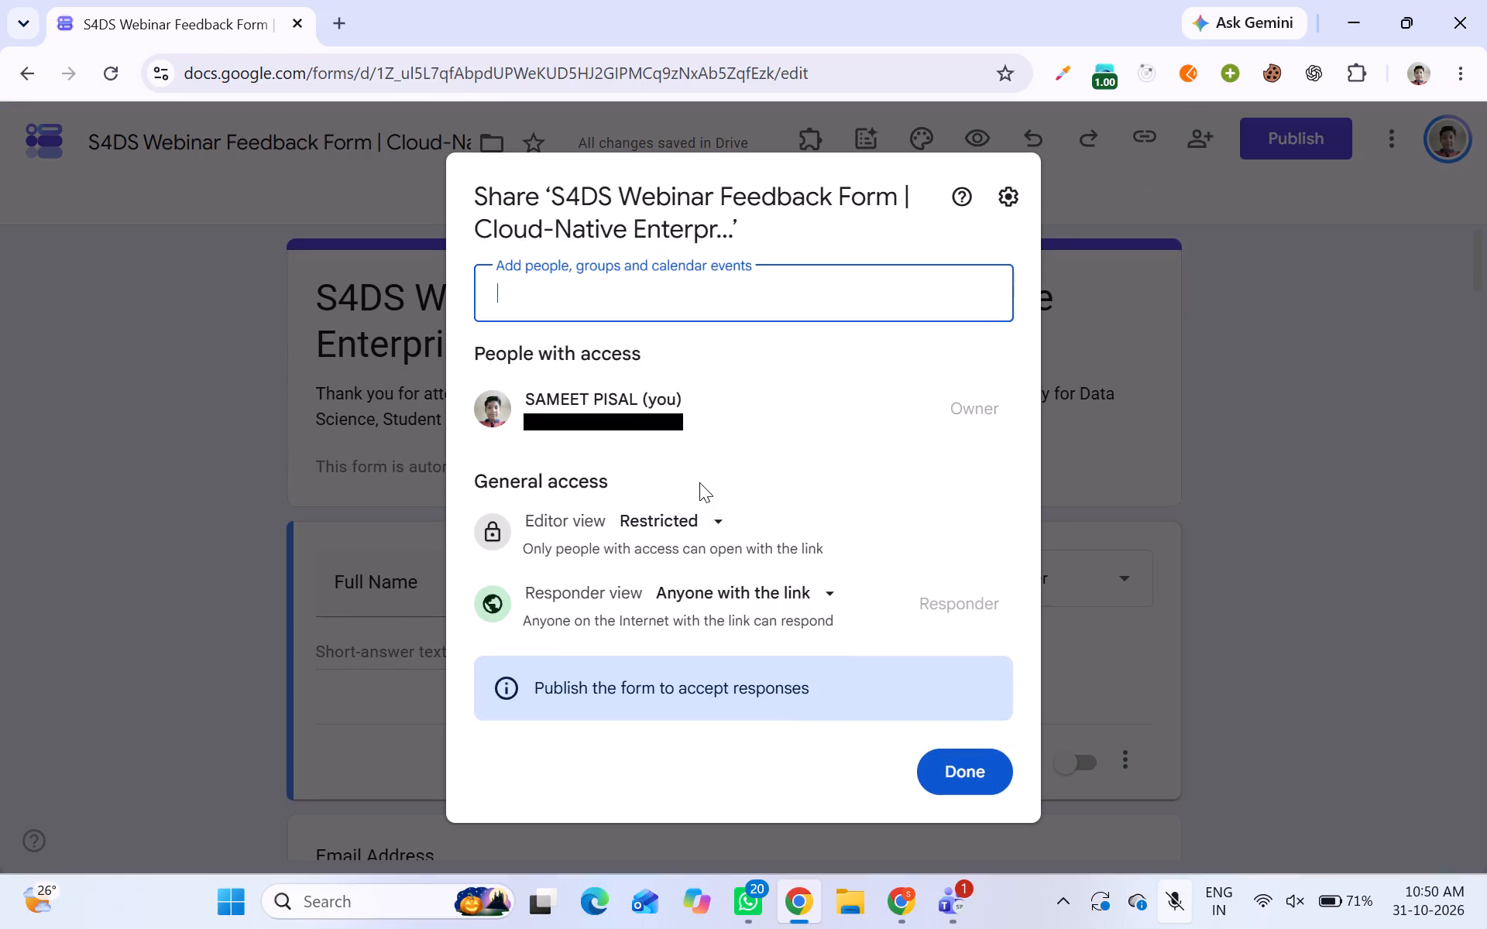
pyautogui.click(644, 296)
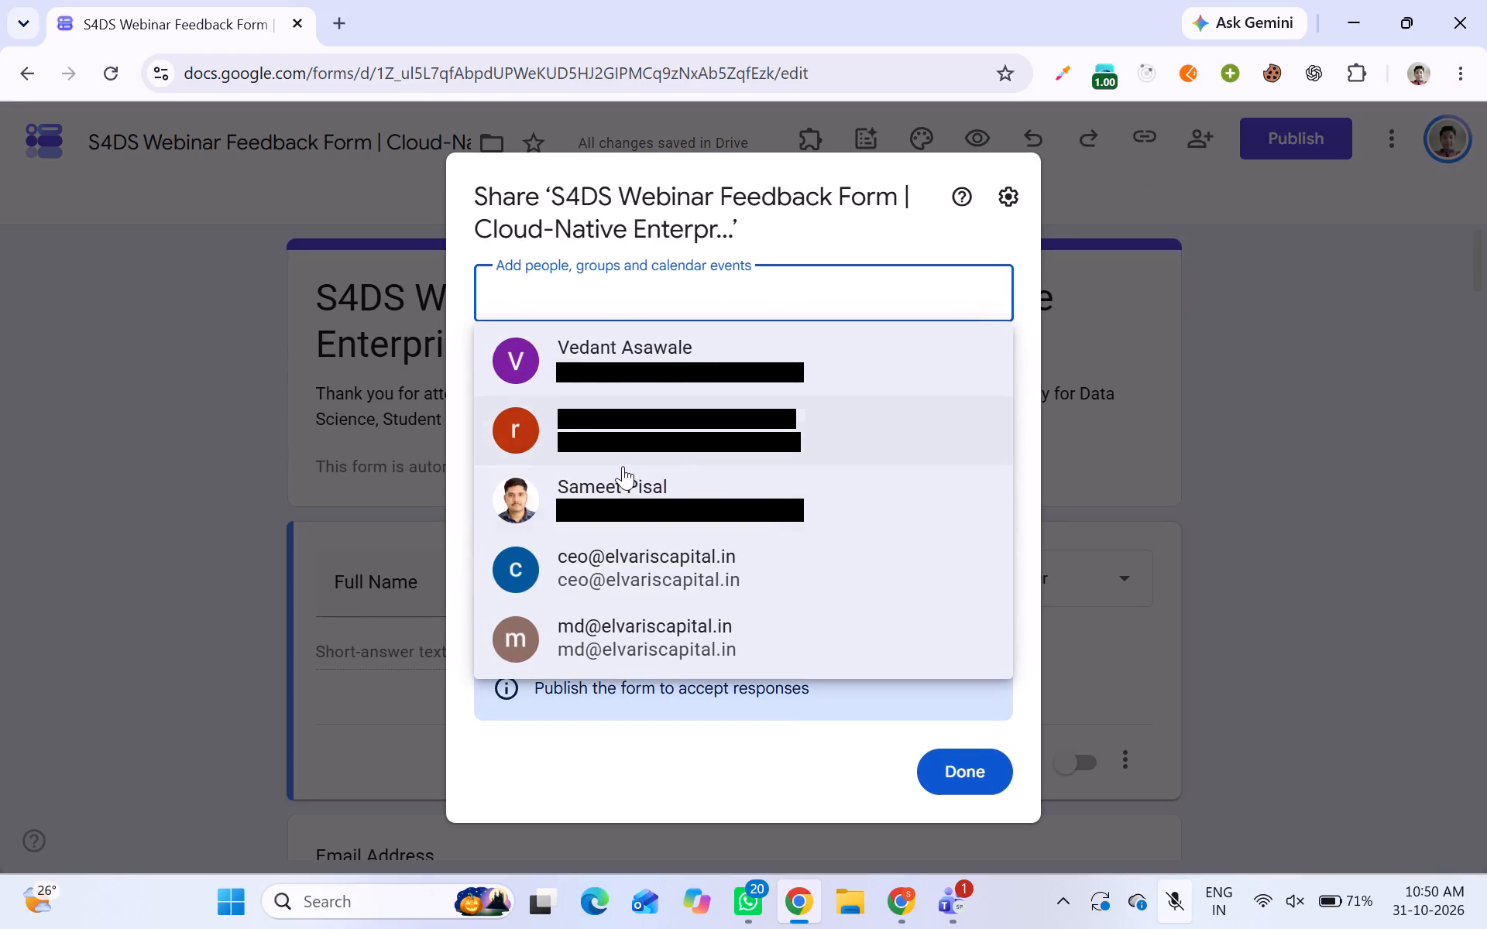
pyautogui.click(630, 290)
pyautogui.click(770, 225)
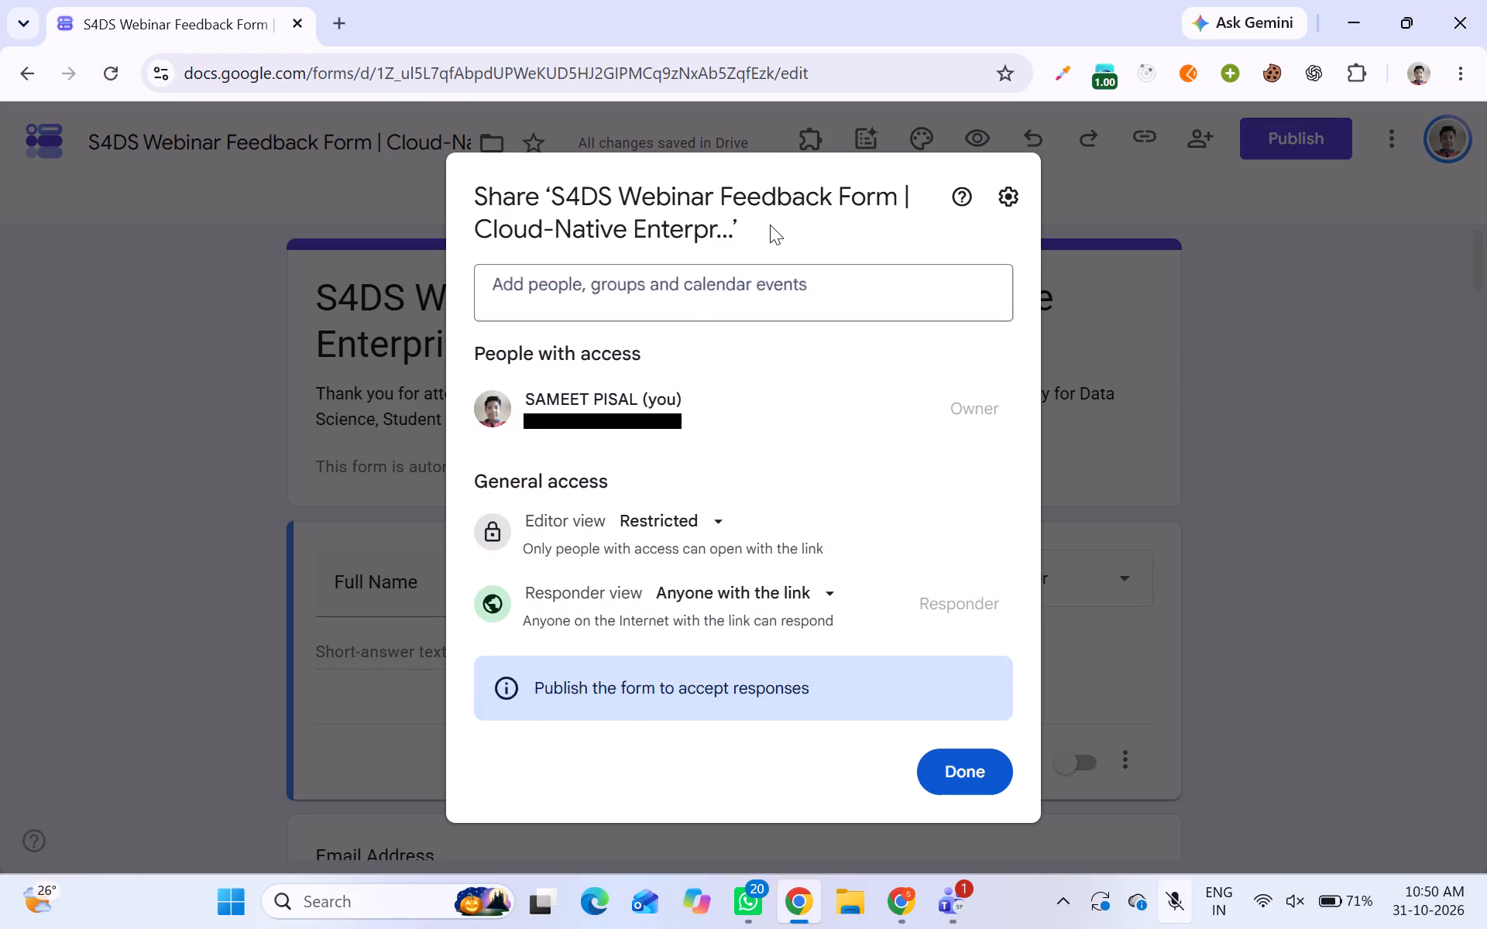
pyautogui.click(648, 318)
pyautogui.write('s4ds')
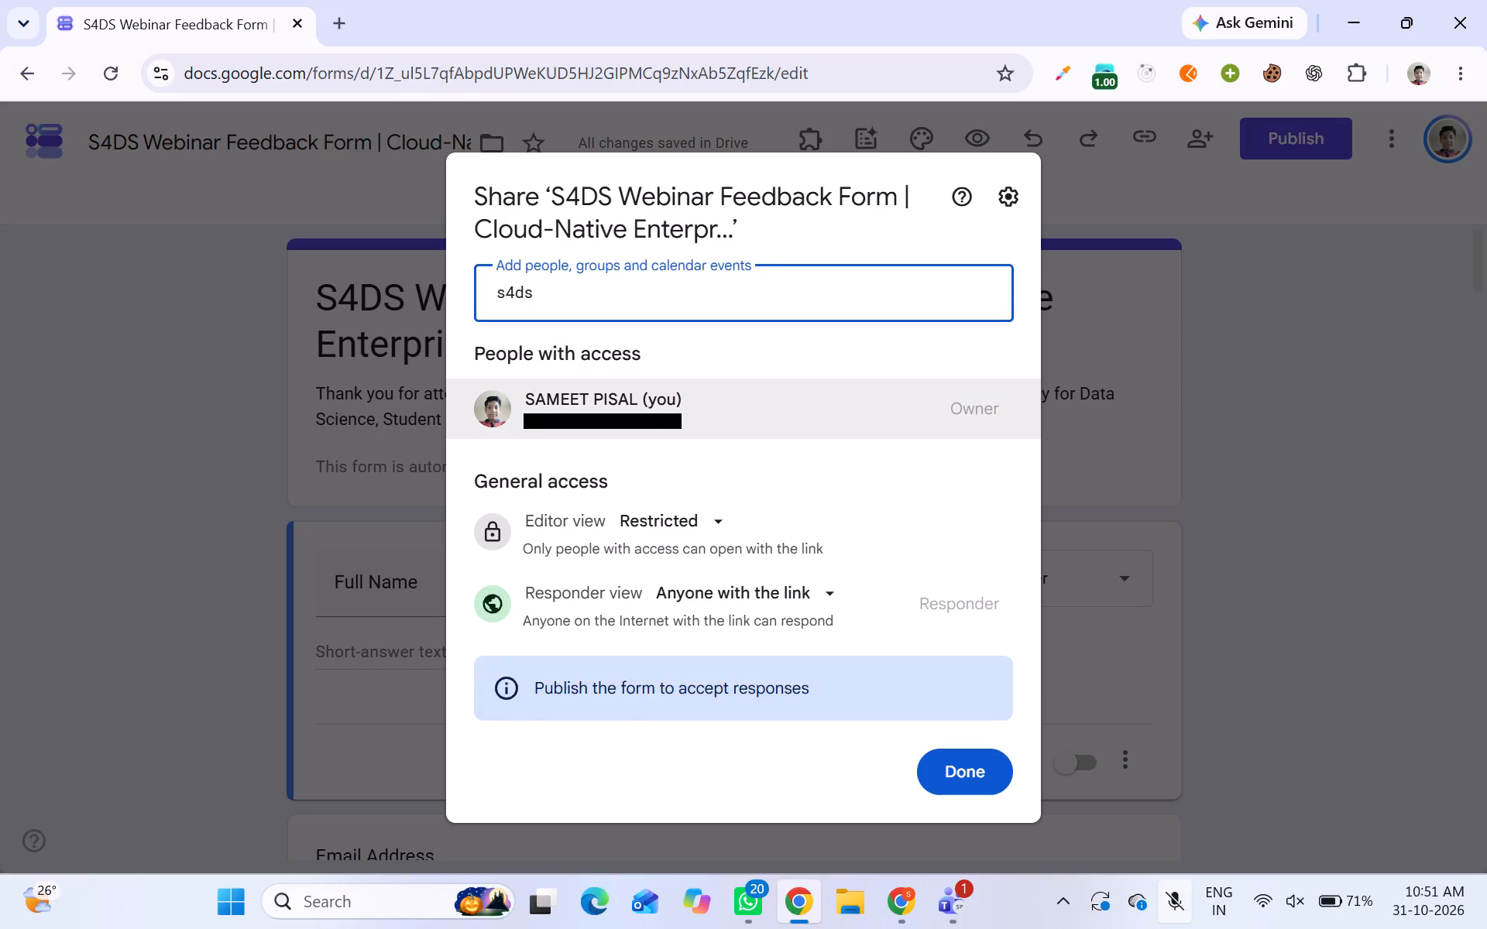
pyautogui.hotkey('alt', 'Tab')
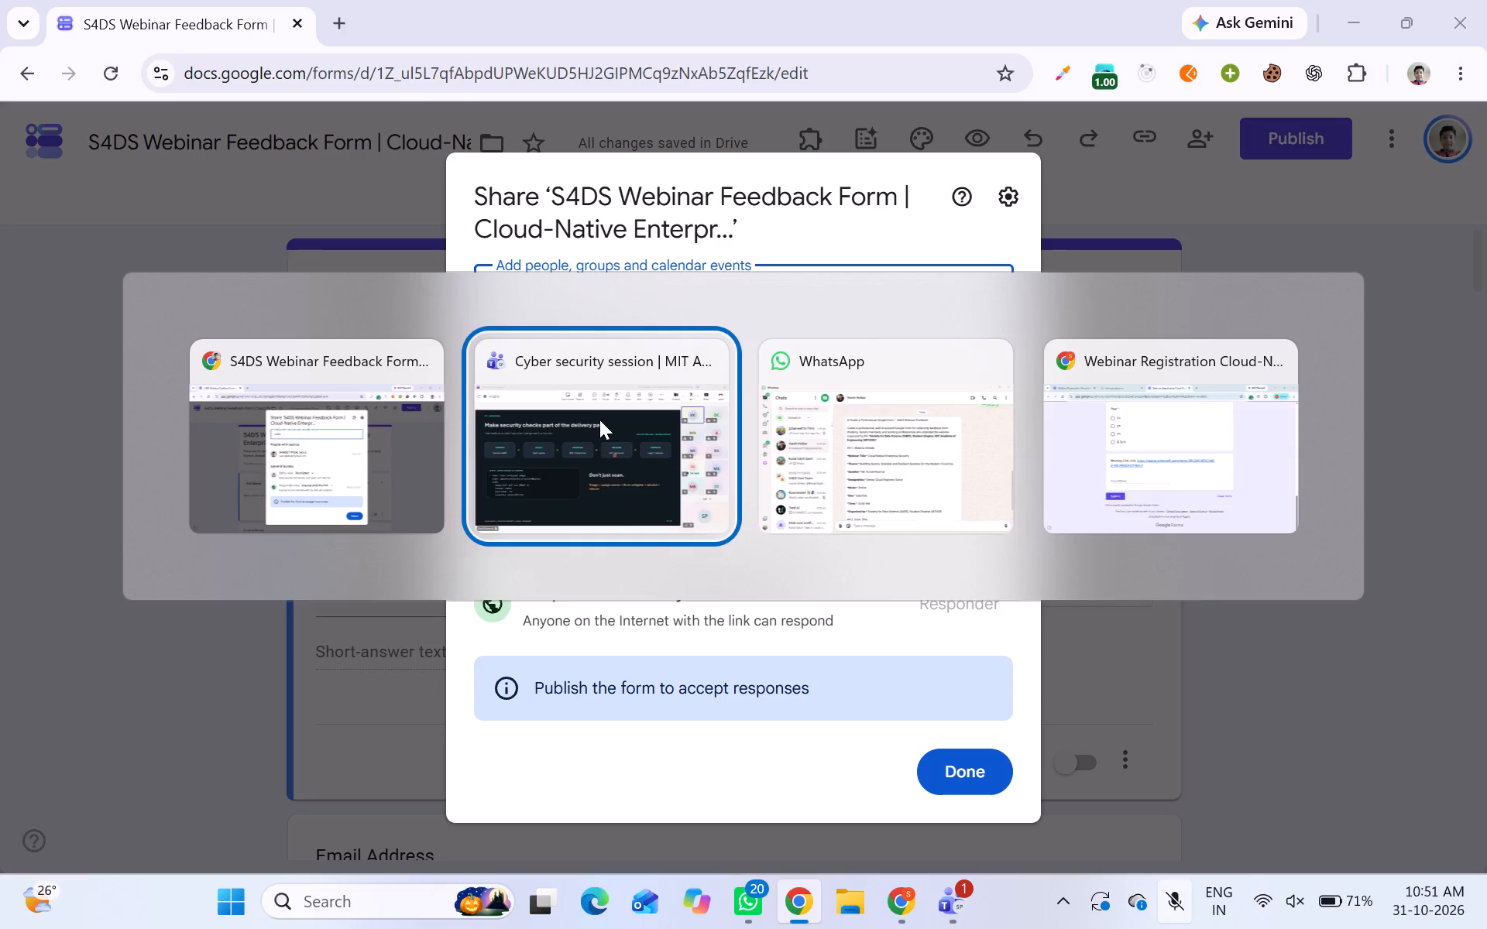
# Share the feedback form with the S4DS data science MITAOE account as Editor, with notification on and no message.
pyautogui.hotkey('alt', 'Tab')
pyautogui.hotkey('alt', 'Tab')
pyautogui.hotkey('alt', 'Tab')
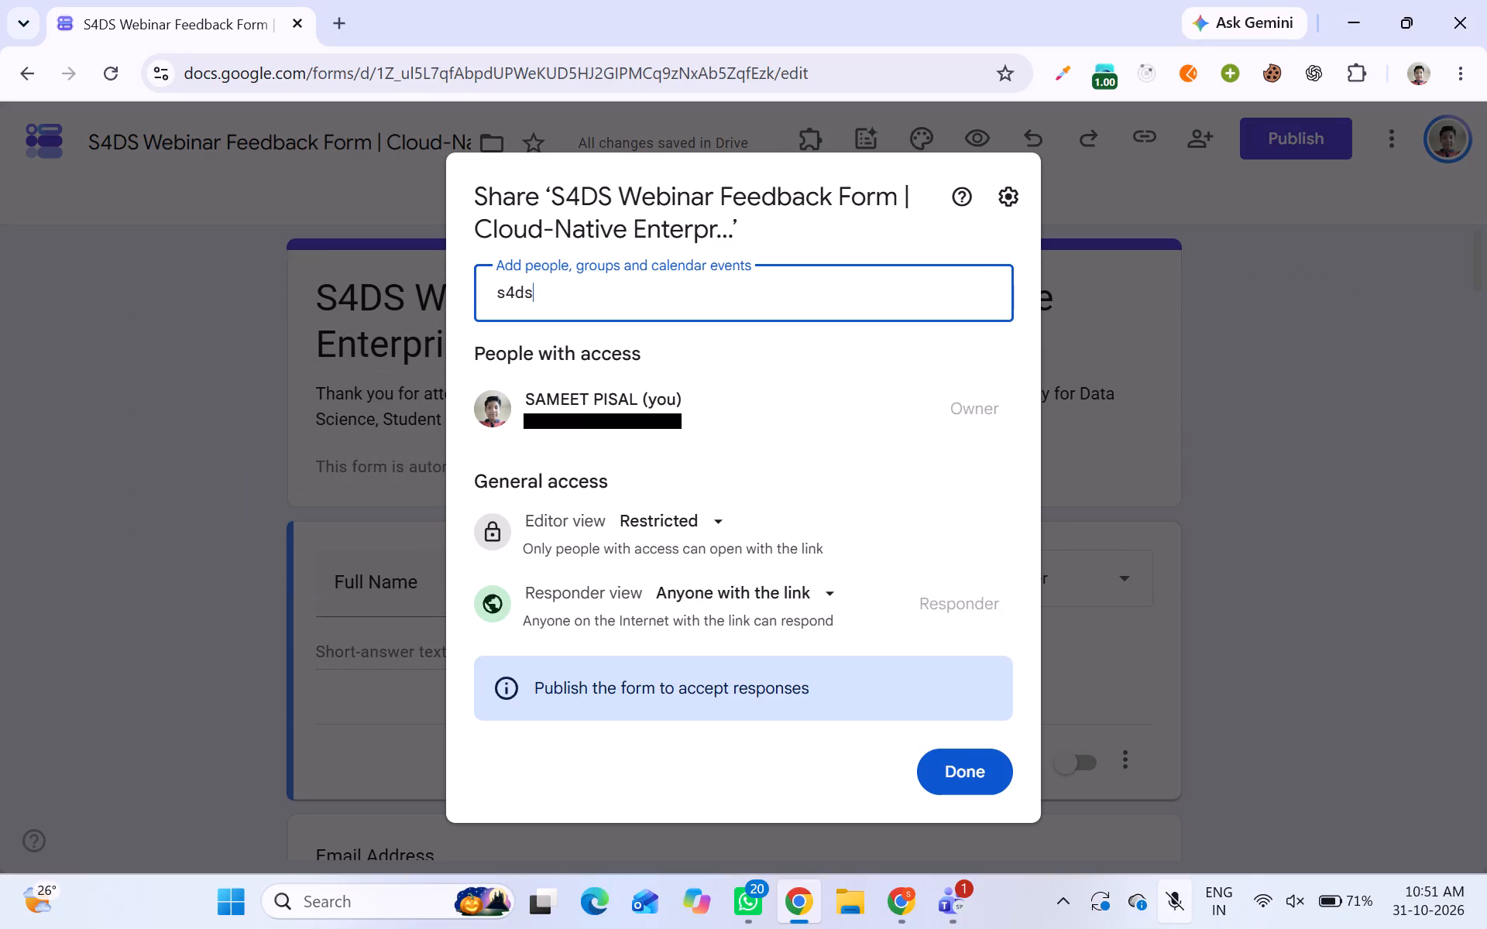
pyautogui.click(596, 298)
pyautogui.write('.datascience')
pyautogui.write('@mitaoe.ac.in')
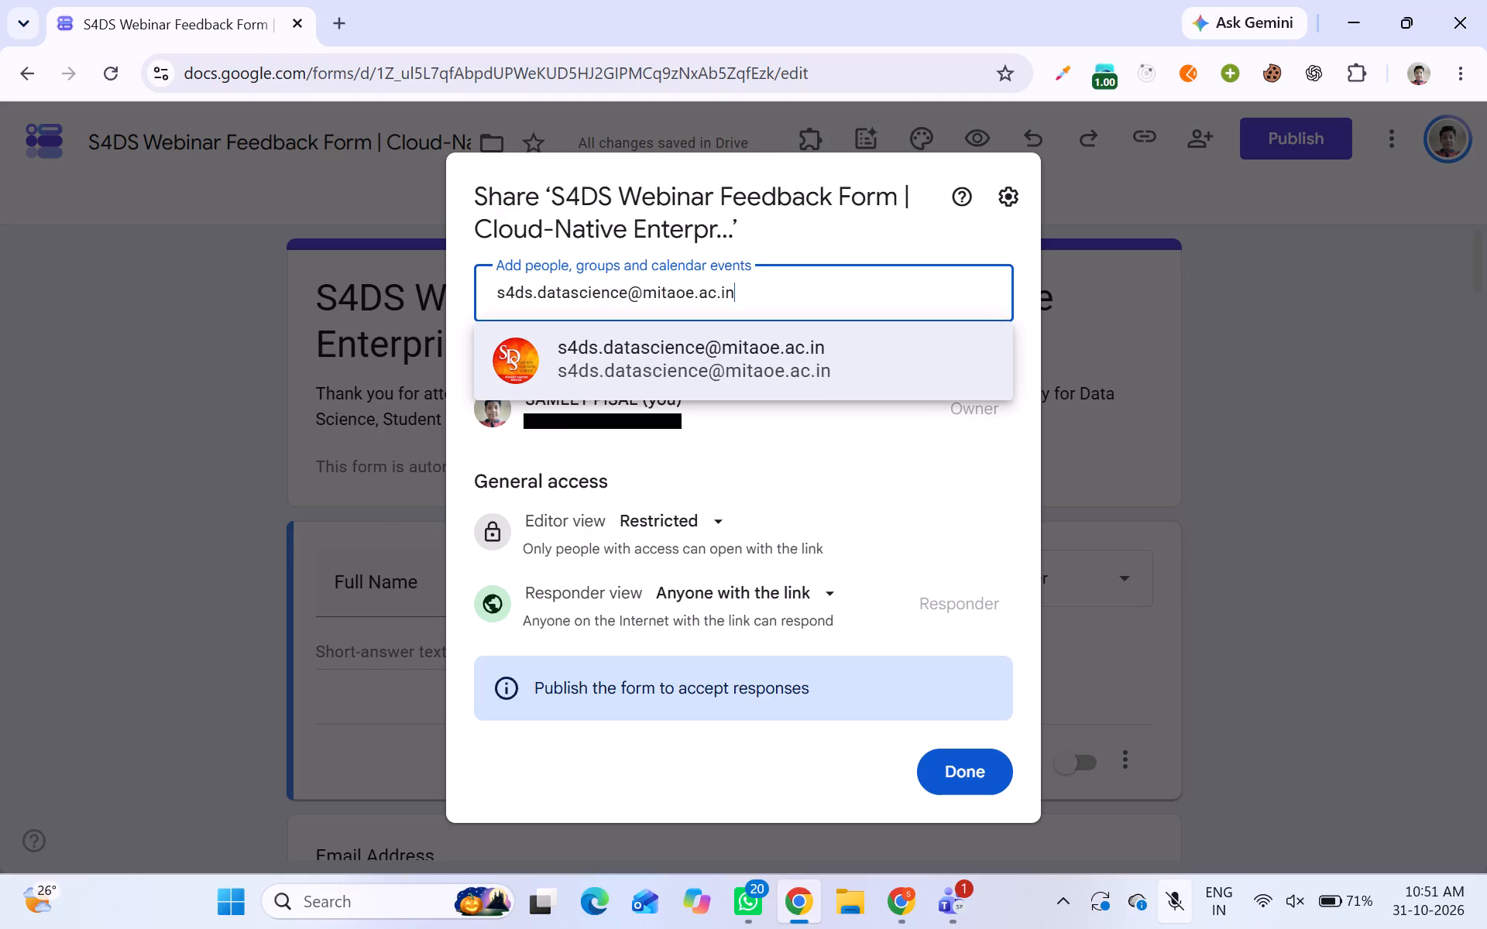
pyautogui.click(683, 351)
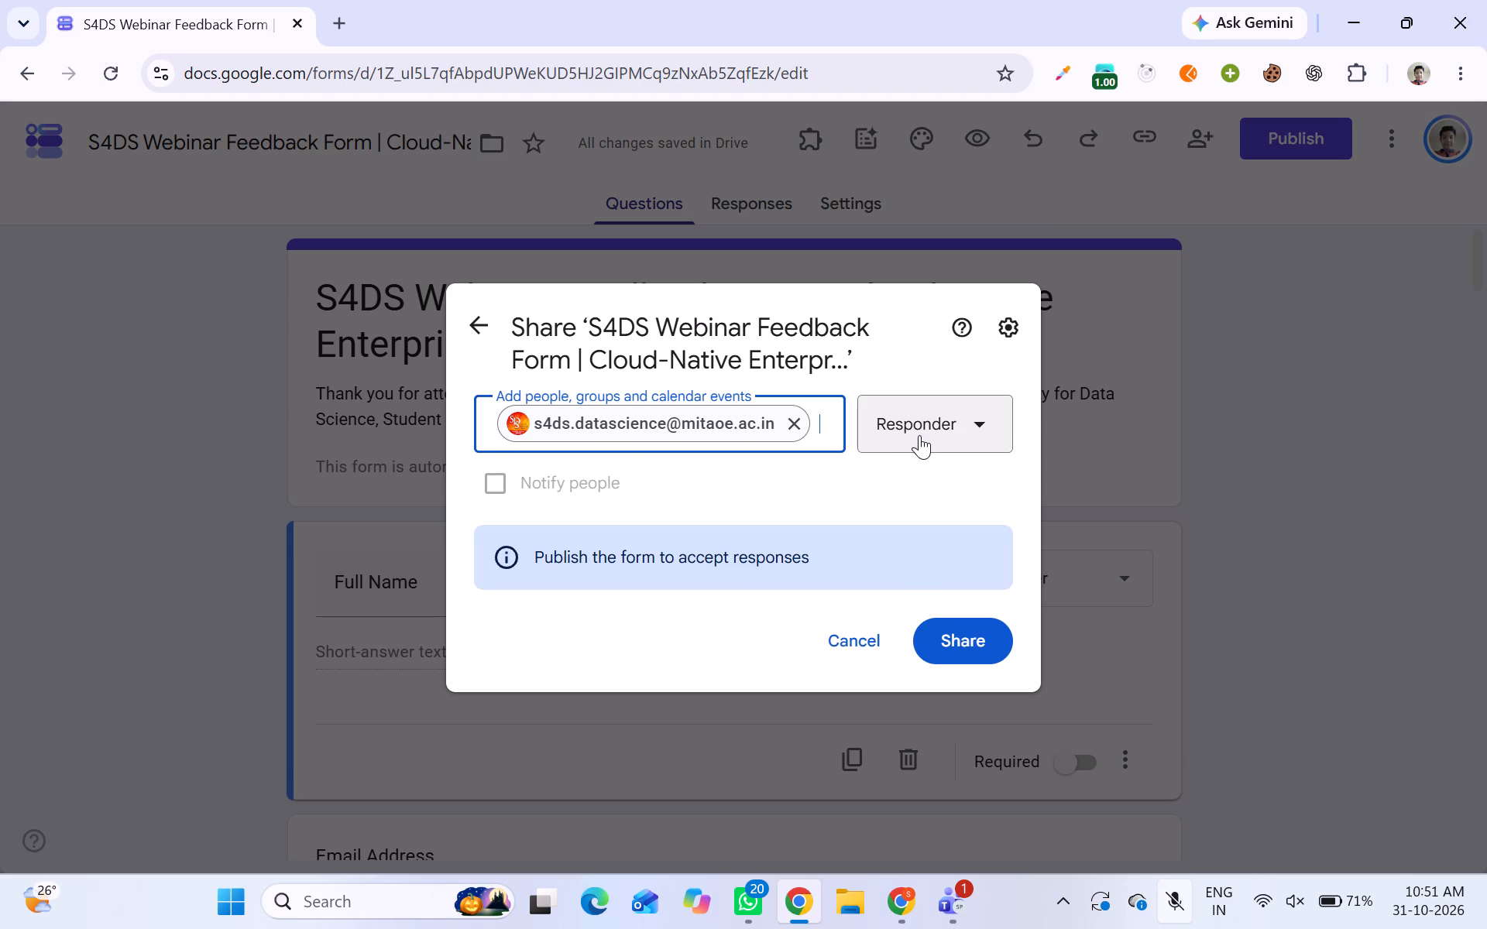
pyautogui.click(919, 435)
pyautogui.click(911, 552)
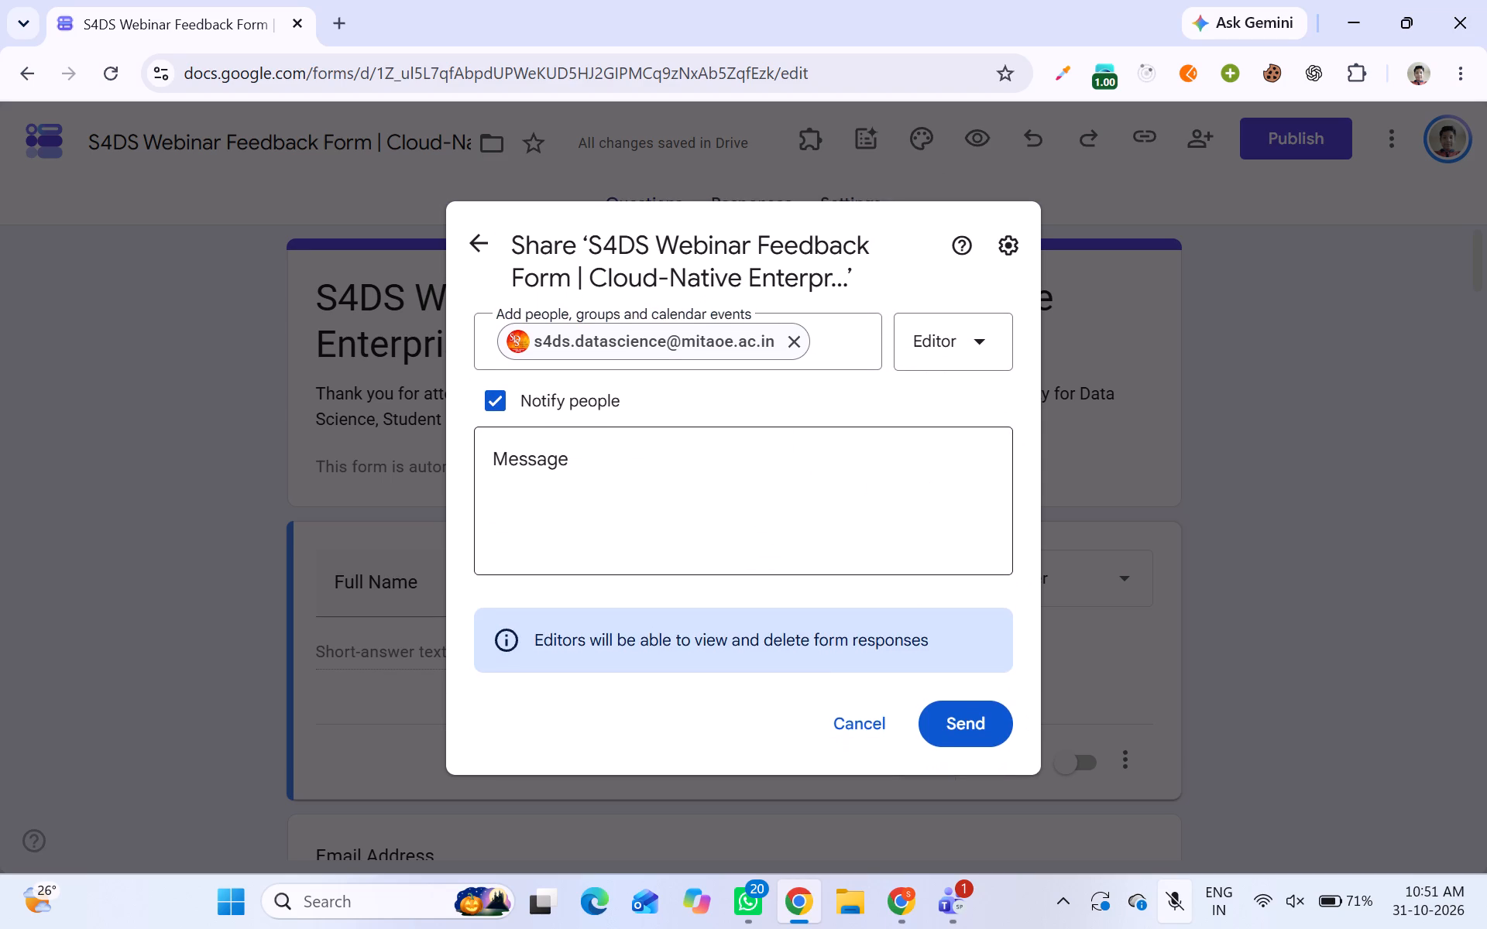
pyautogui.click(668, 455)
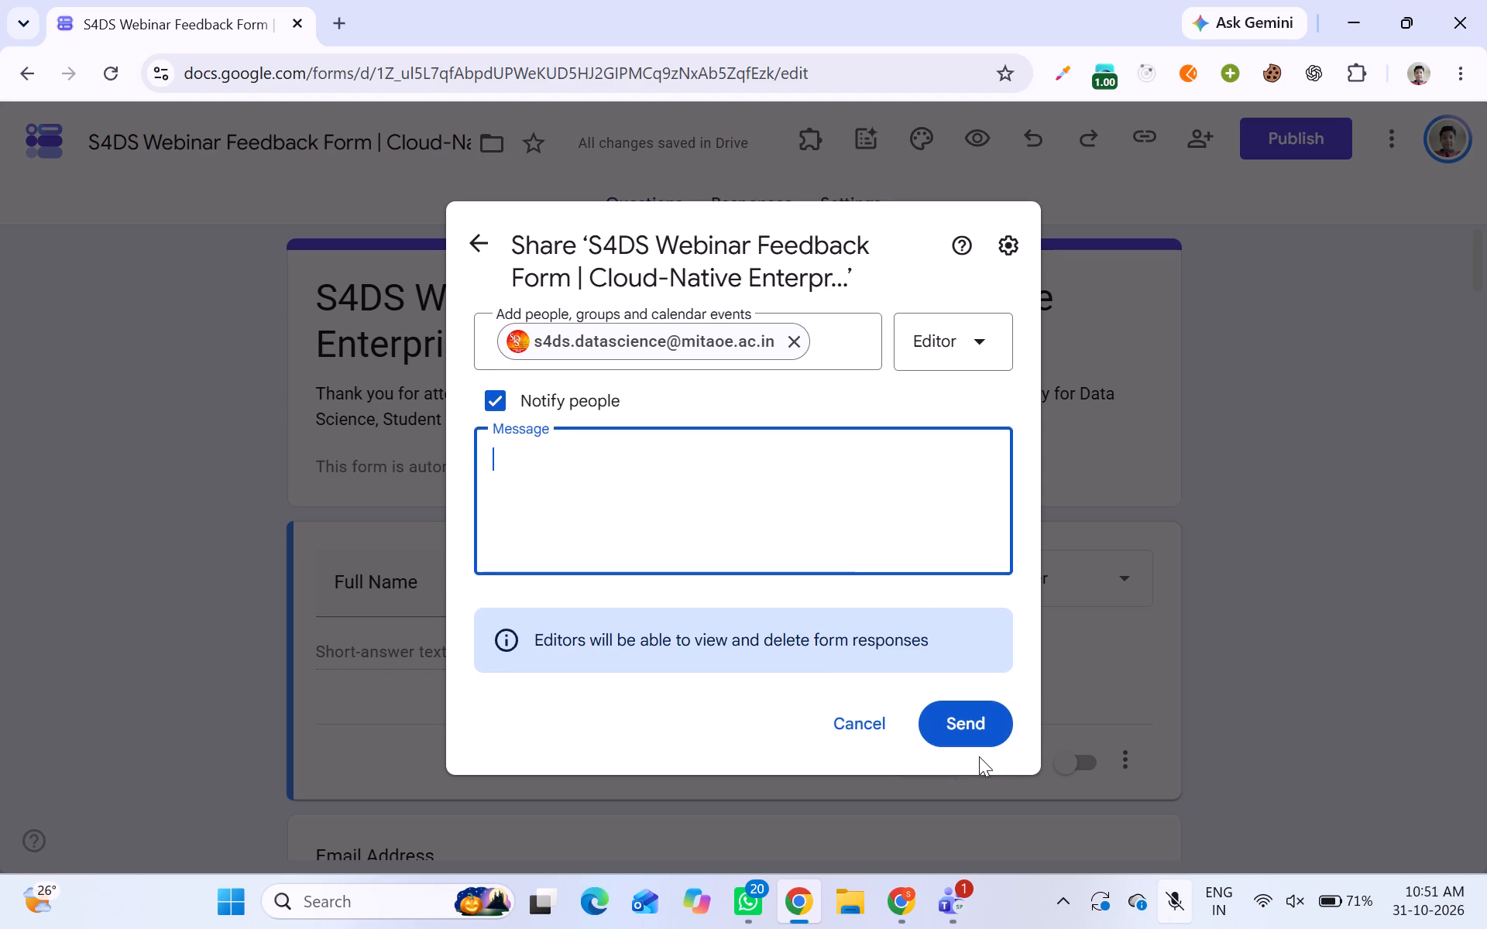
pyautogui.click(978, 732)
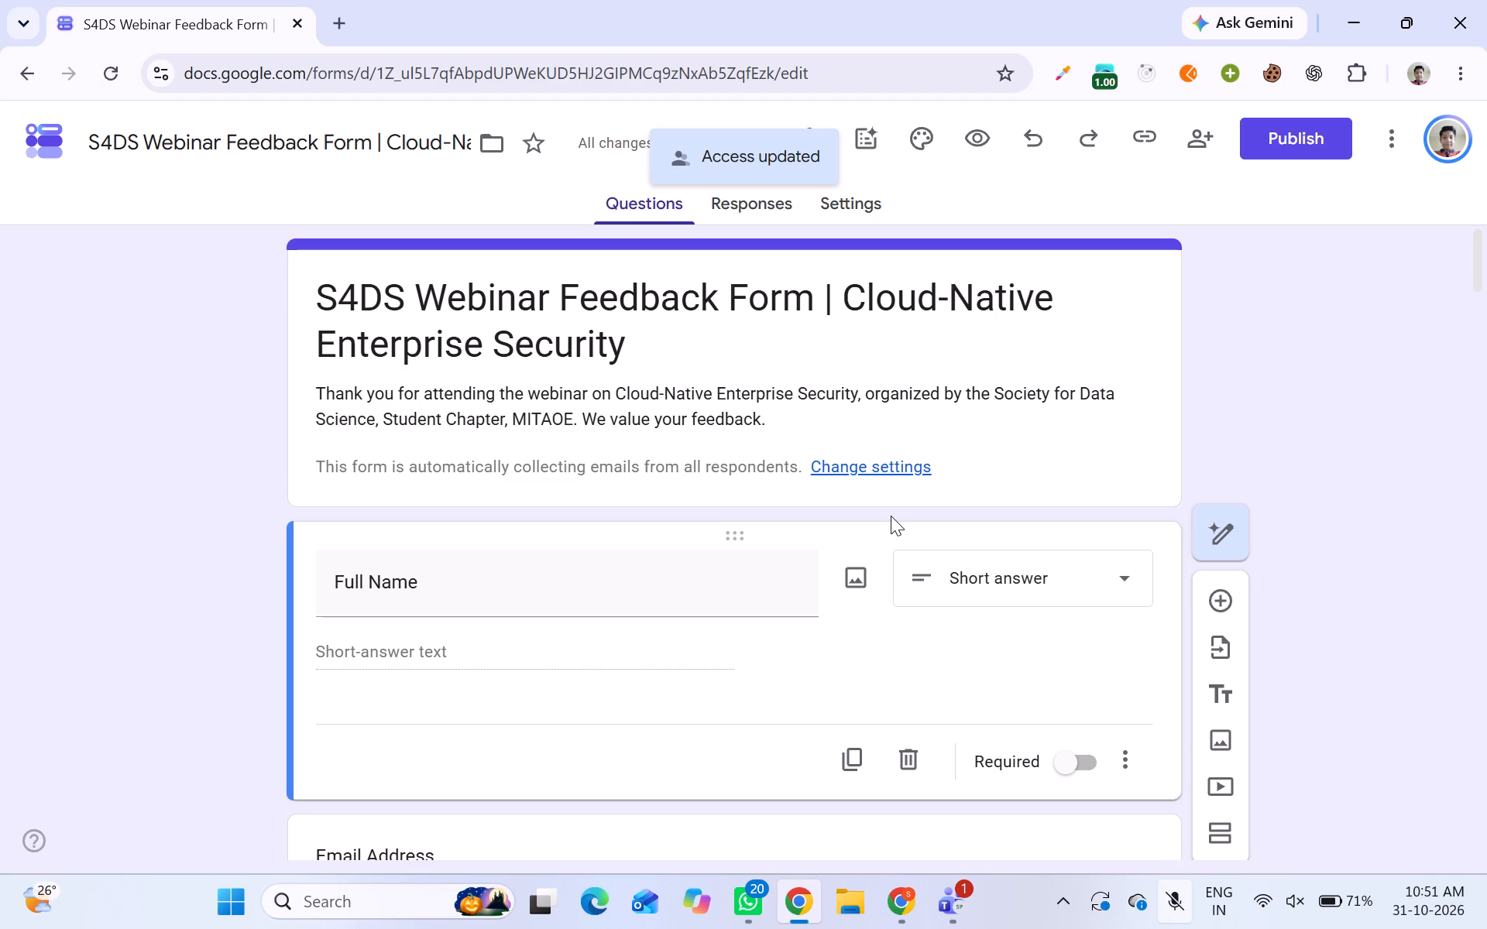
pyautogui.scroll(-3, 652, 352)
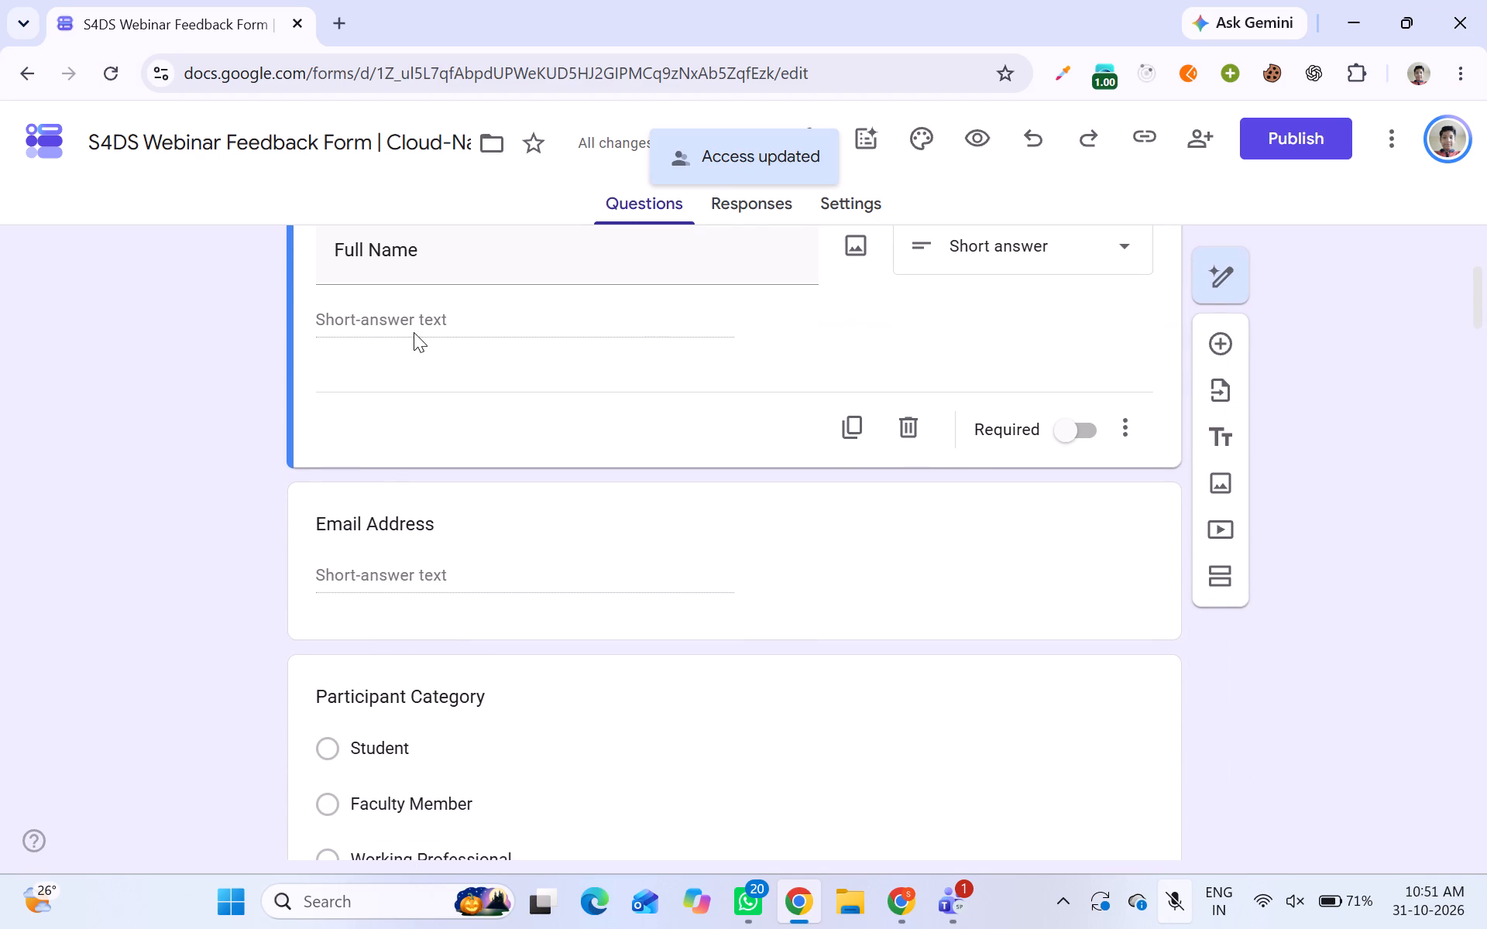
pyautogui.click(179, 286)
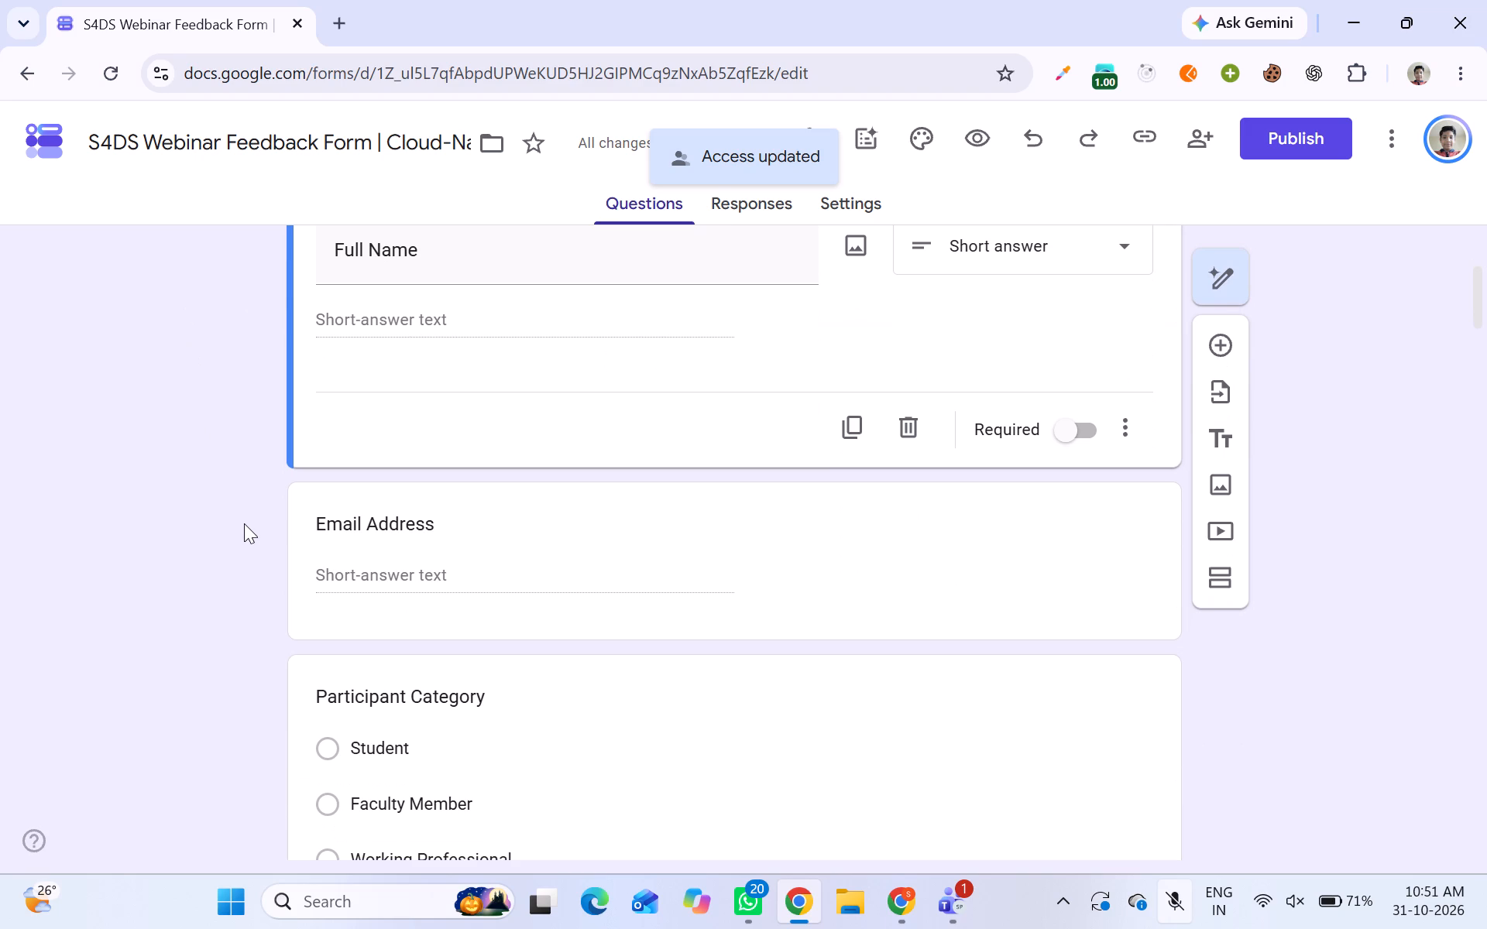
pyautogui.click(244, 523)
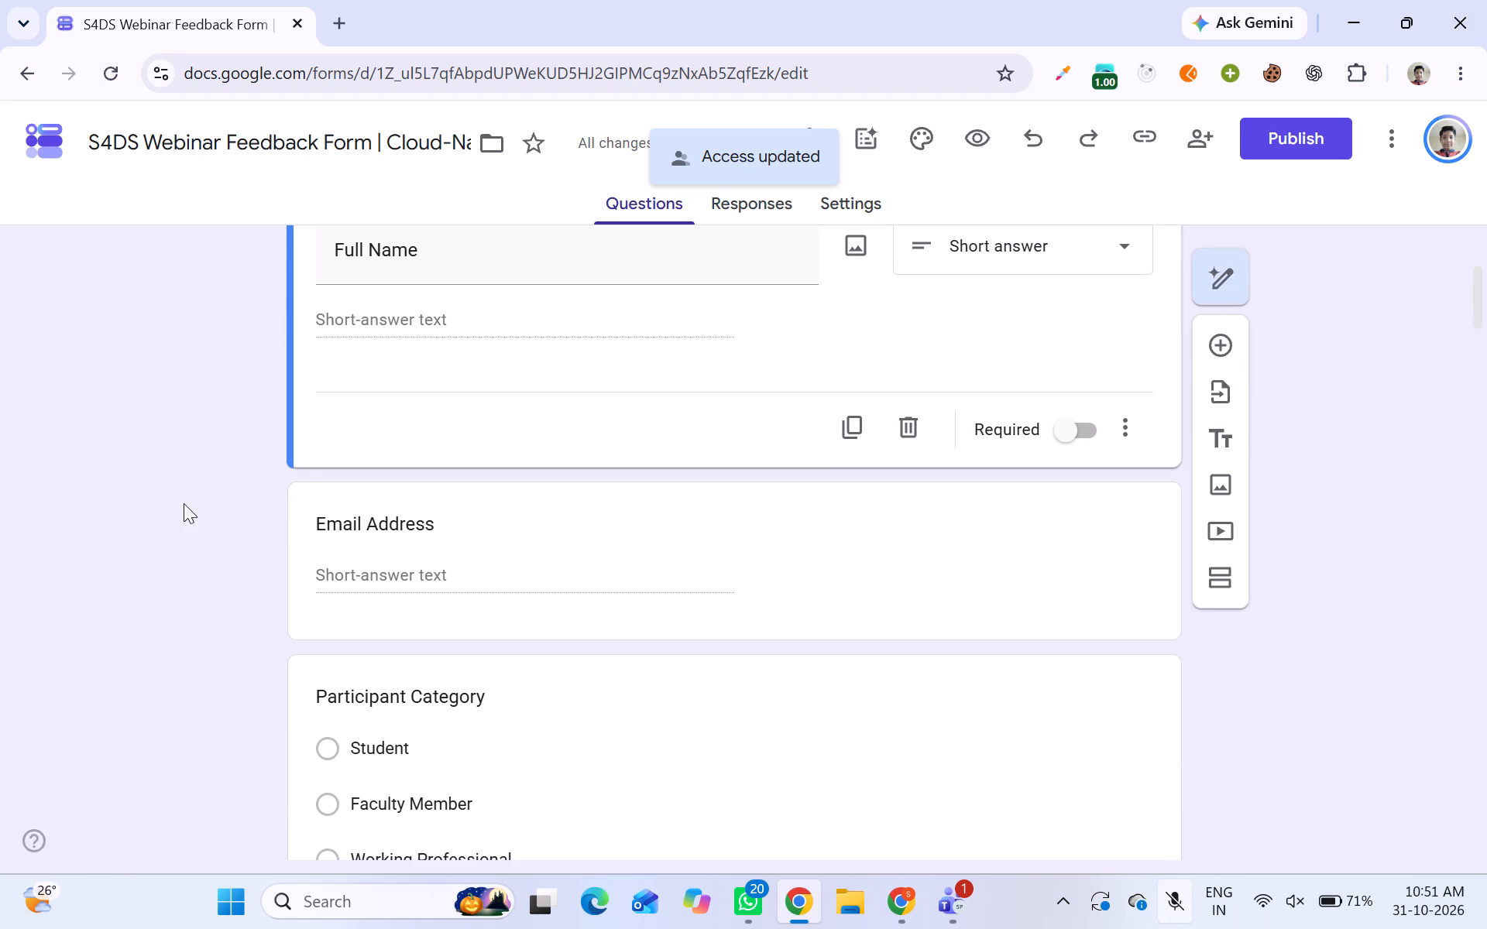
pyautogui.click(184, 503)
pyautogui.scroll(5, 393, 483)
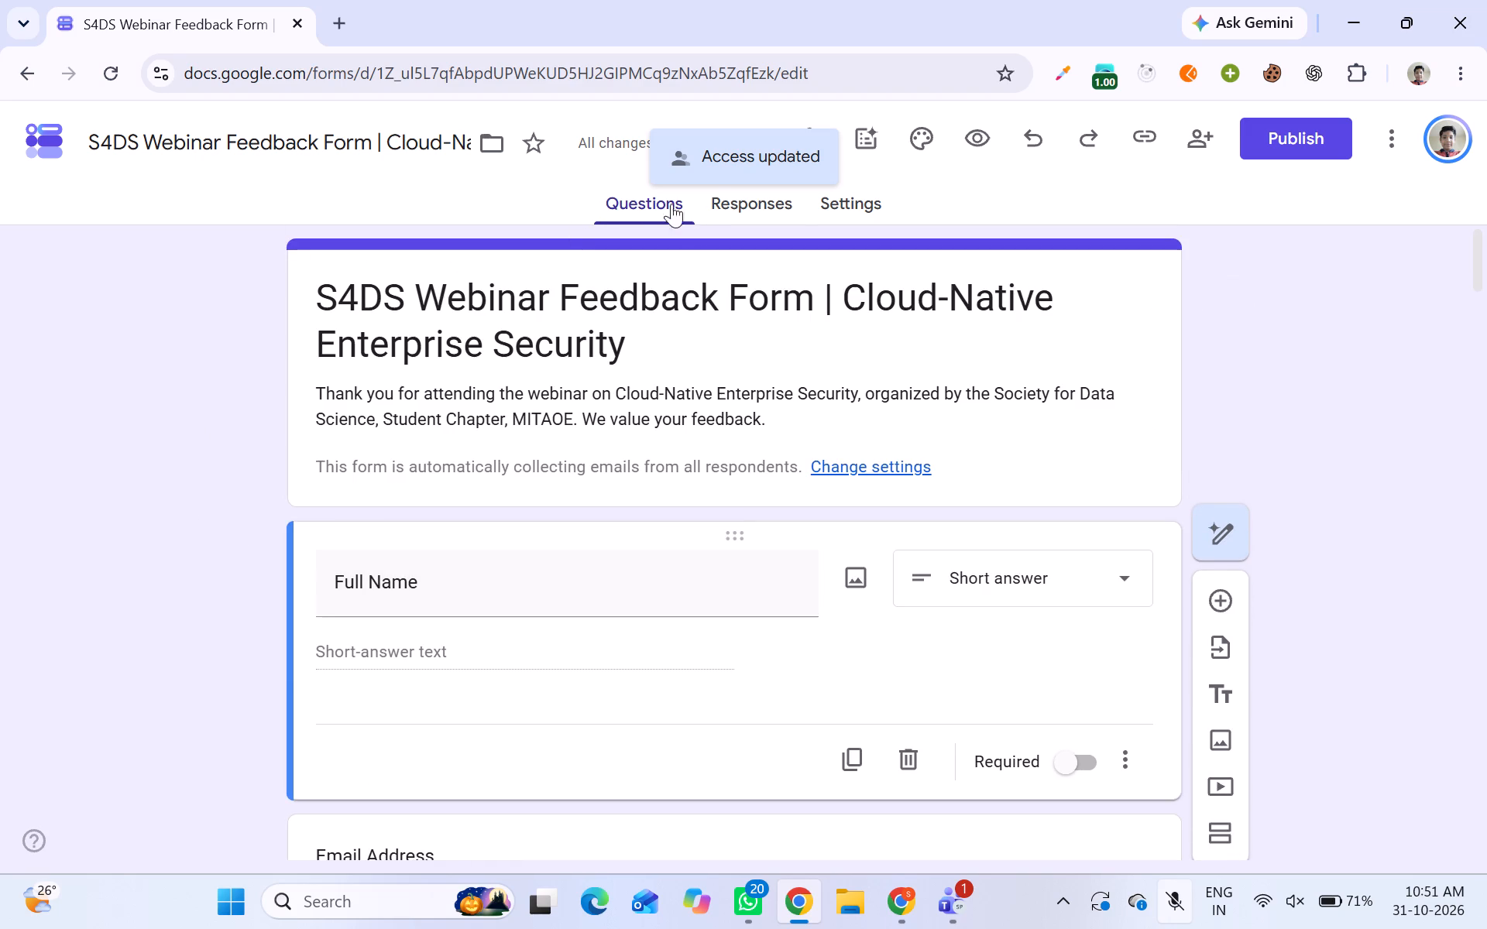
# Look over the form's main views and bring up its settings page.
pyautogui.click(711, 198)
pyautogui.click(637, 202)
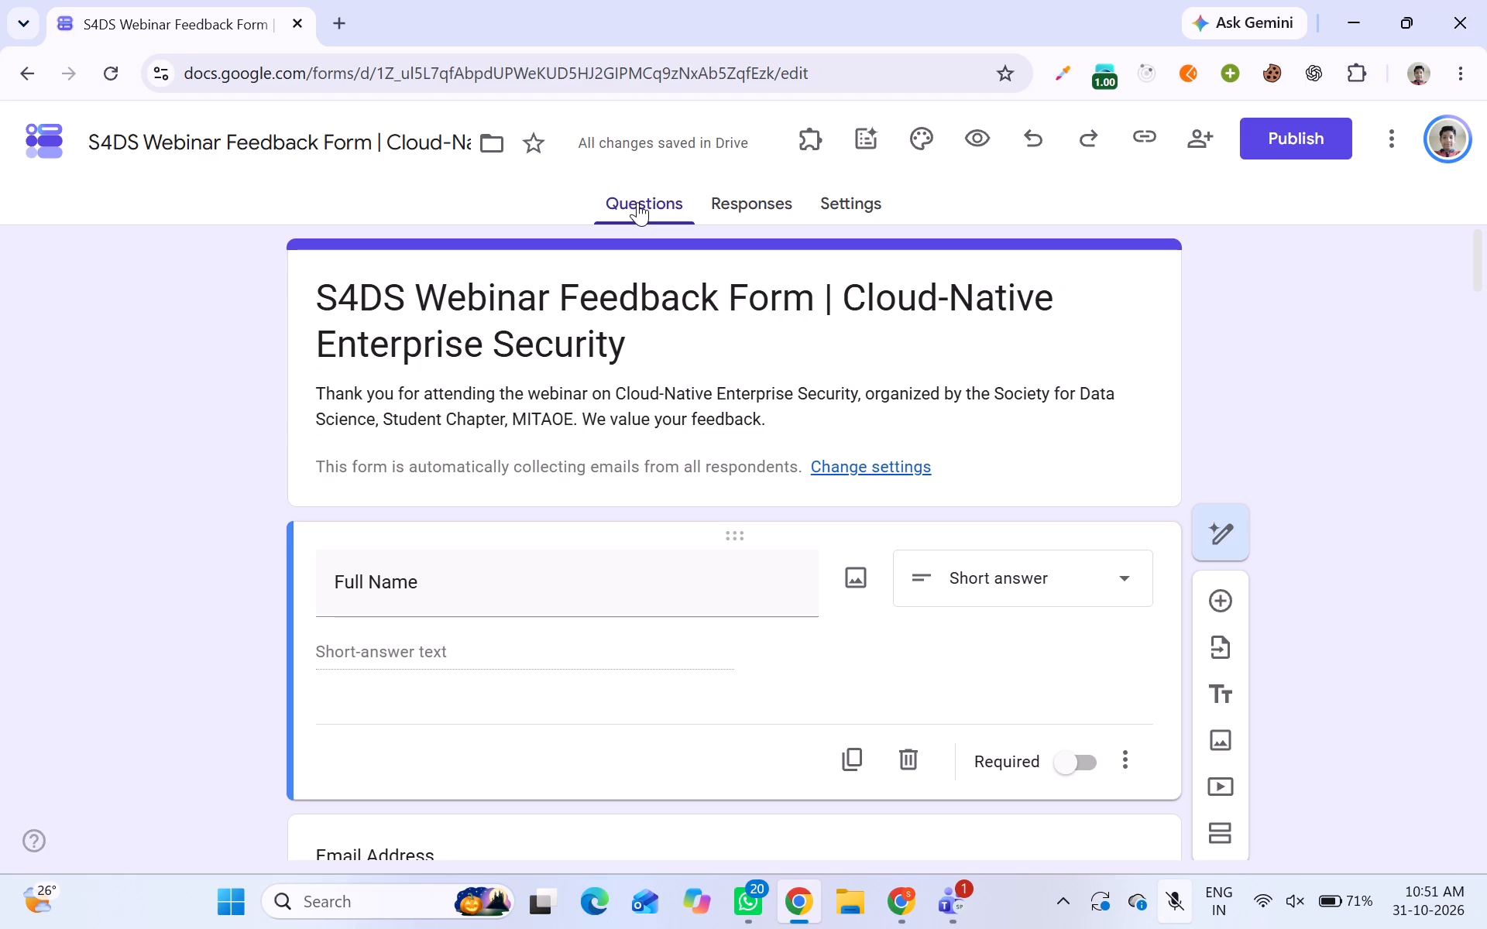
pyautogui.press('Down')
pyautogui.press('Up')
pyautogui.press('Up')
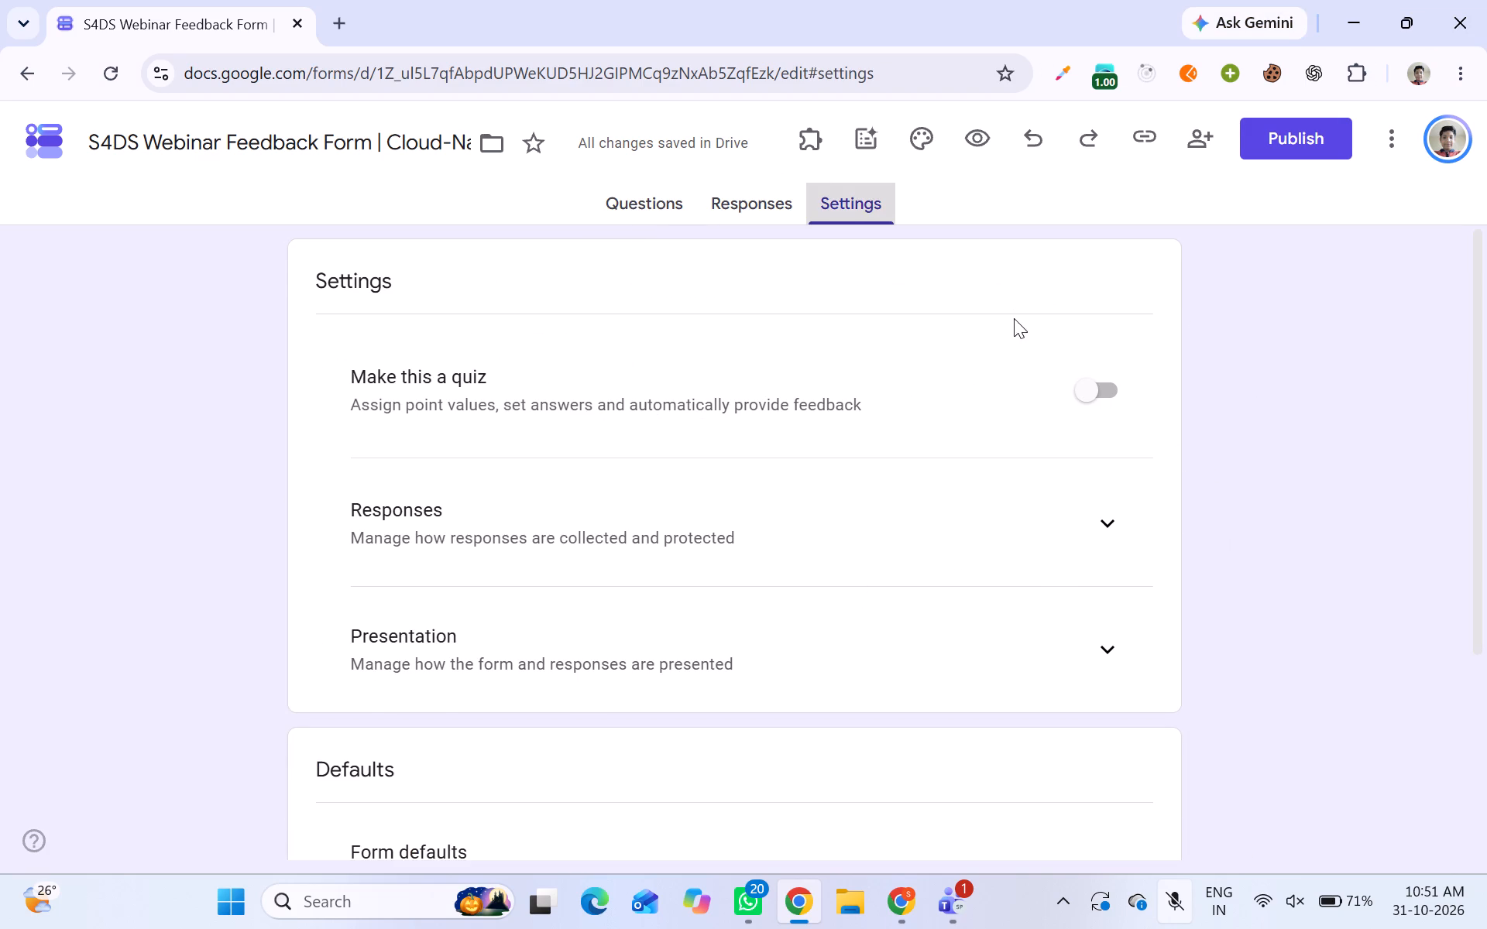
pyautogui.click(1382, 361)
pyautogui.press('Up')
pyautogui.press('Up')
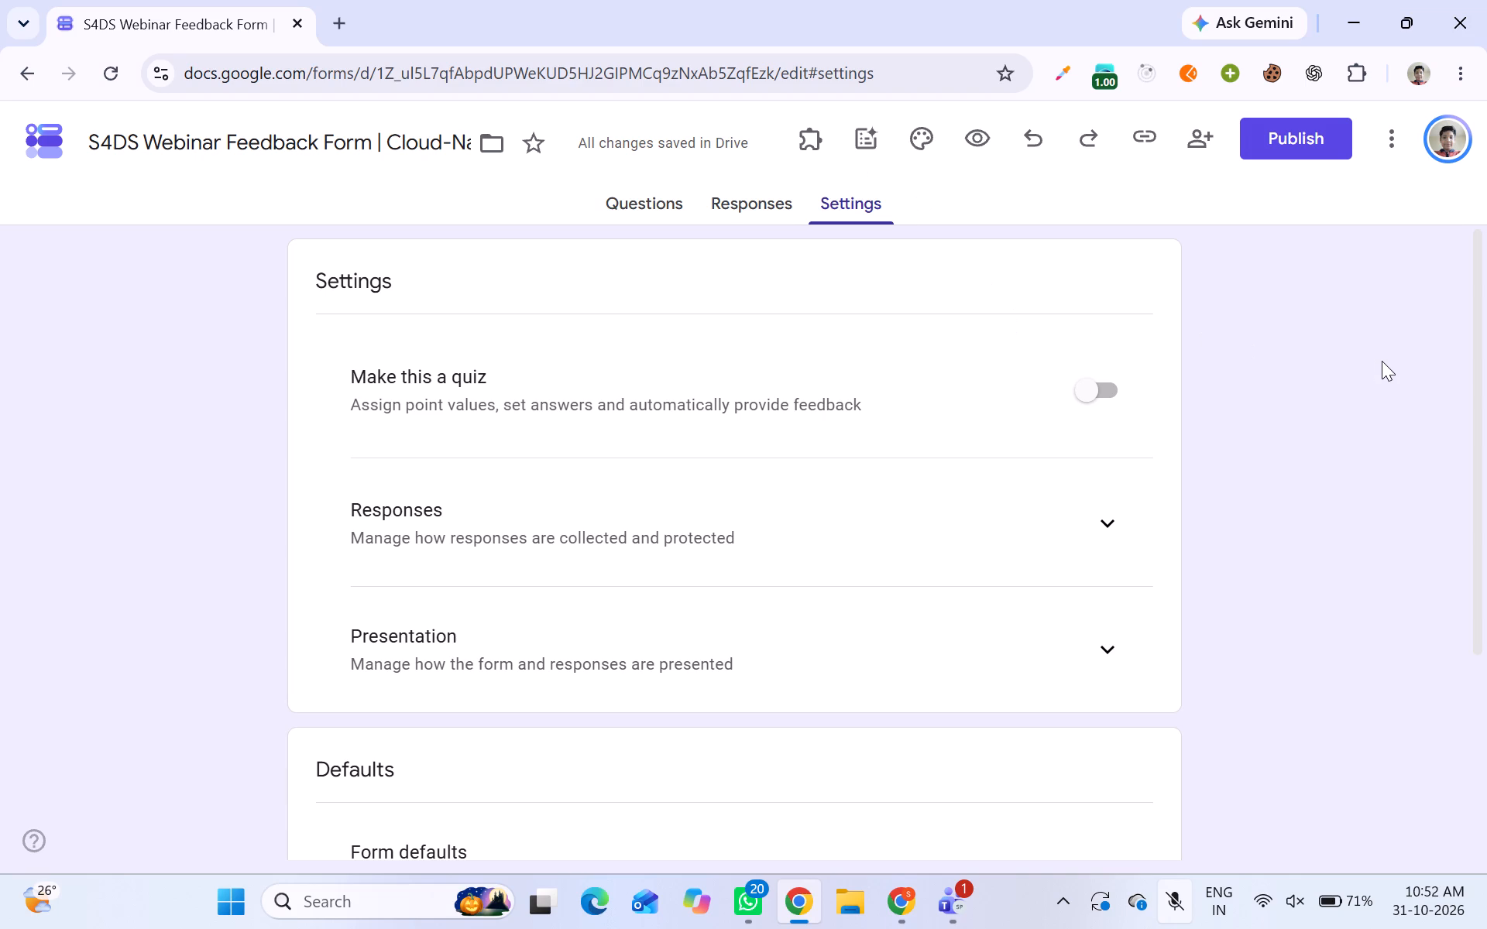
# Return to the form's questions and review them from Full Name through the participant details to the first webinar rating questions.
pyautogui.press('Up')
pyautogui.click(668, 197)
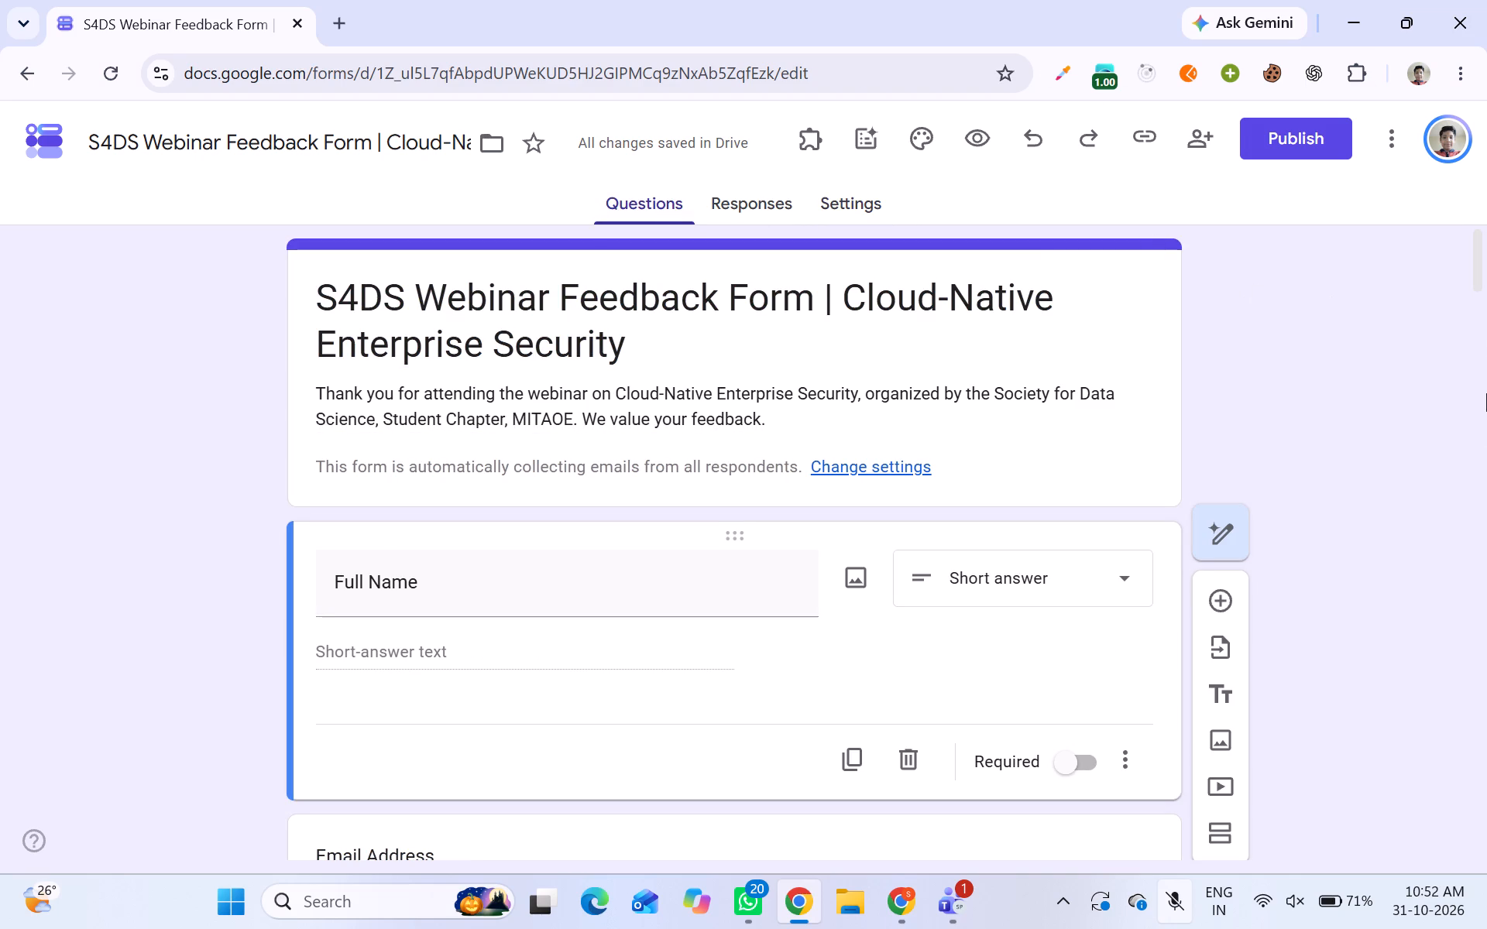
pyautogui.click(1482, 316)
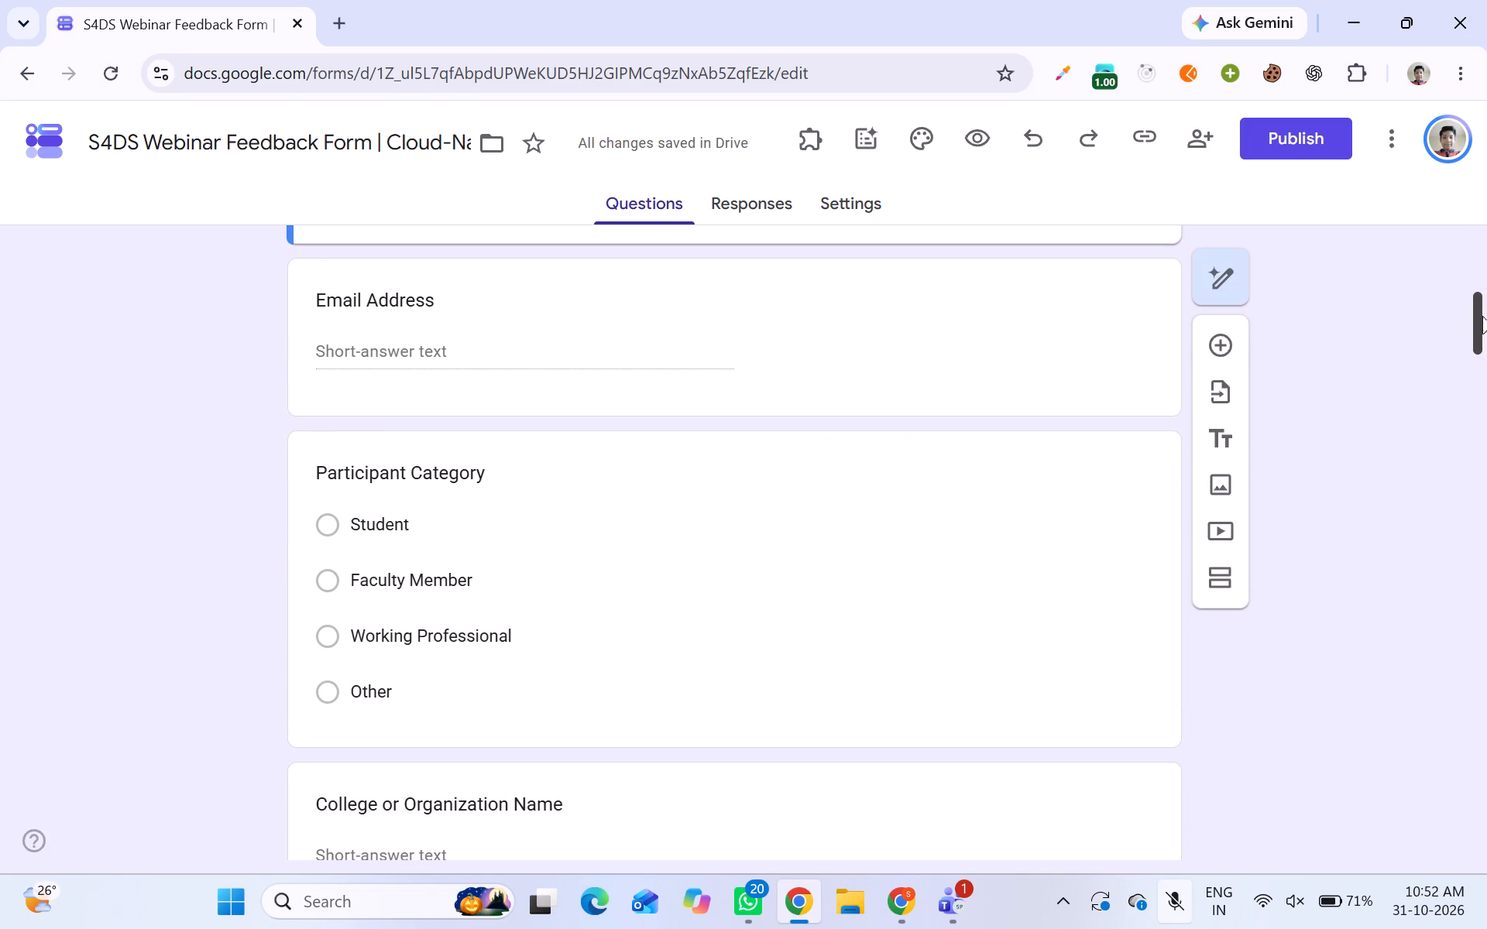
pyautogui.moveTo(1482, 316); pyautogui.dragTo(1486, 259)
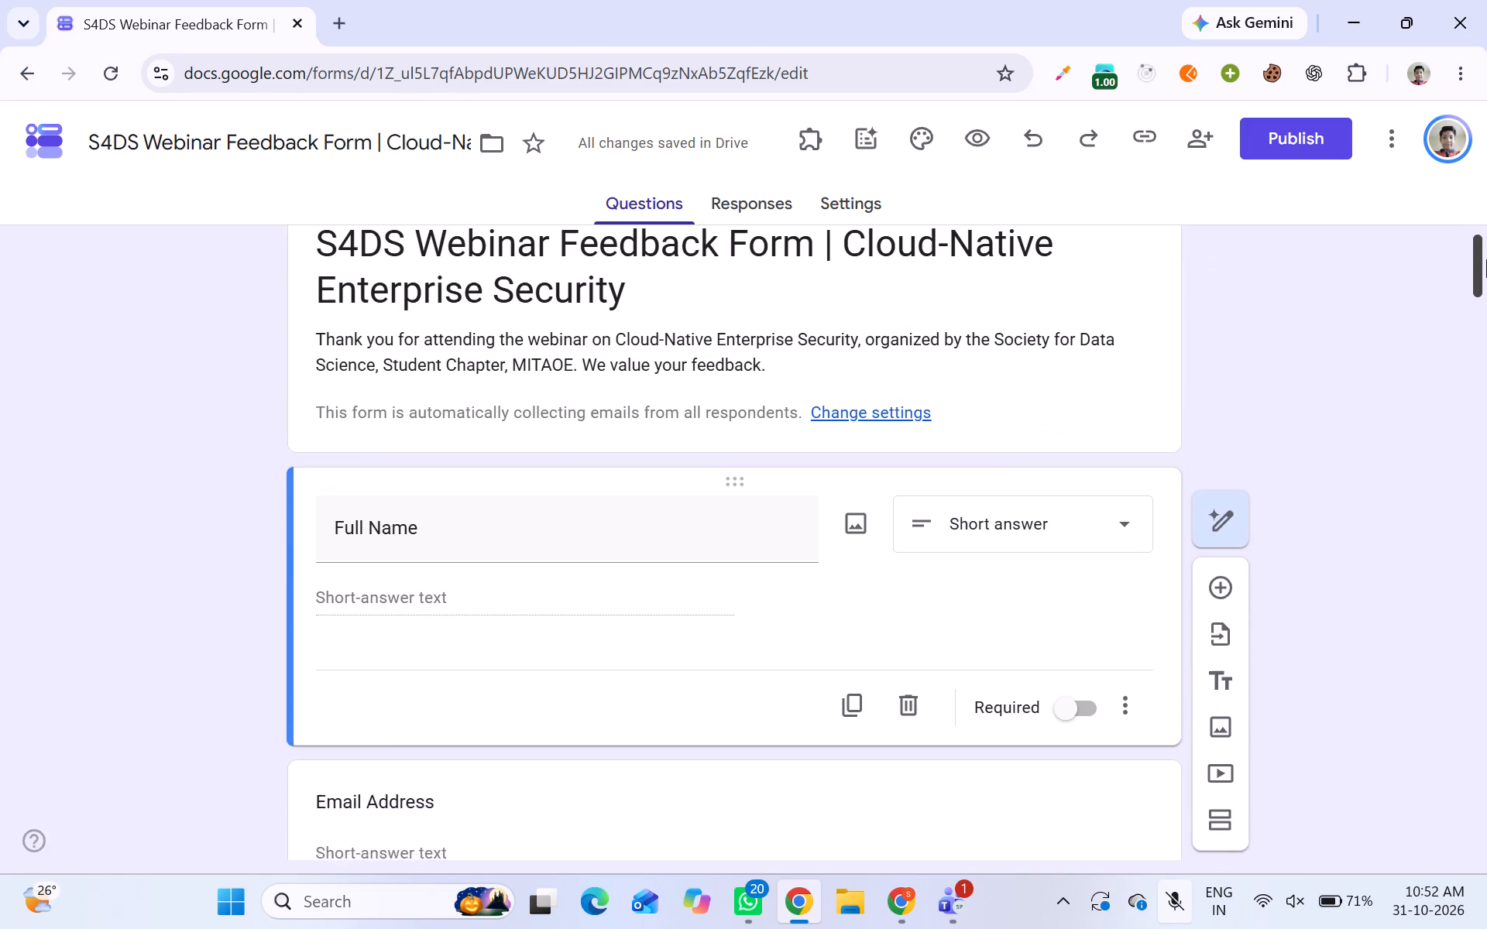
pyautogui.moveTo(1486, 259); pyautogui.dragTo(1486, 300)
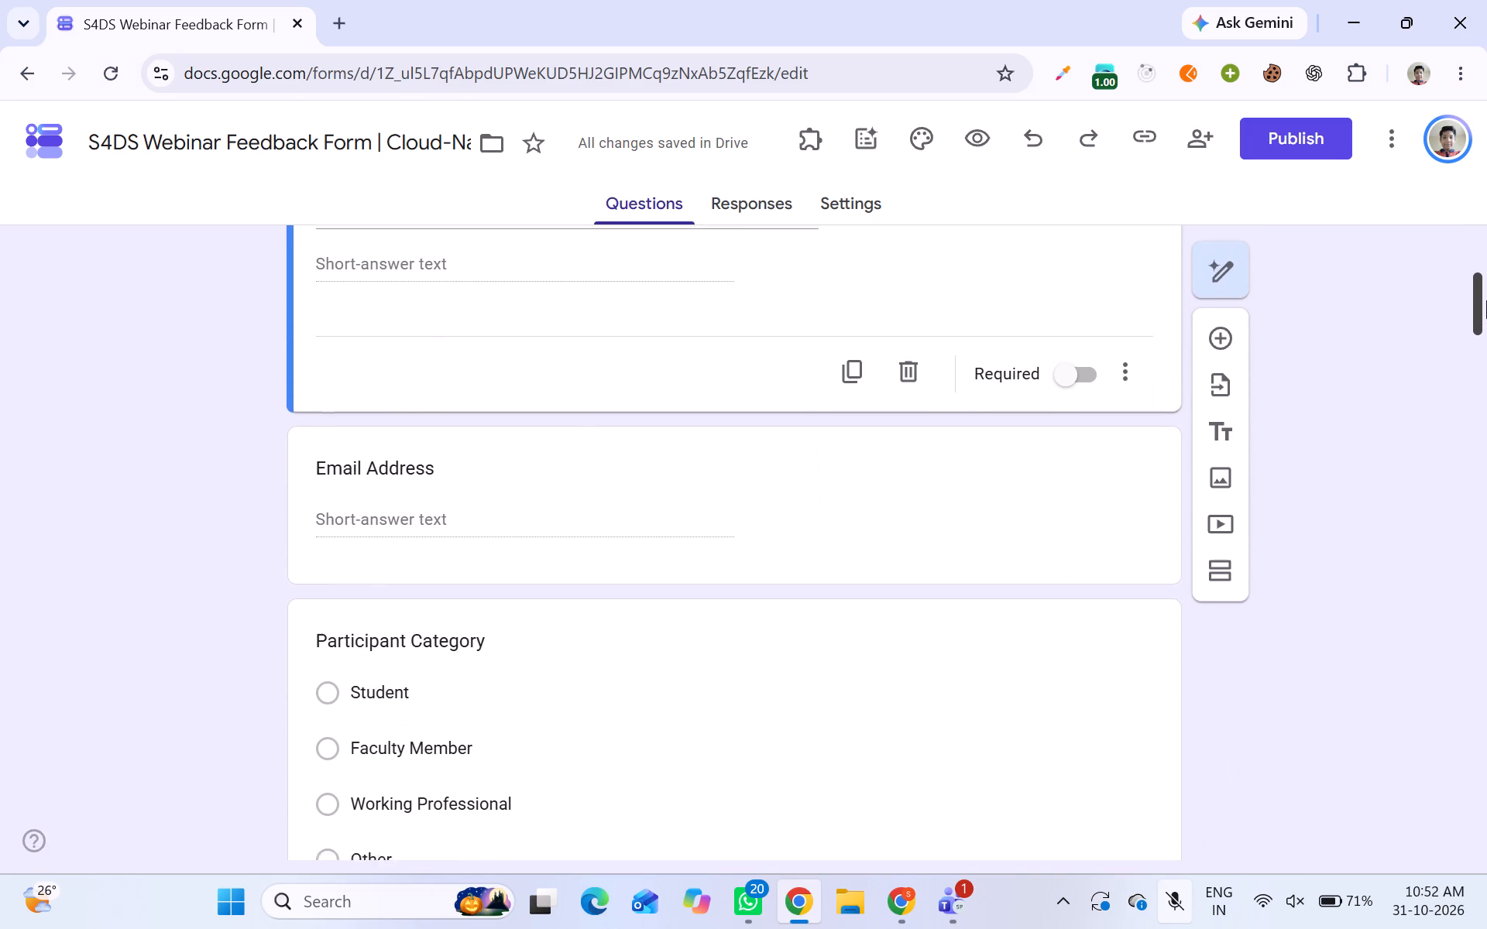
pyautogui.moveTo(1486, 300); pyautogui.dragTo(1486, 324)
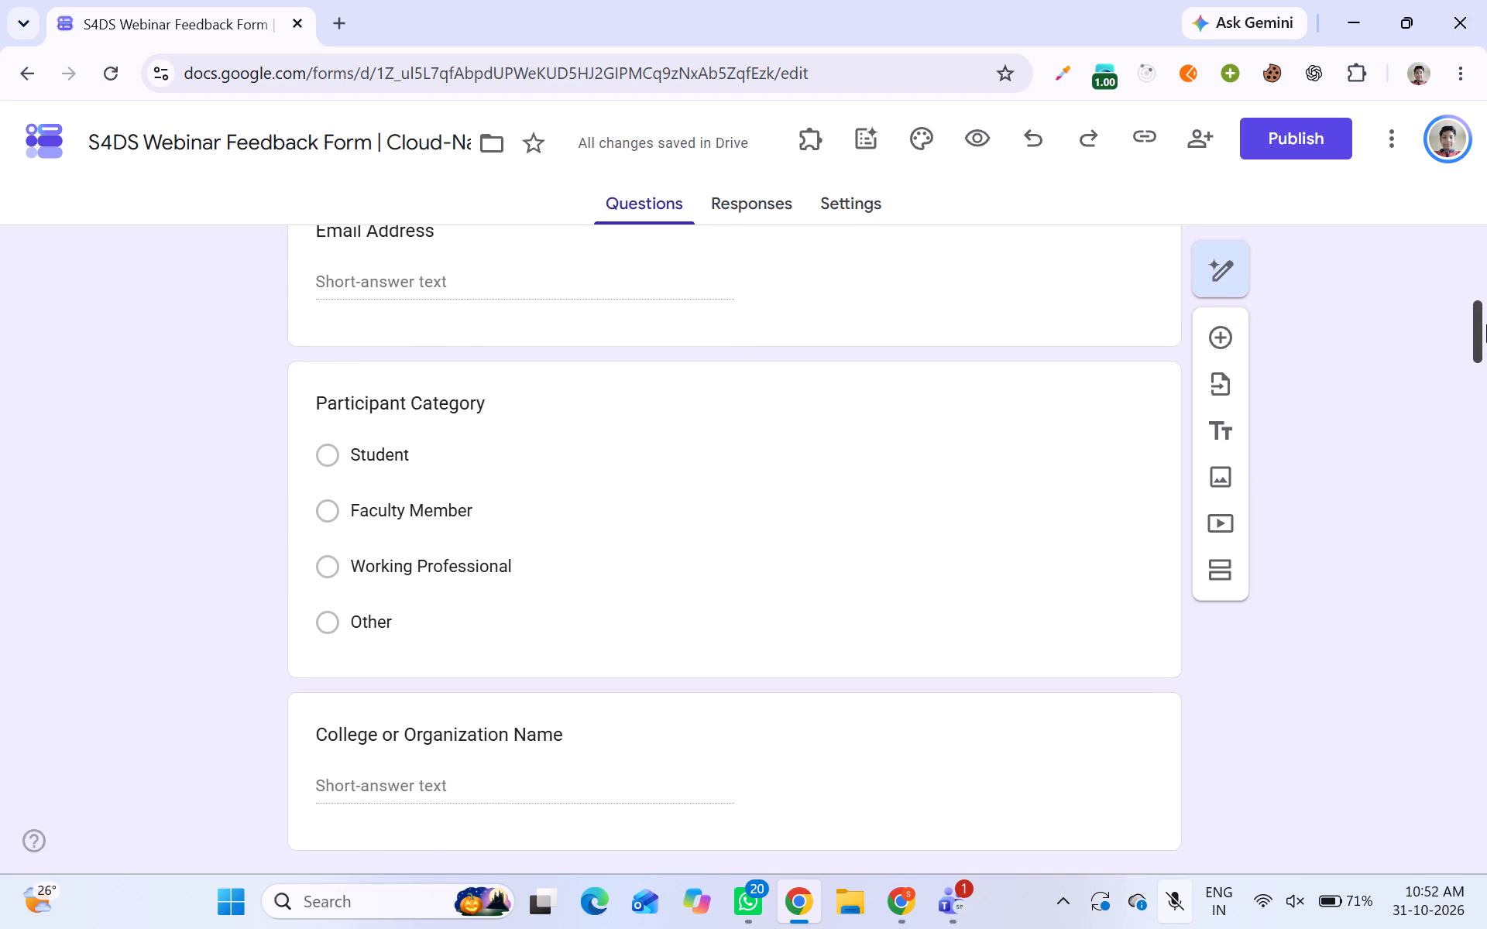
pyautogui.moveTo(1486, 324); pyautogui.dragTo(1486, 351)
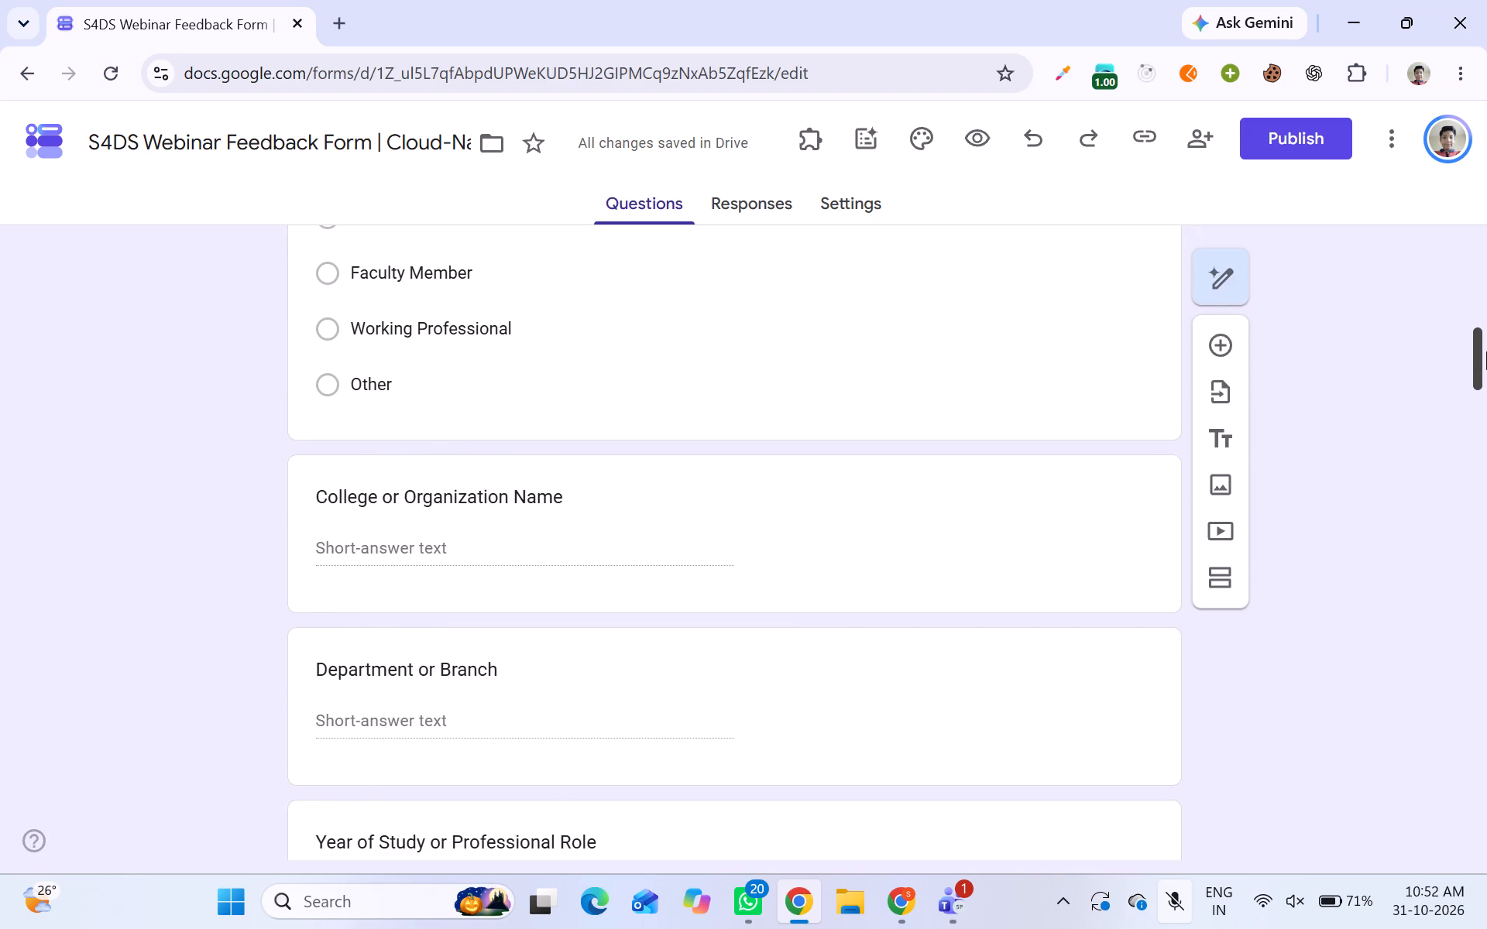
pyautogui.moveTo(1486, 351); pyautogui.dragTo(1486, 402)
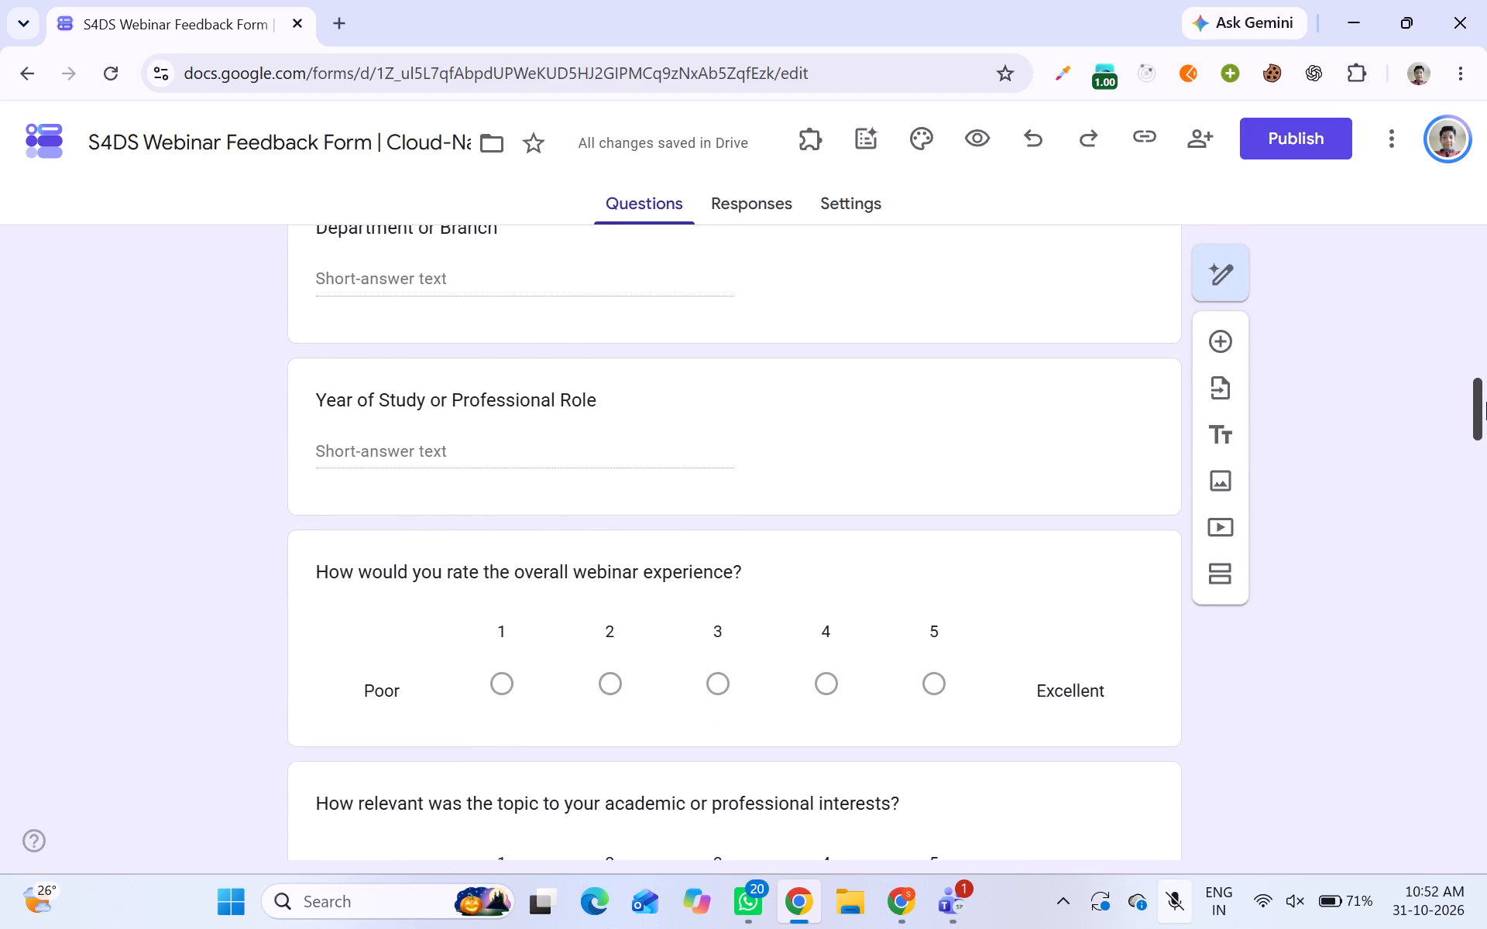
pyautogui.moveTo(1486, 402); pyautogui.dragTo(1486, 416)
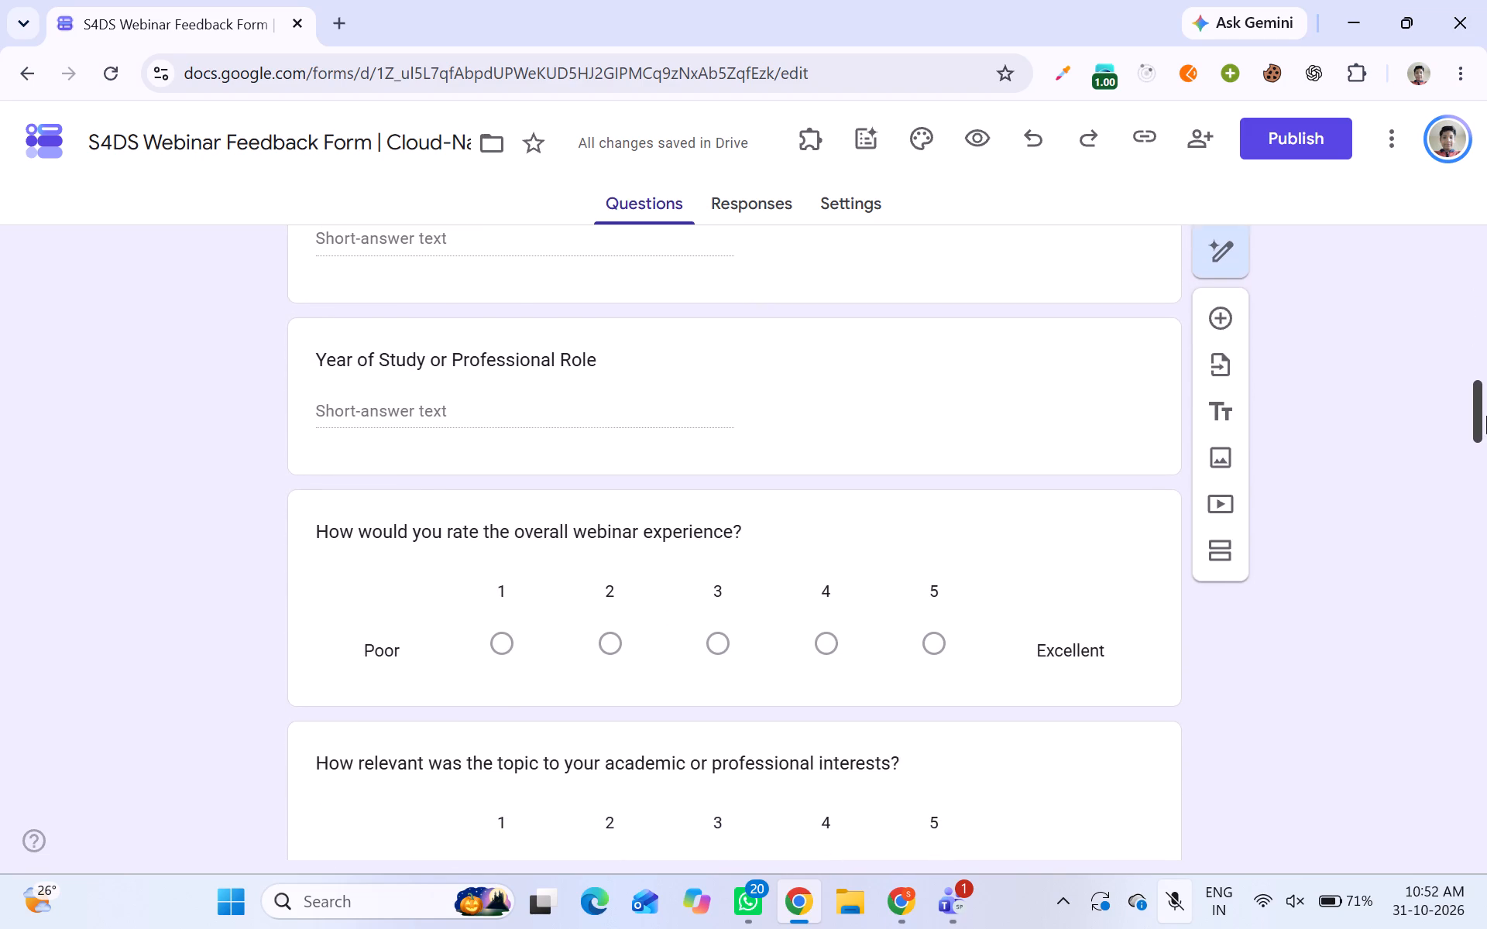
pyautogui.moveTo(1486, 416); pyautogui.dragTo(1486, 419)
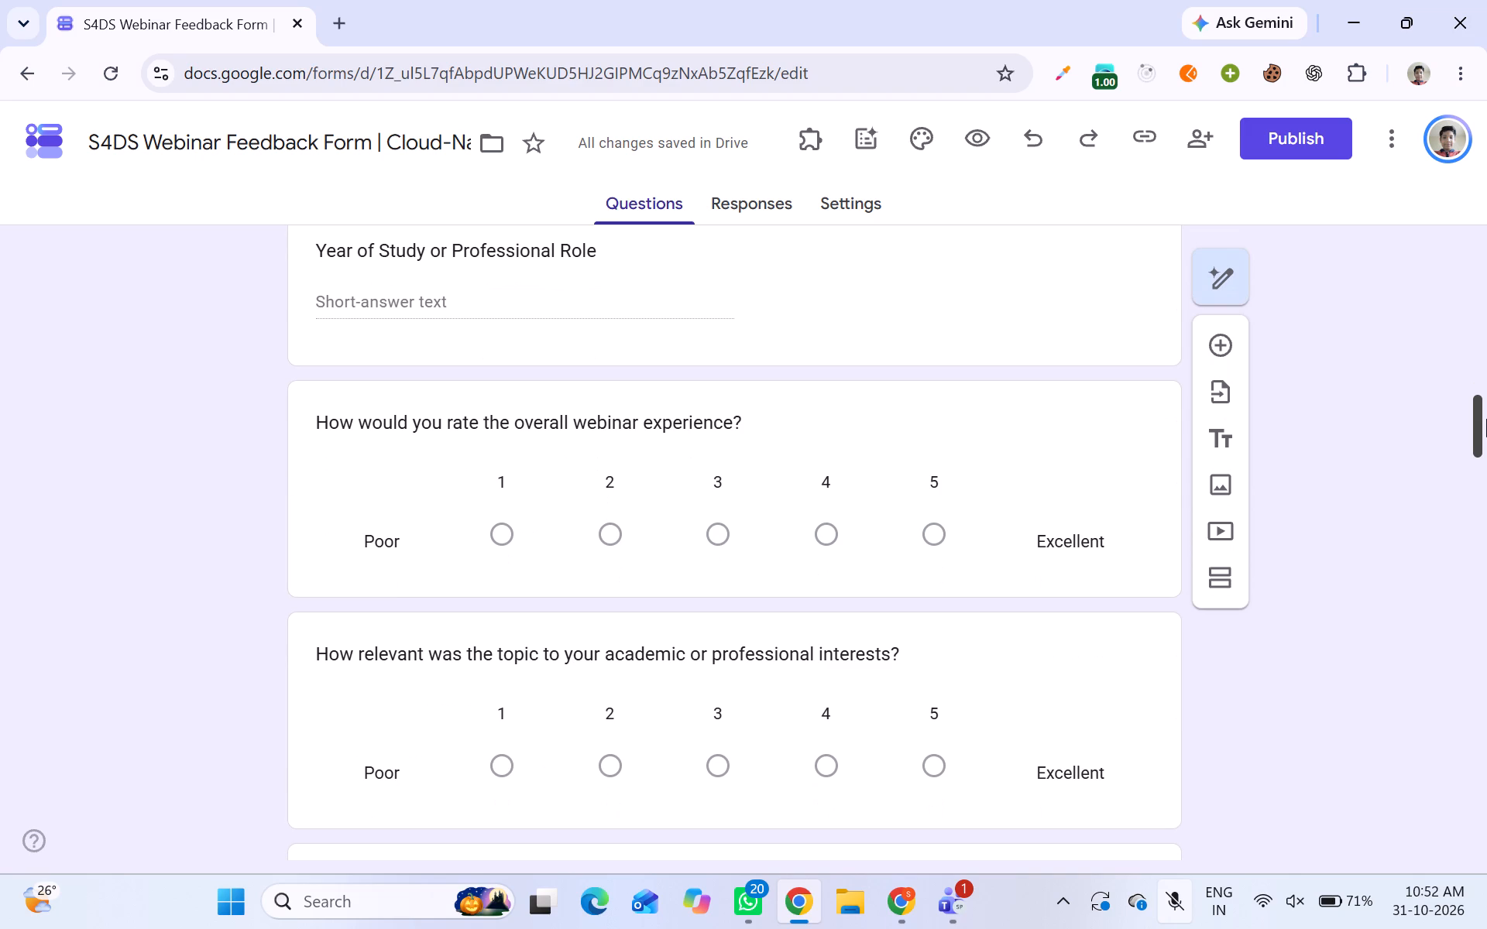
pyautogui.moveTo(1486, 419); pyautogui.dragTo(1486, 435)
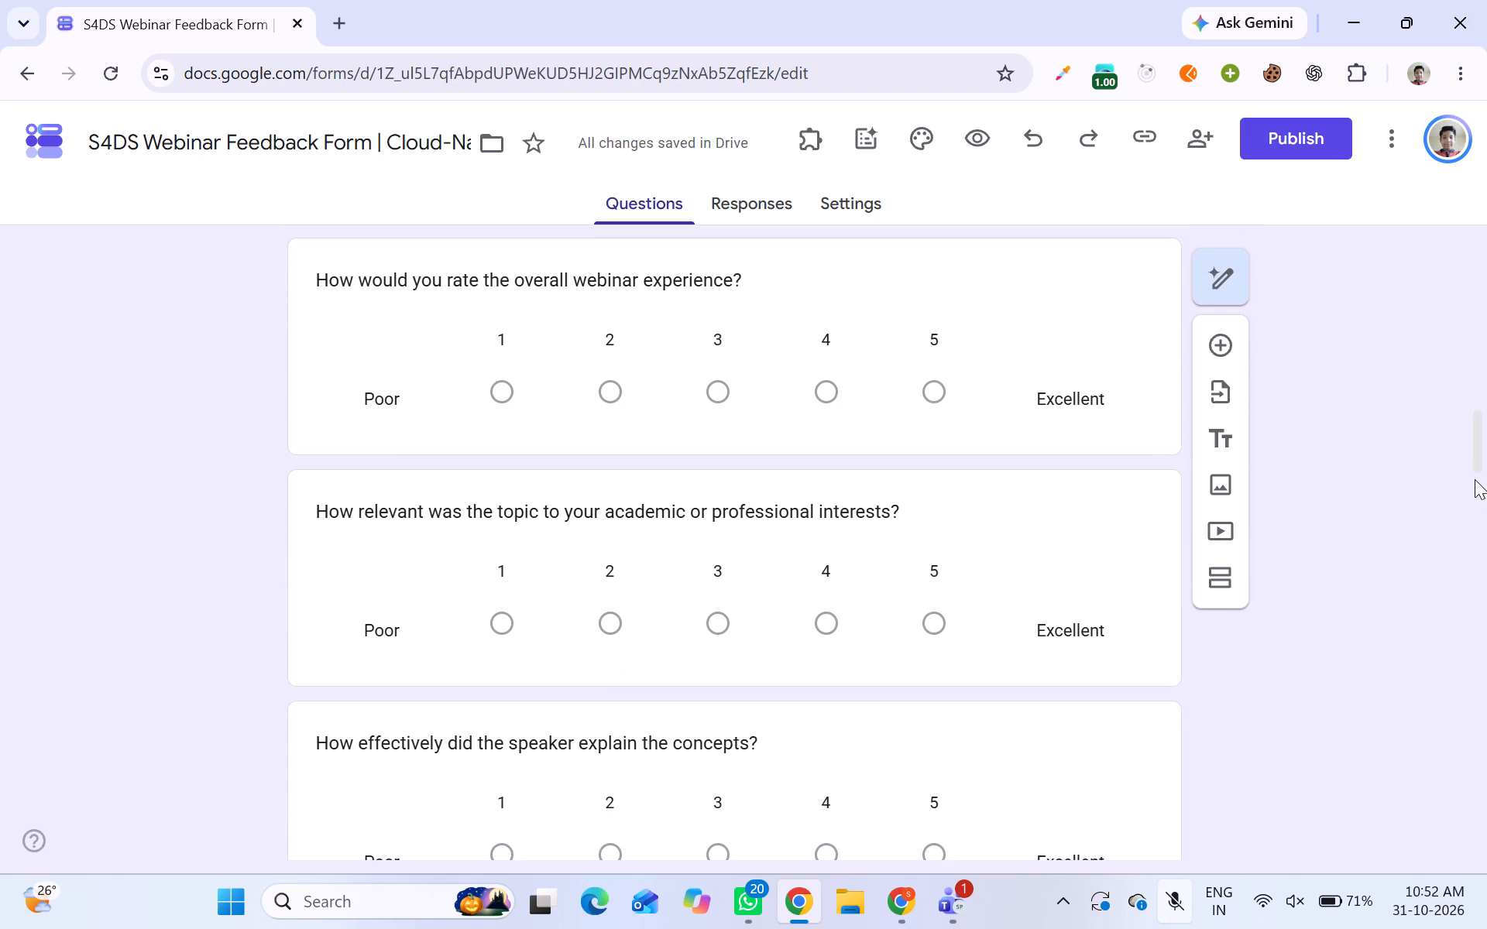
# Review the speaker and session rating questions, the most useful topics question and the first long-answer questions.
pyautogui.moveTo(1478, 447); pyautogui.dragTo(1475, 526)
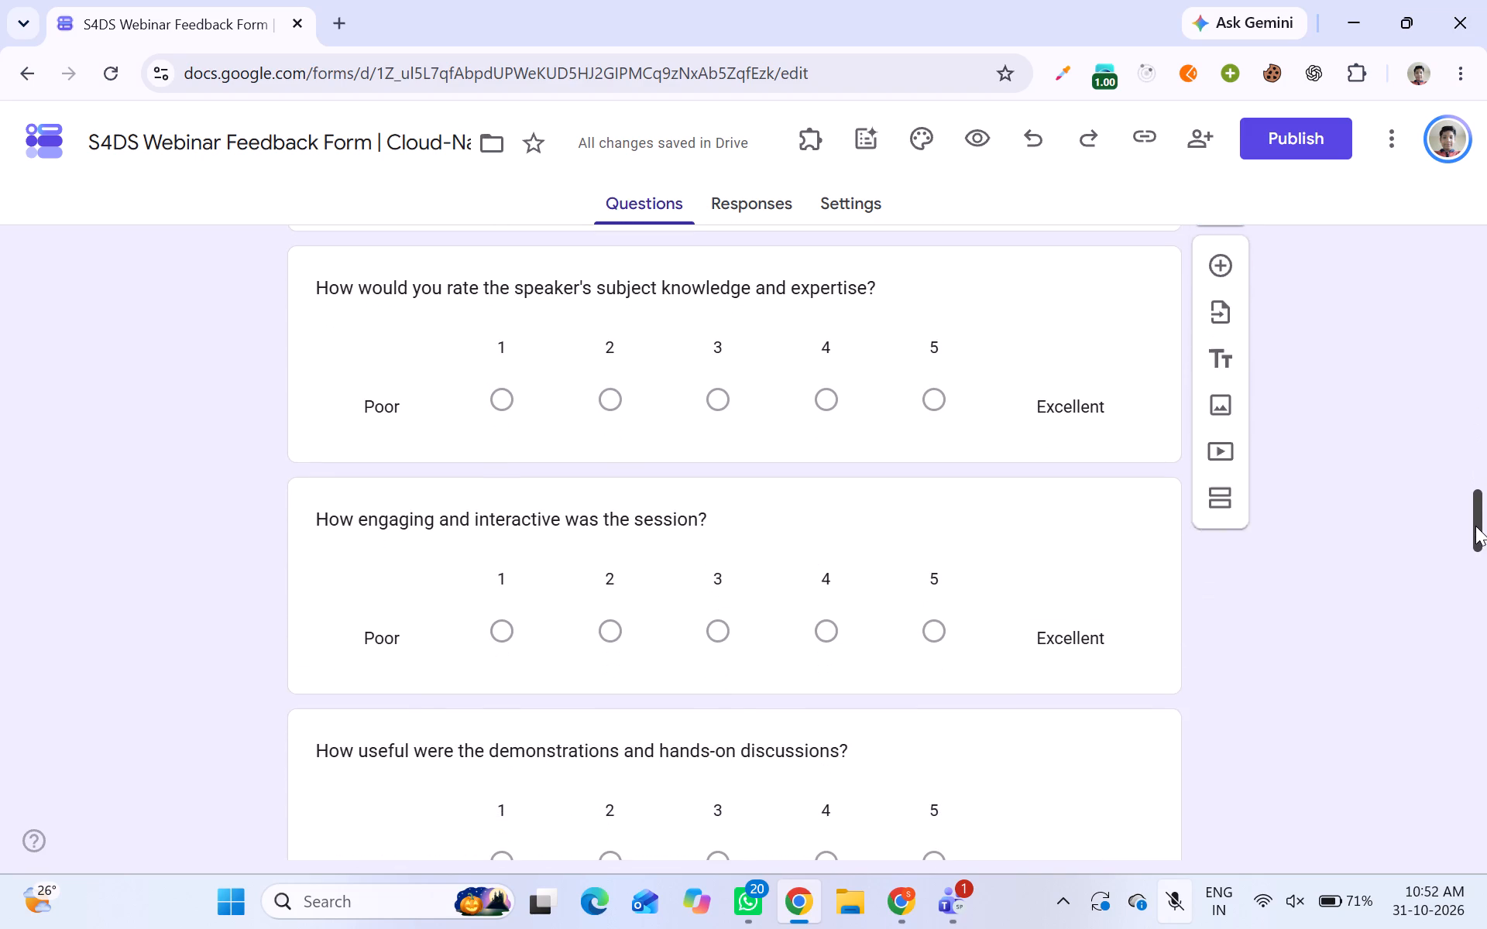
pyautogui.moveTo(1475, 526); pyautogui.dragTo(1475, 540)
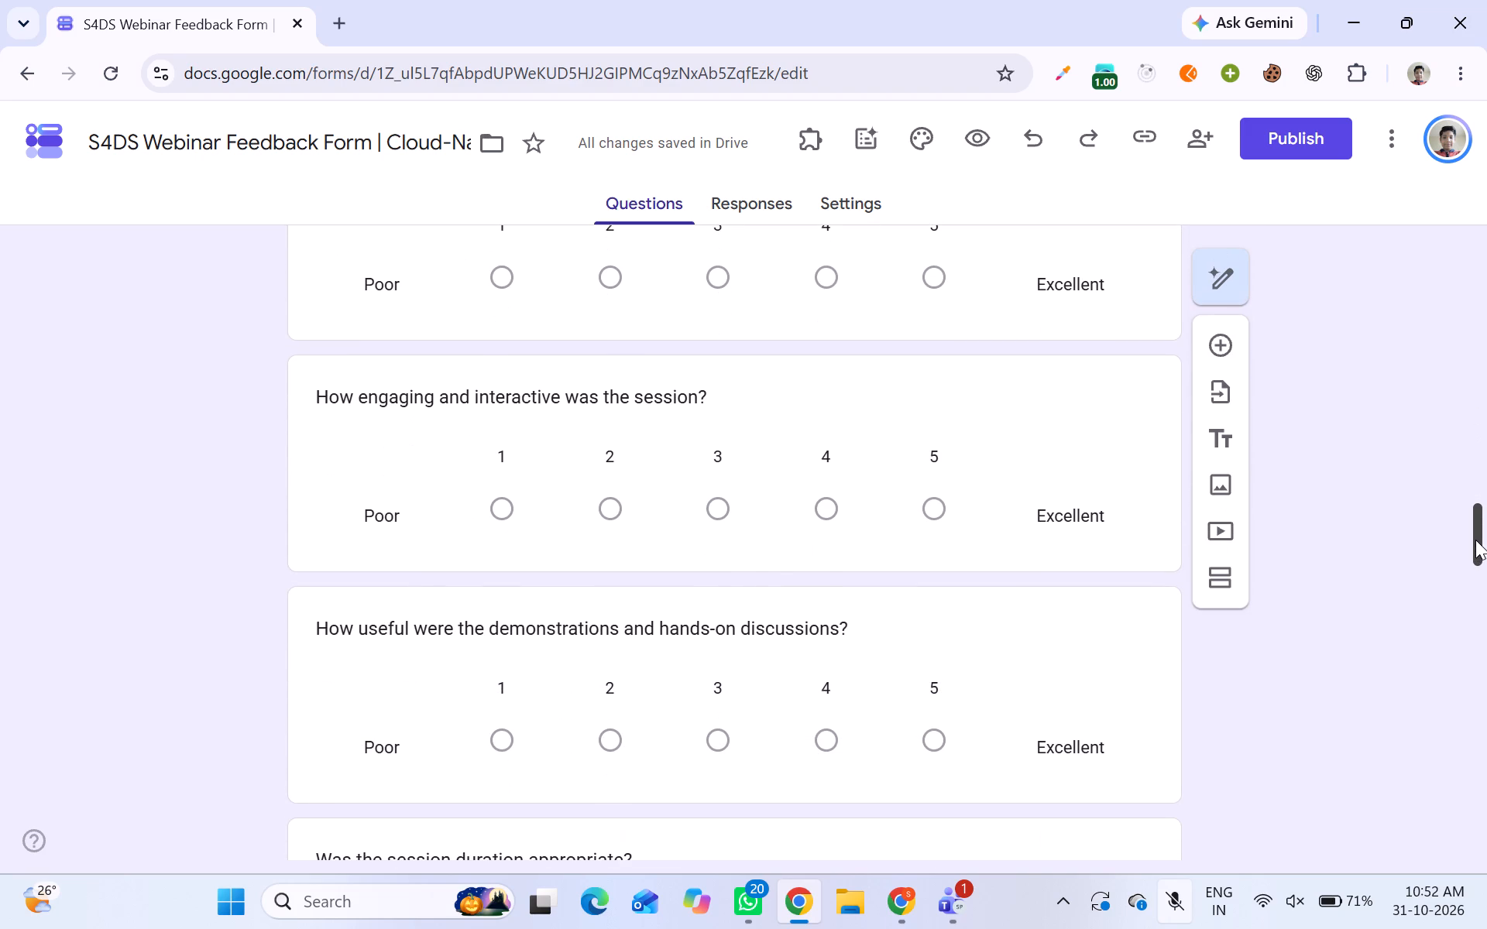
pyautogui.moveTo(1475, 540); pyautogui.dragTo(1475, 549)
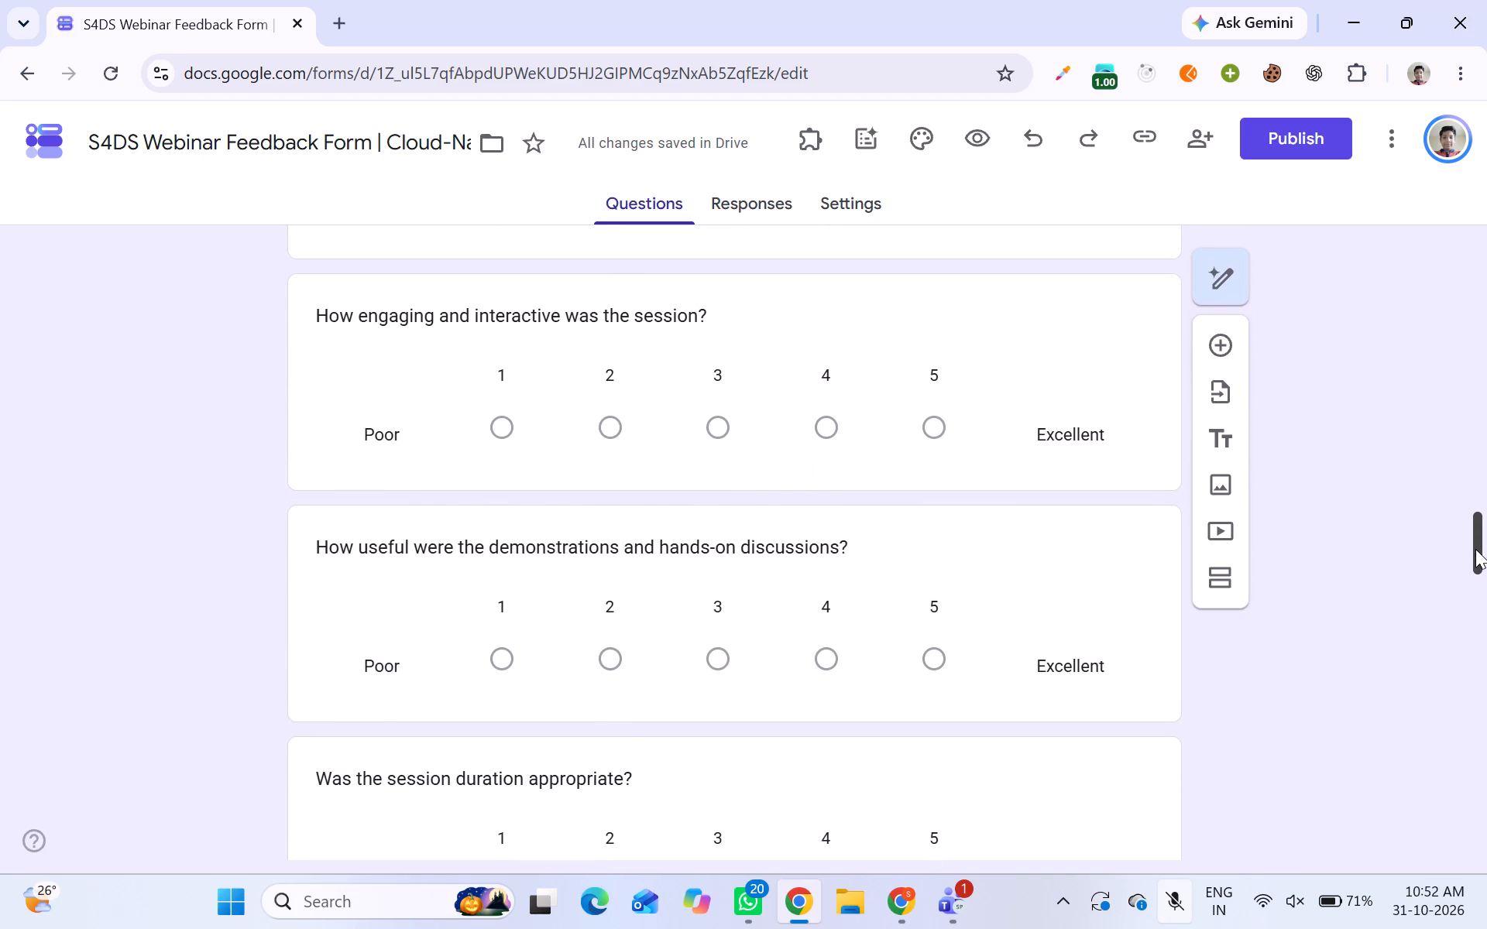
pyautogui.moveTo(1475, 549); pyautogui.dragTo(1478, 565)
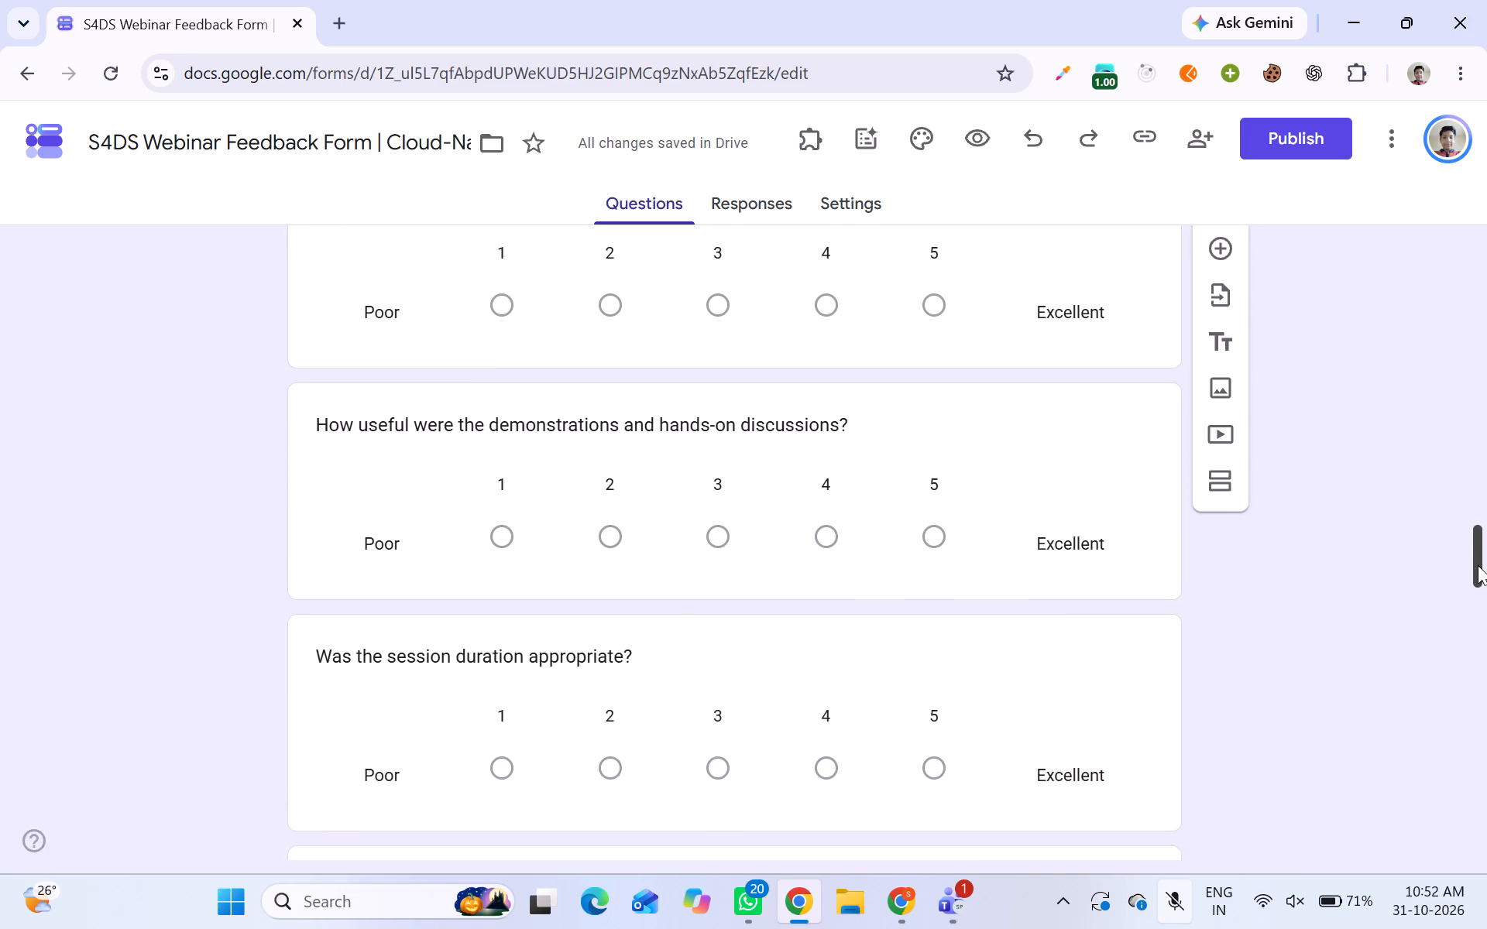
pyautogui.moveTo(1478, 565); pyautogui.dragTo(1478, 567)
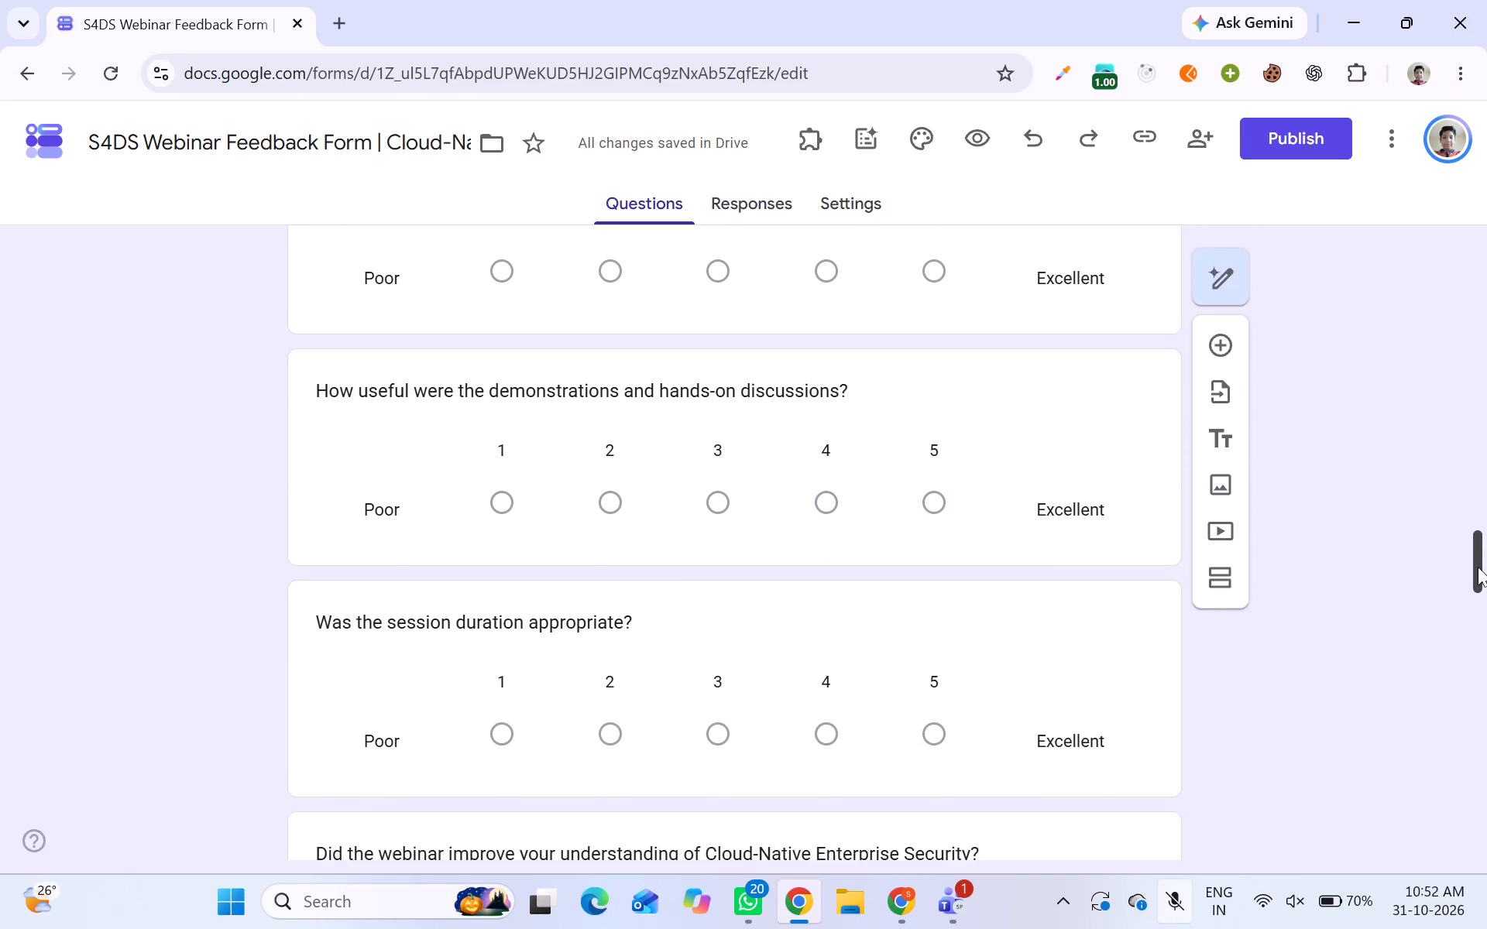
pyautogui.moveTo(1478, 567); pyautogui.dragTo(1480, 578)
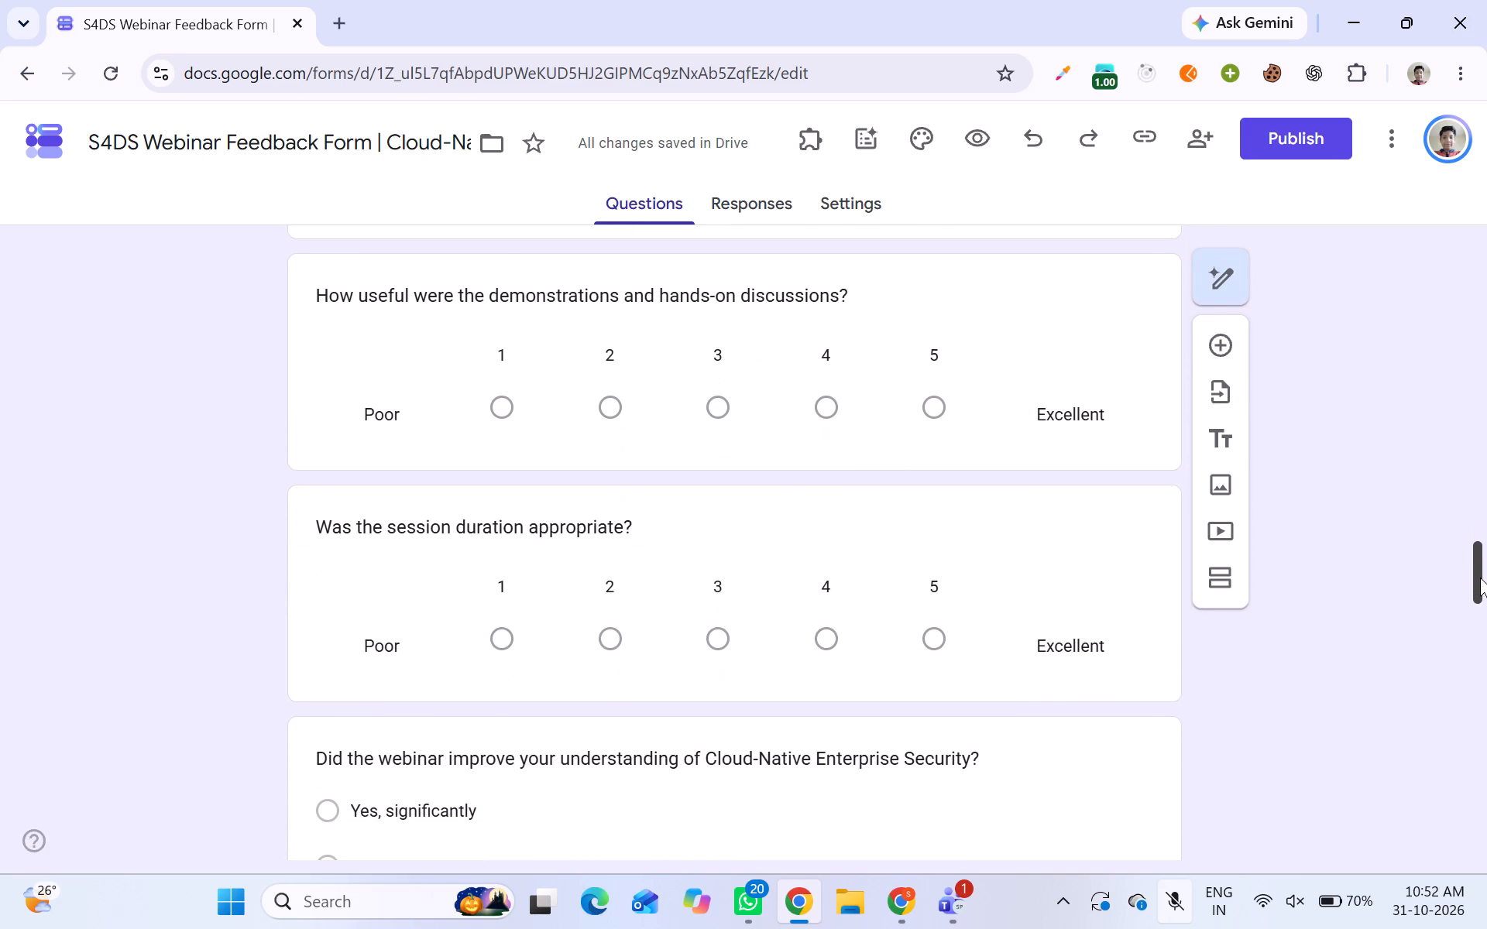
pyautogui.moveTo(1480, 578); pyautogui.dragTo(1482, 598)
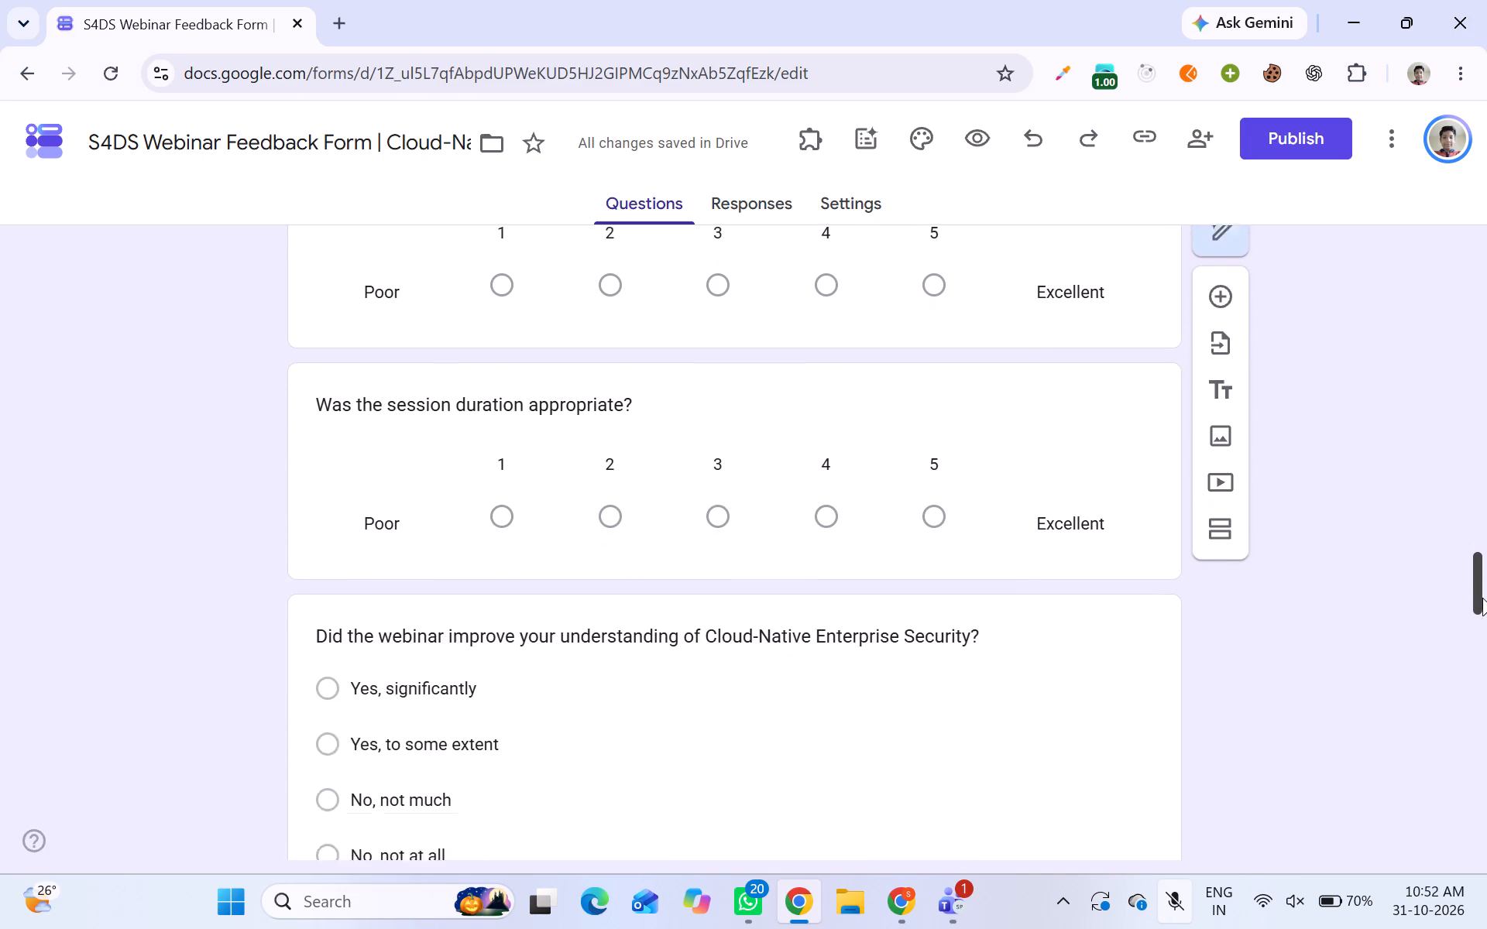
pyautogui.moveTo(1482, 598); pyautogui.dragTo(1486, 668)
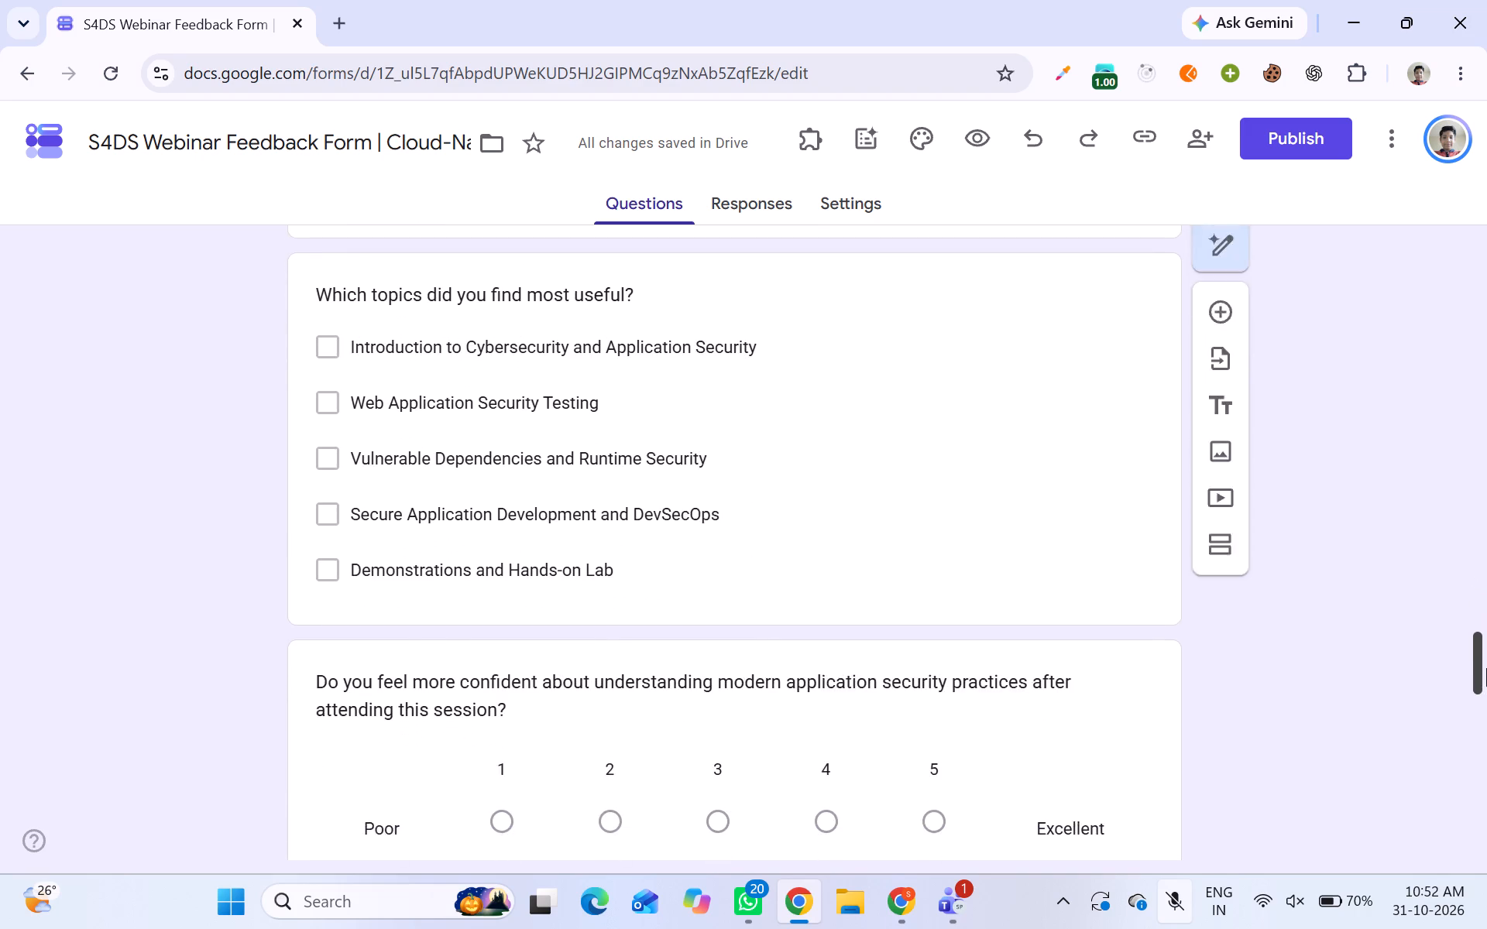
pyautogui.moveTo(1486, 668); pyautogui.dragTo(1486, 724)
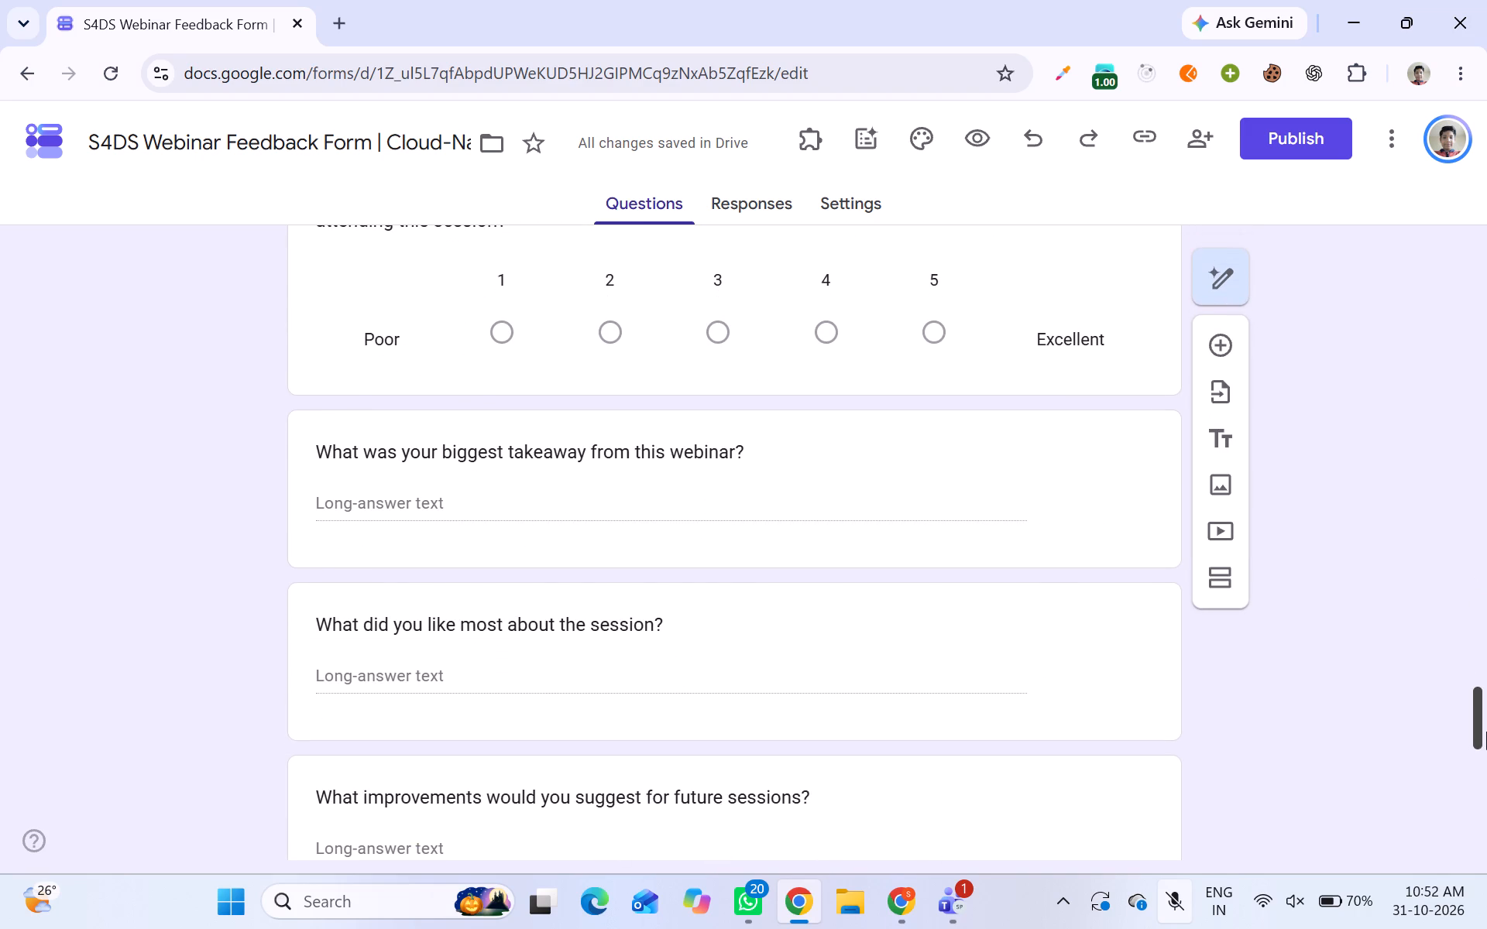
# Recheck the session duration and useful topics questions, and review the remaining questions through the additional comments question.
pyautogui.click(1478, 656)
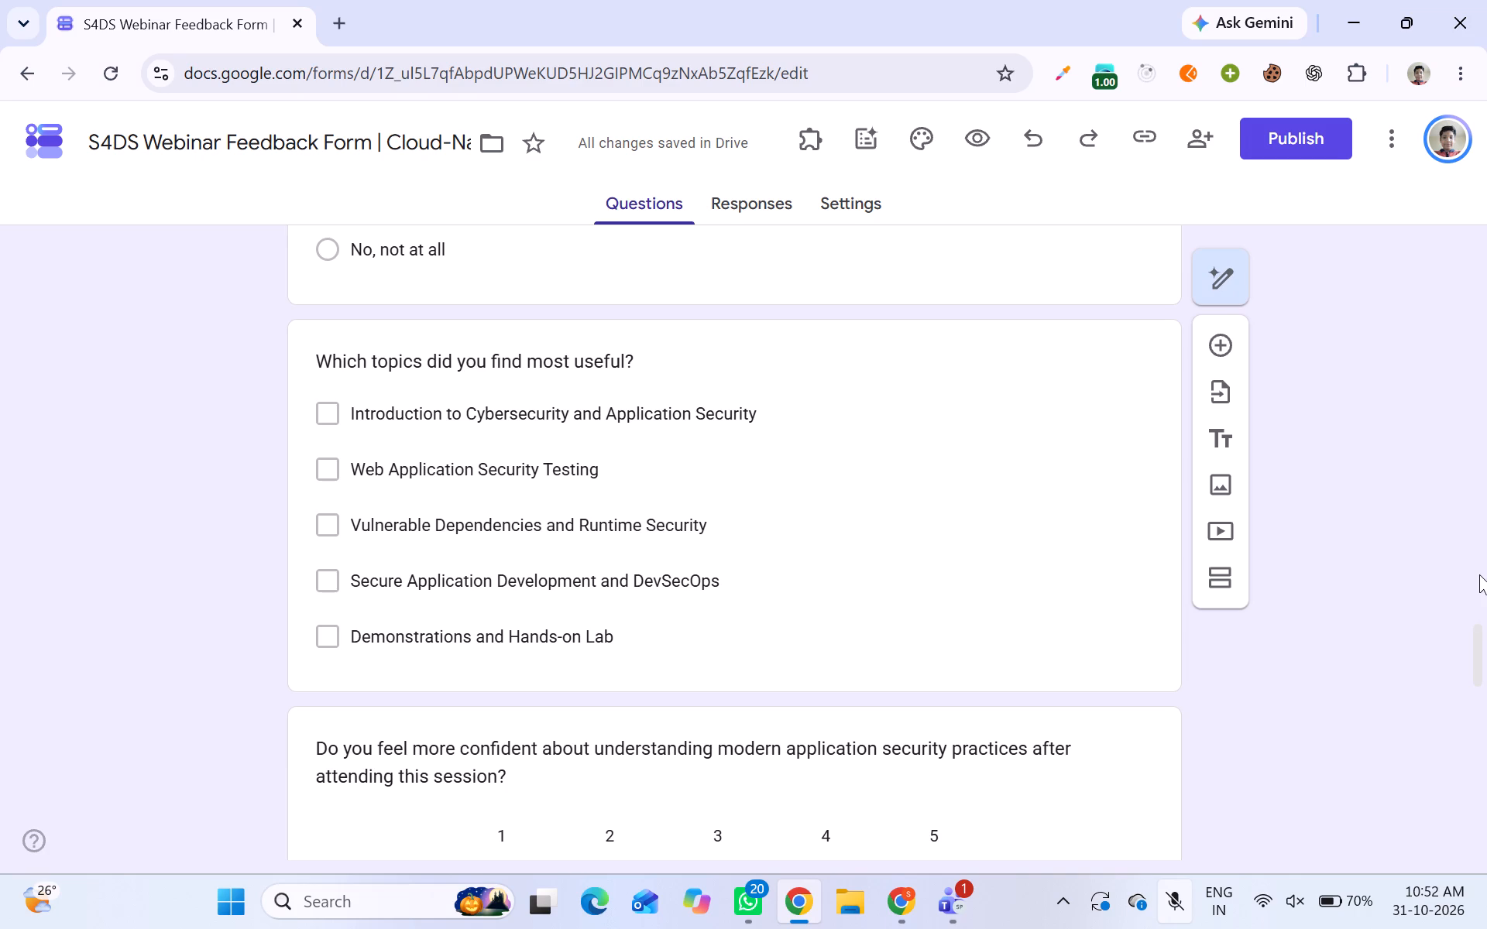
pyautogui.click(1479, 574)
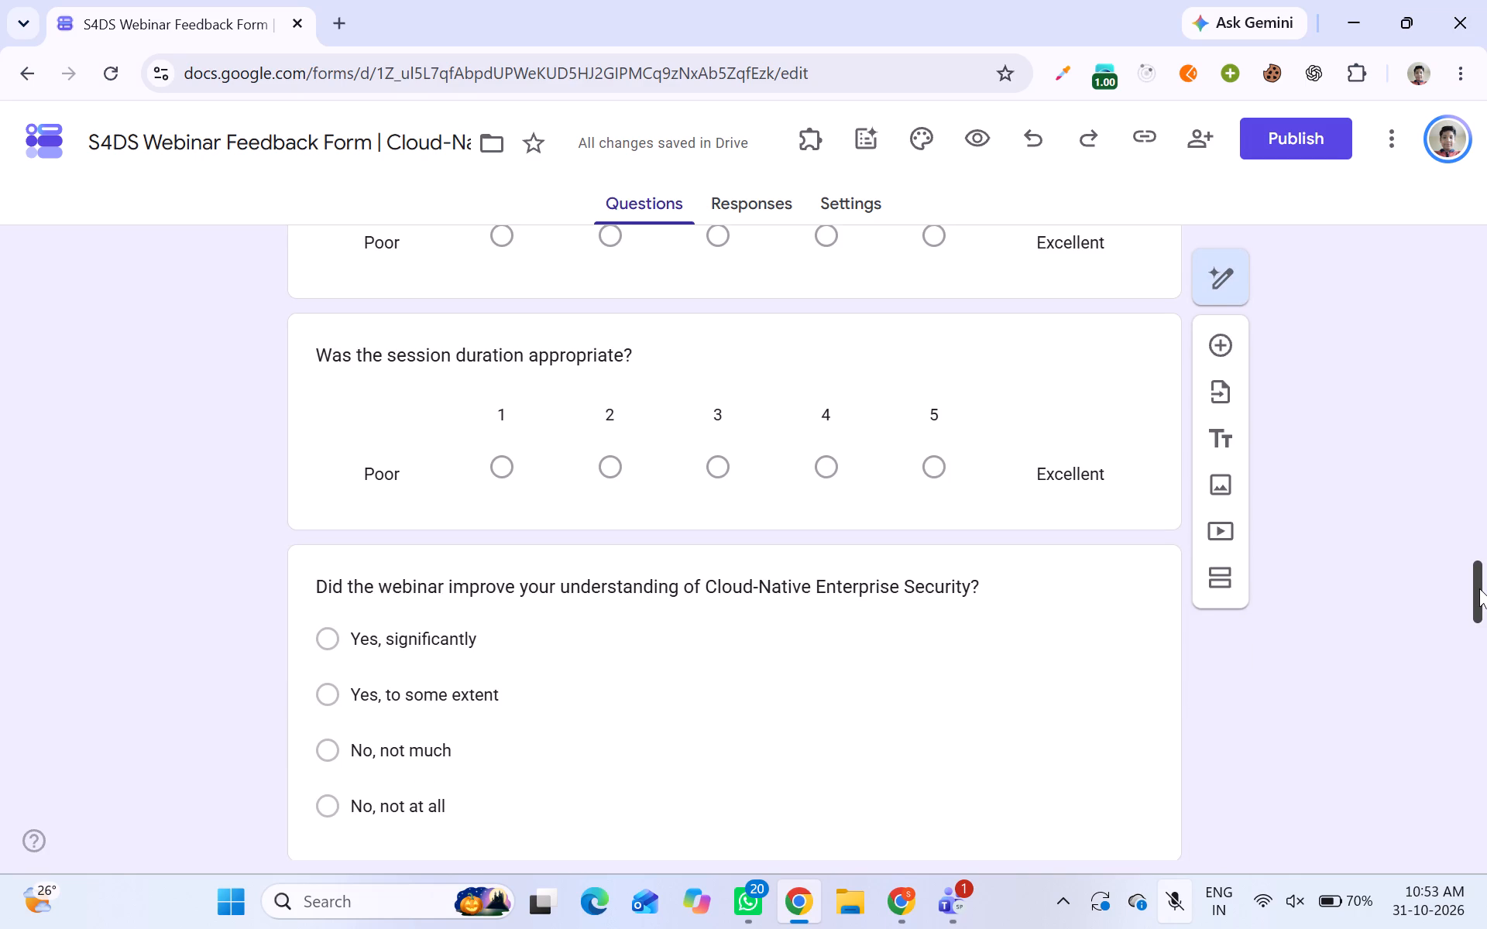
pyautogui.click(1481, 639)
pyautogui.tripleClick(1481, 639)
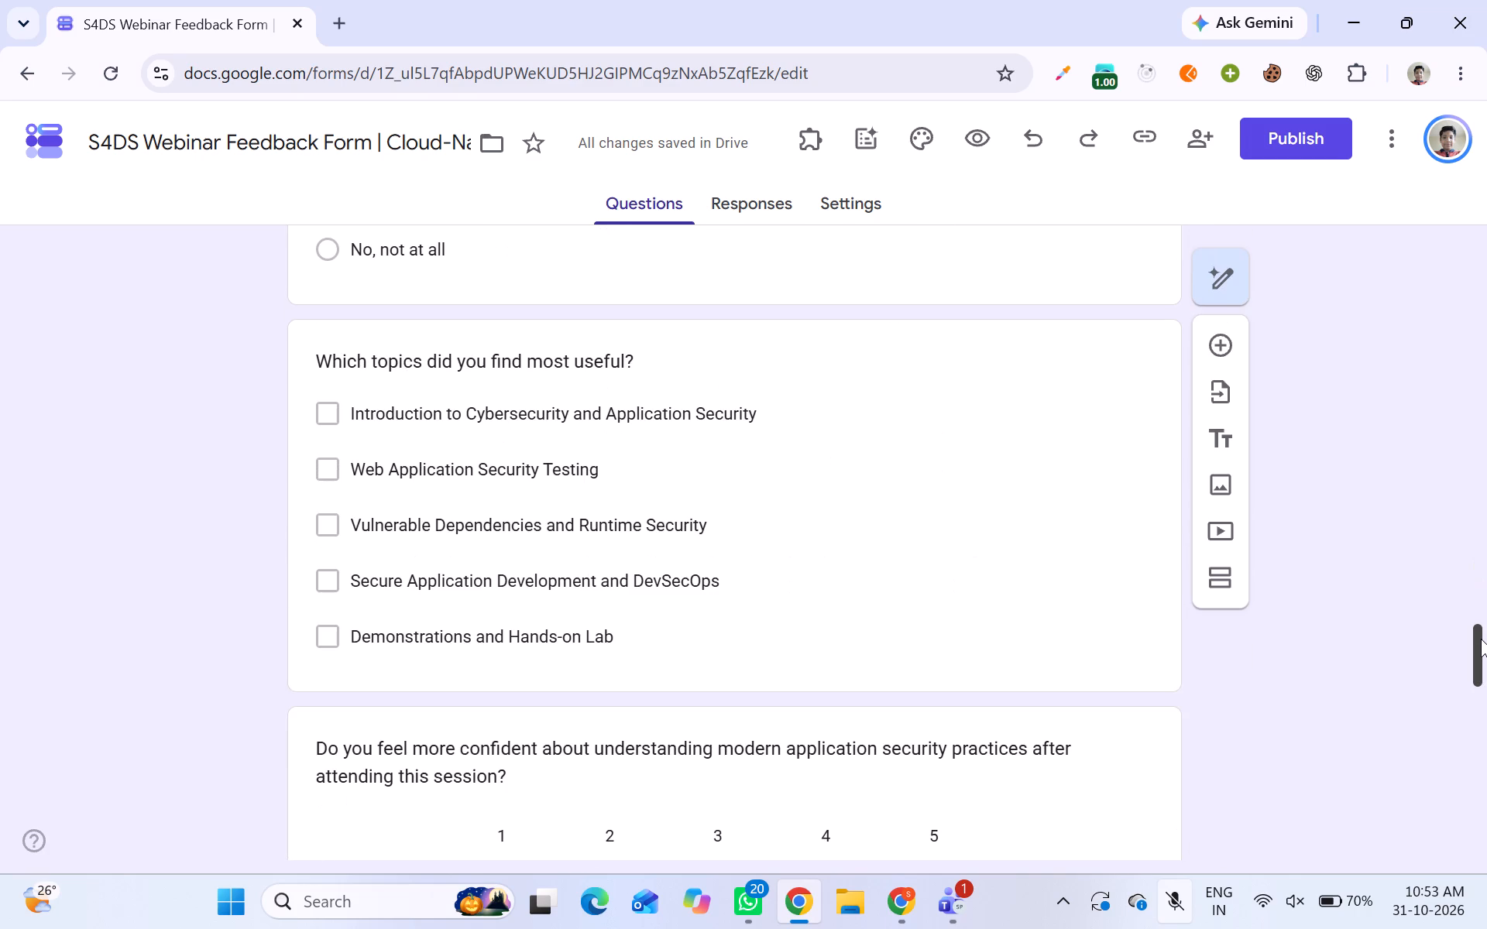
pyautogui.click(1477, 702)
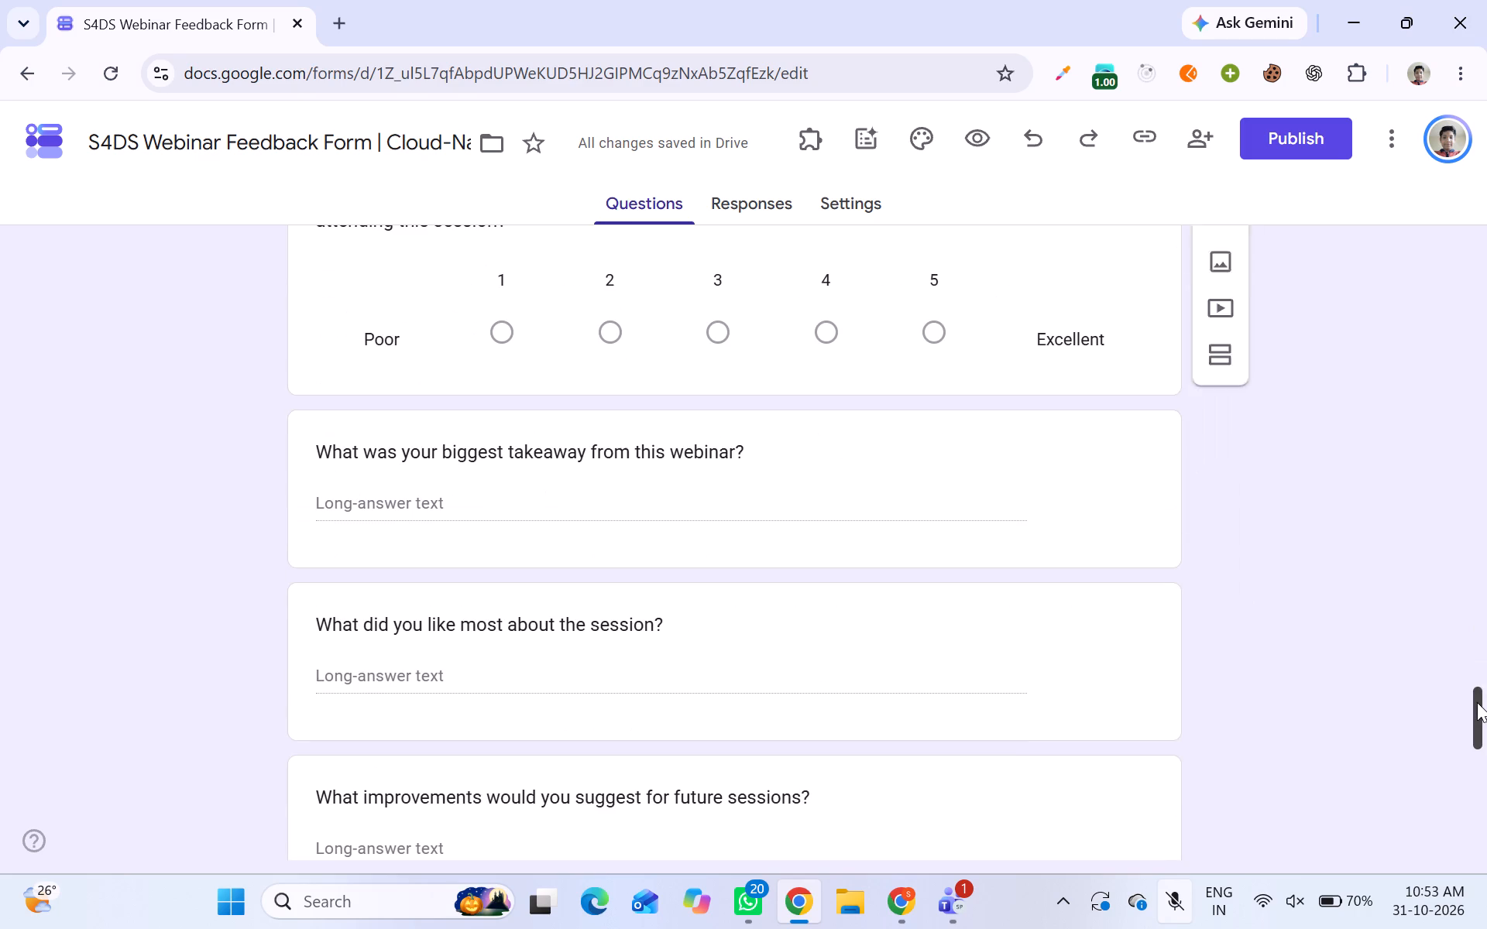
pyautogui.click(1472, 767)
pyautogui.click(1472, 767)
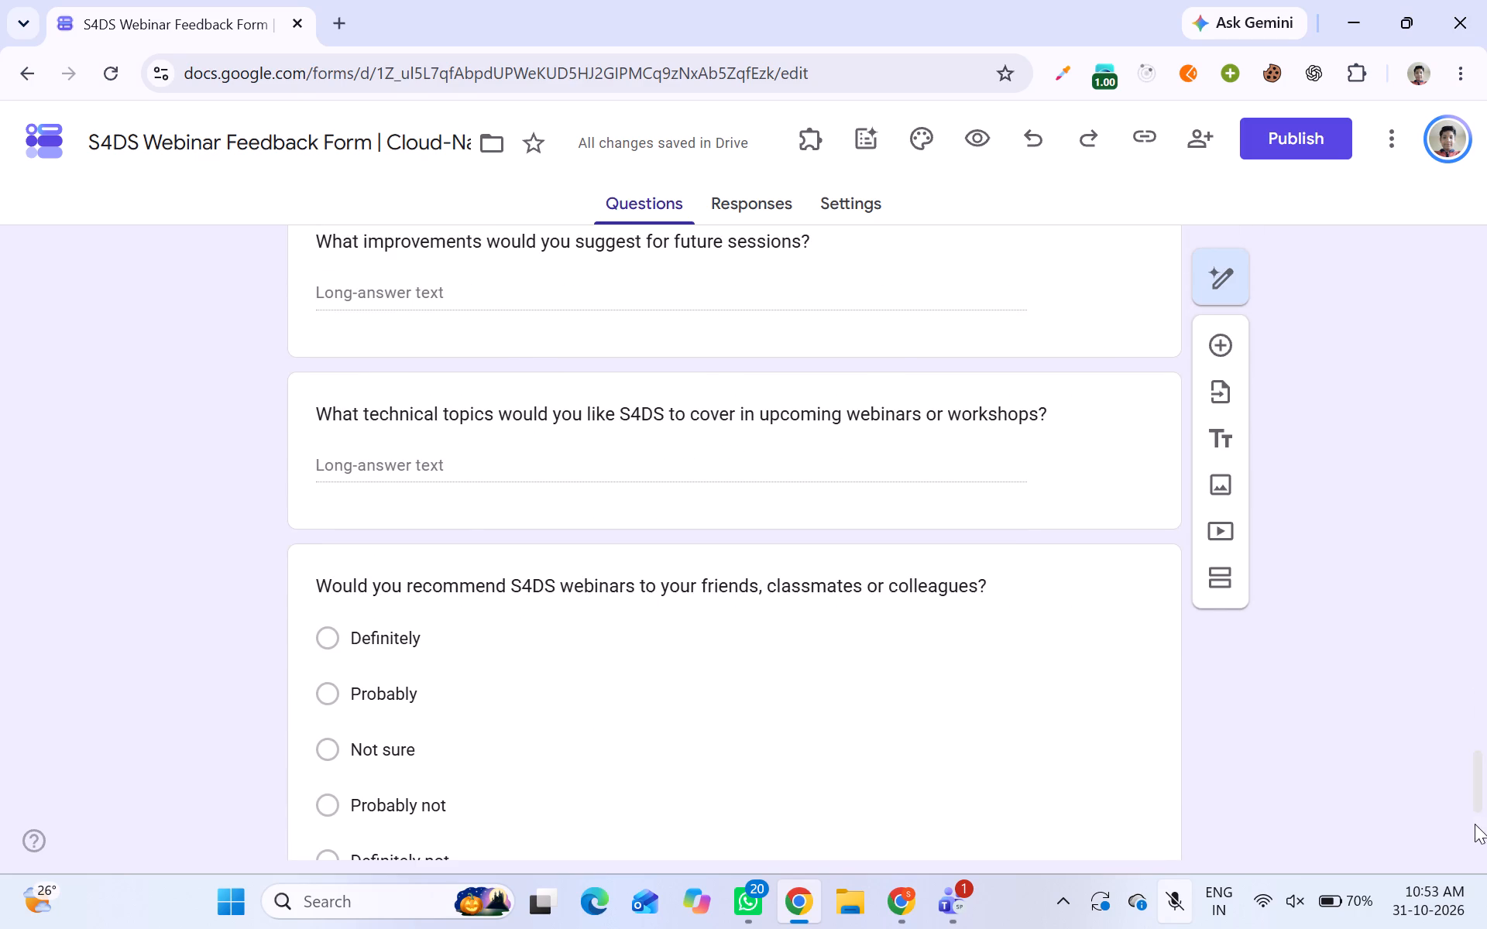
pyautogui.click(1476, 831)
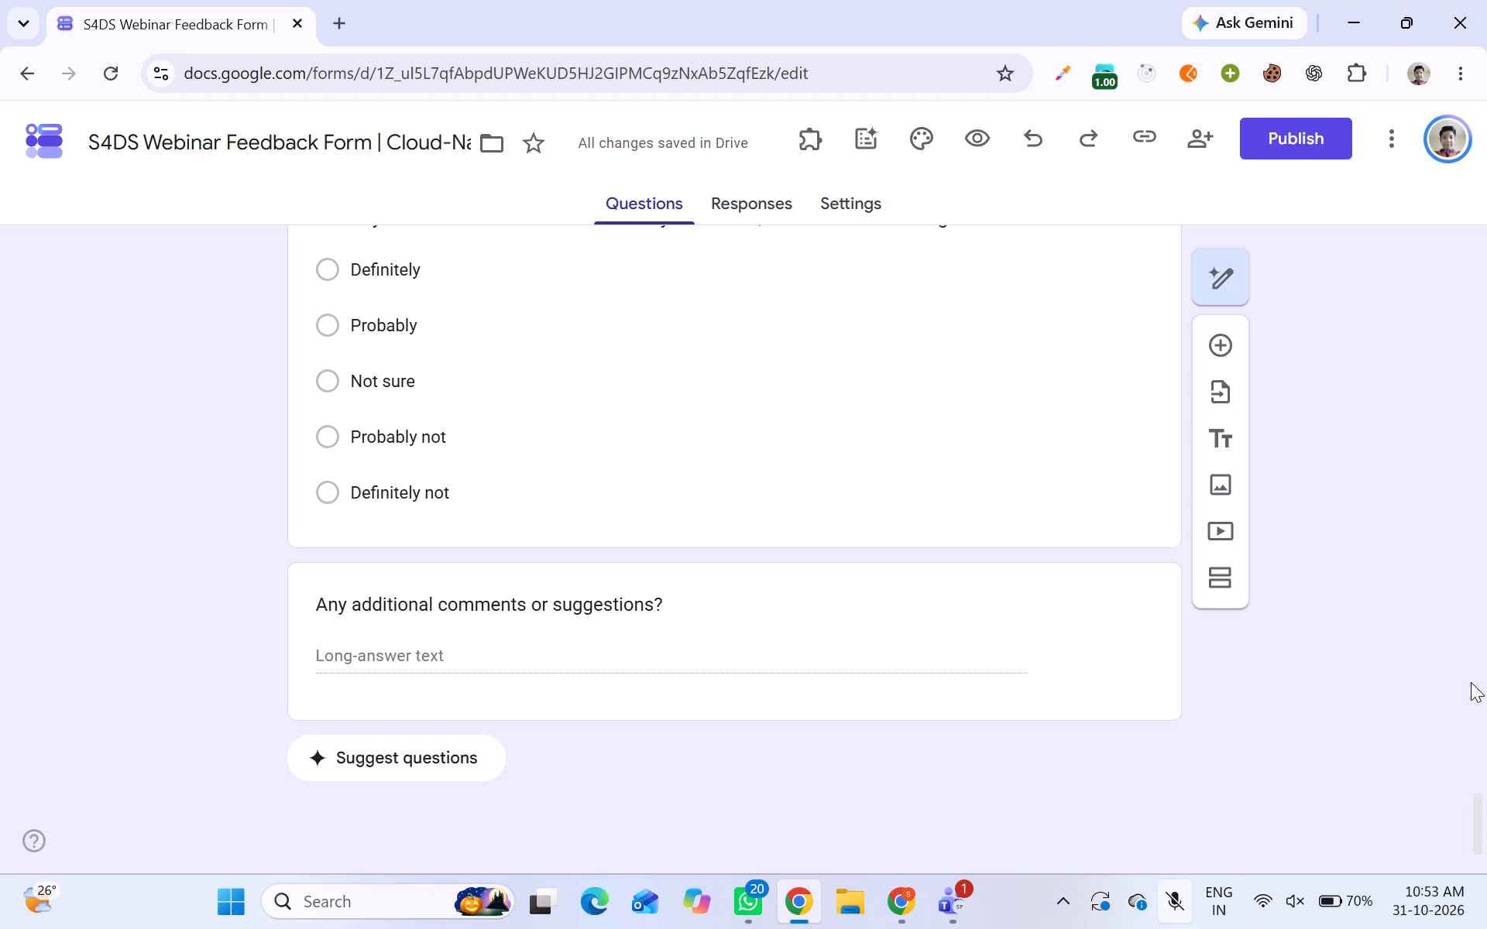
pyautogui.click(1477, 785)
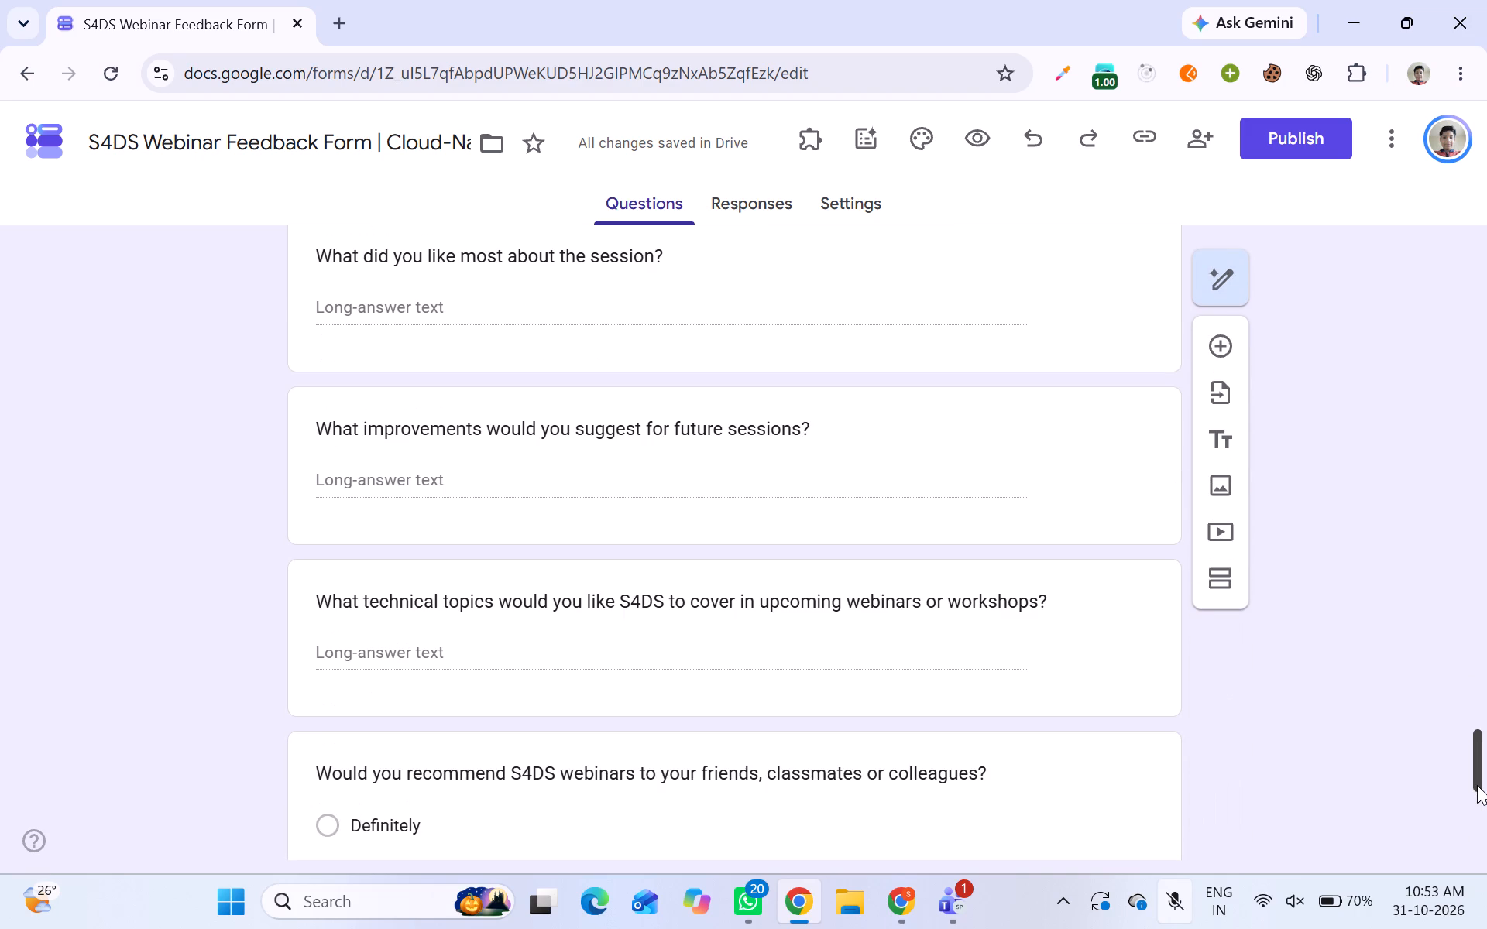
pyautogui.click(1480, 712)
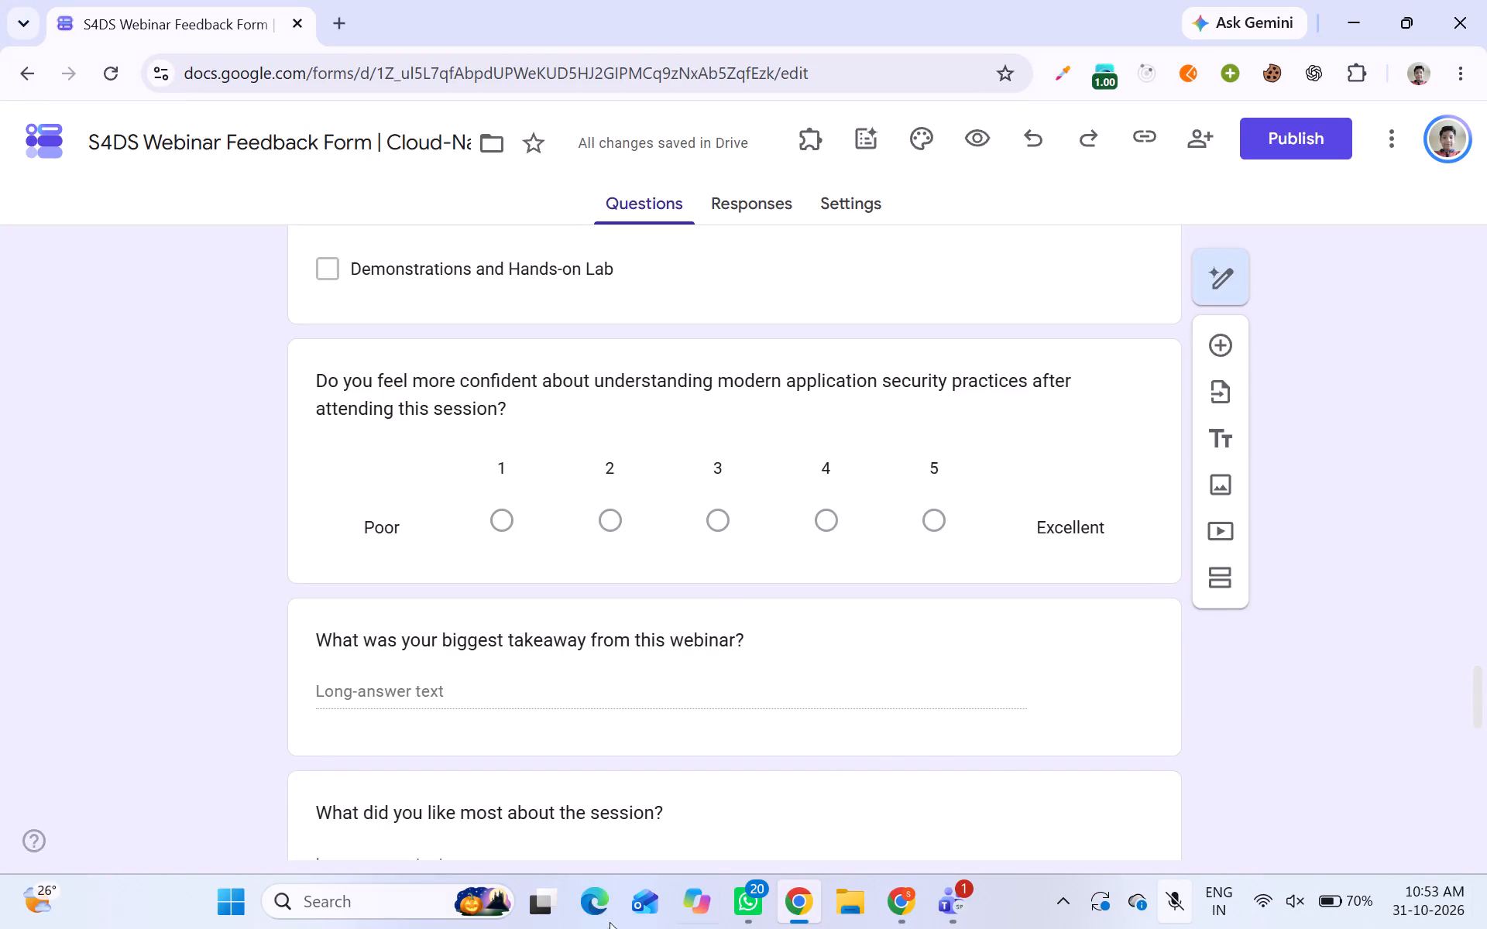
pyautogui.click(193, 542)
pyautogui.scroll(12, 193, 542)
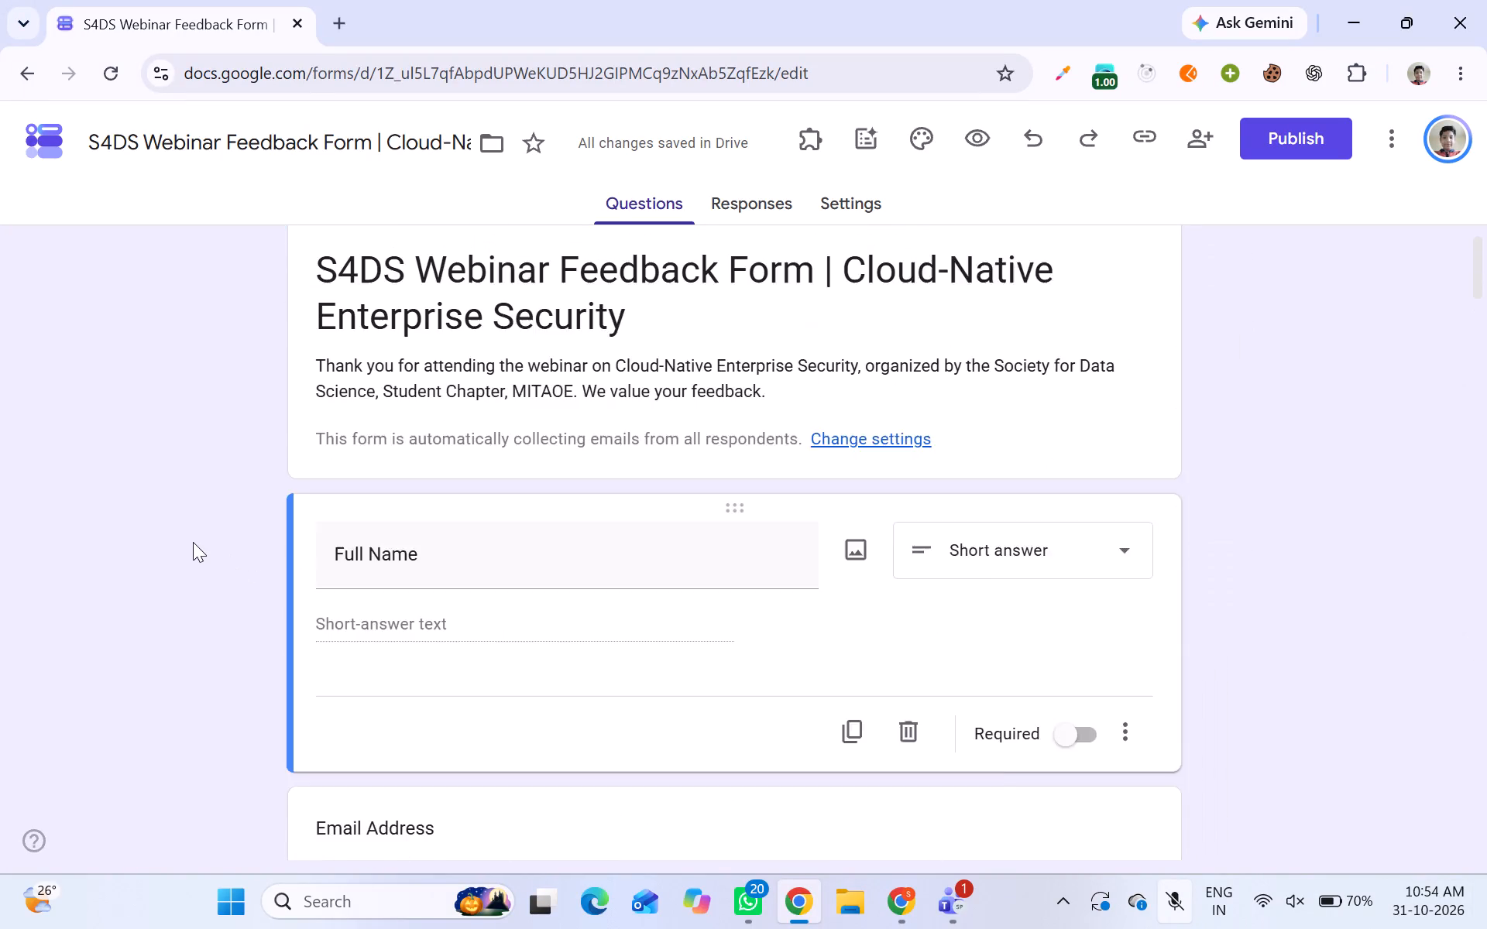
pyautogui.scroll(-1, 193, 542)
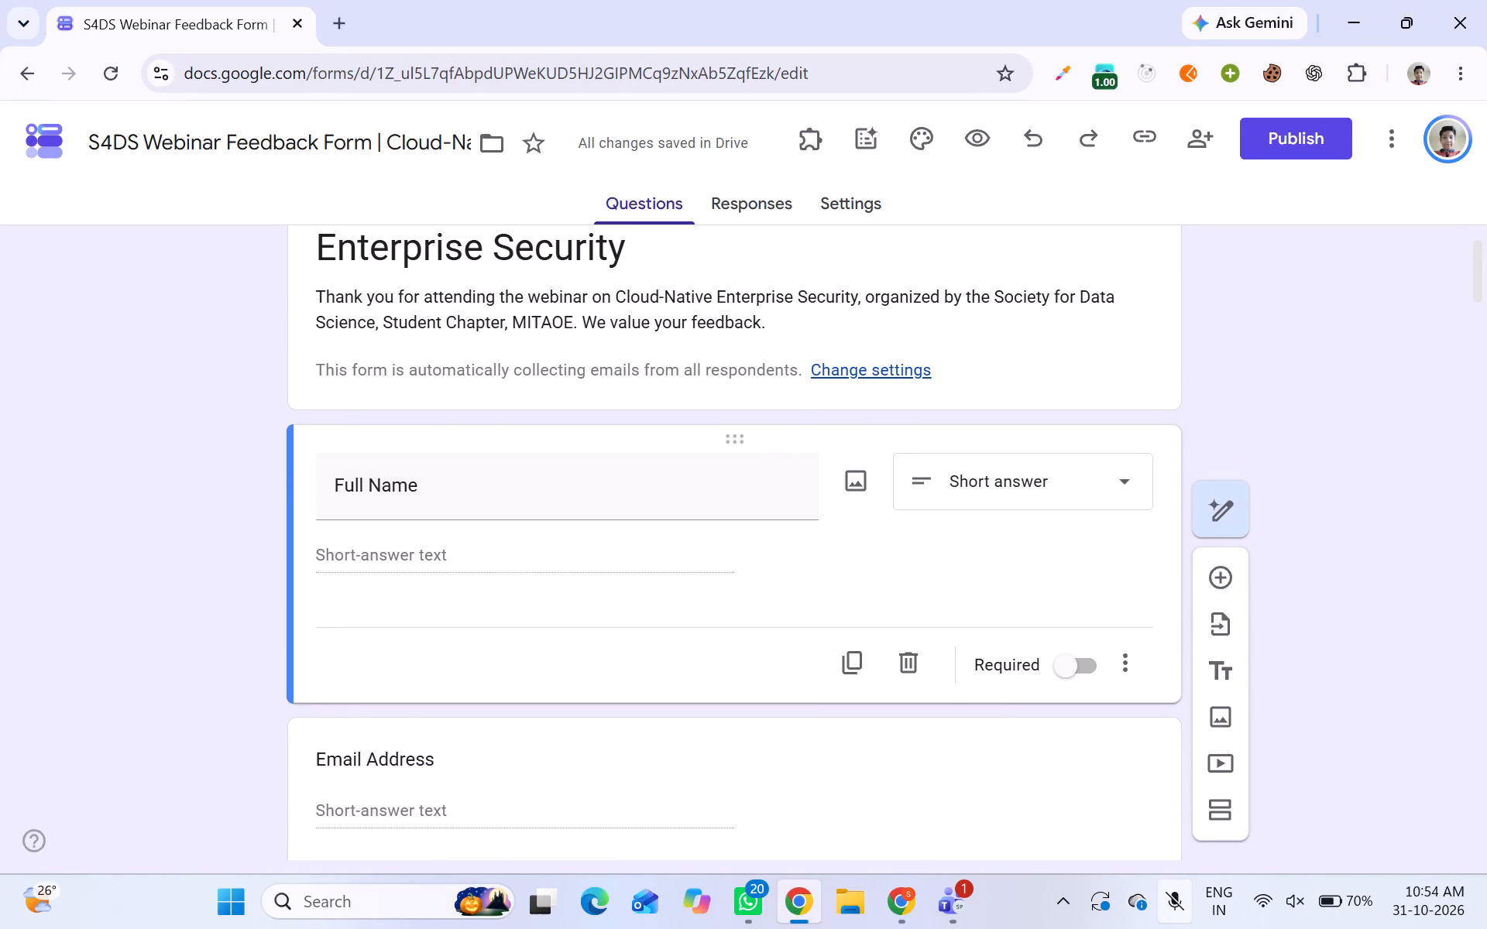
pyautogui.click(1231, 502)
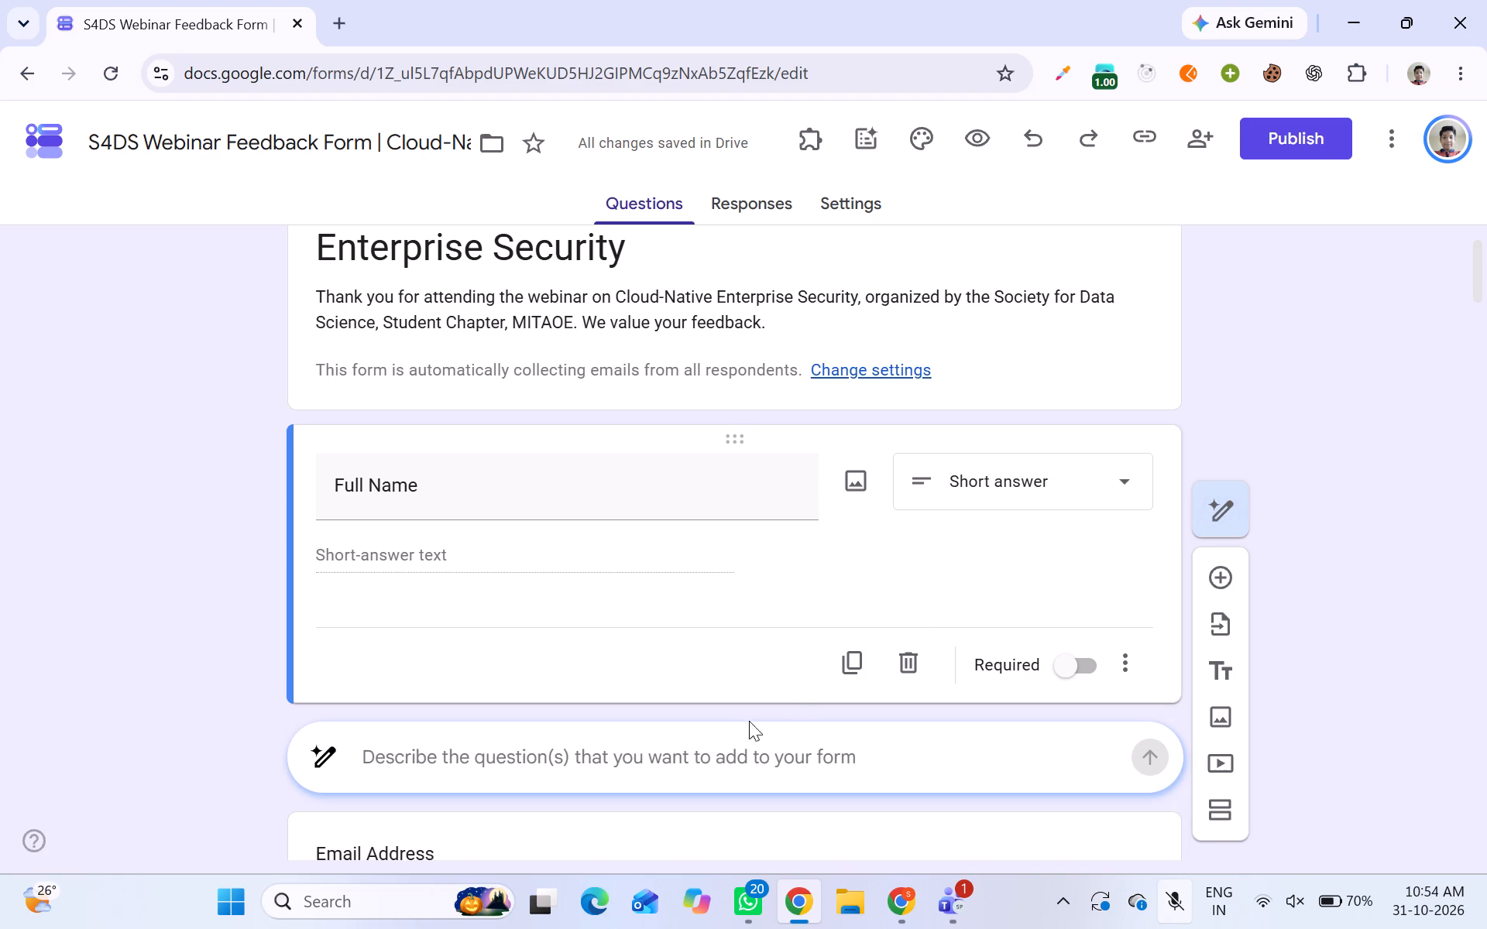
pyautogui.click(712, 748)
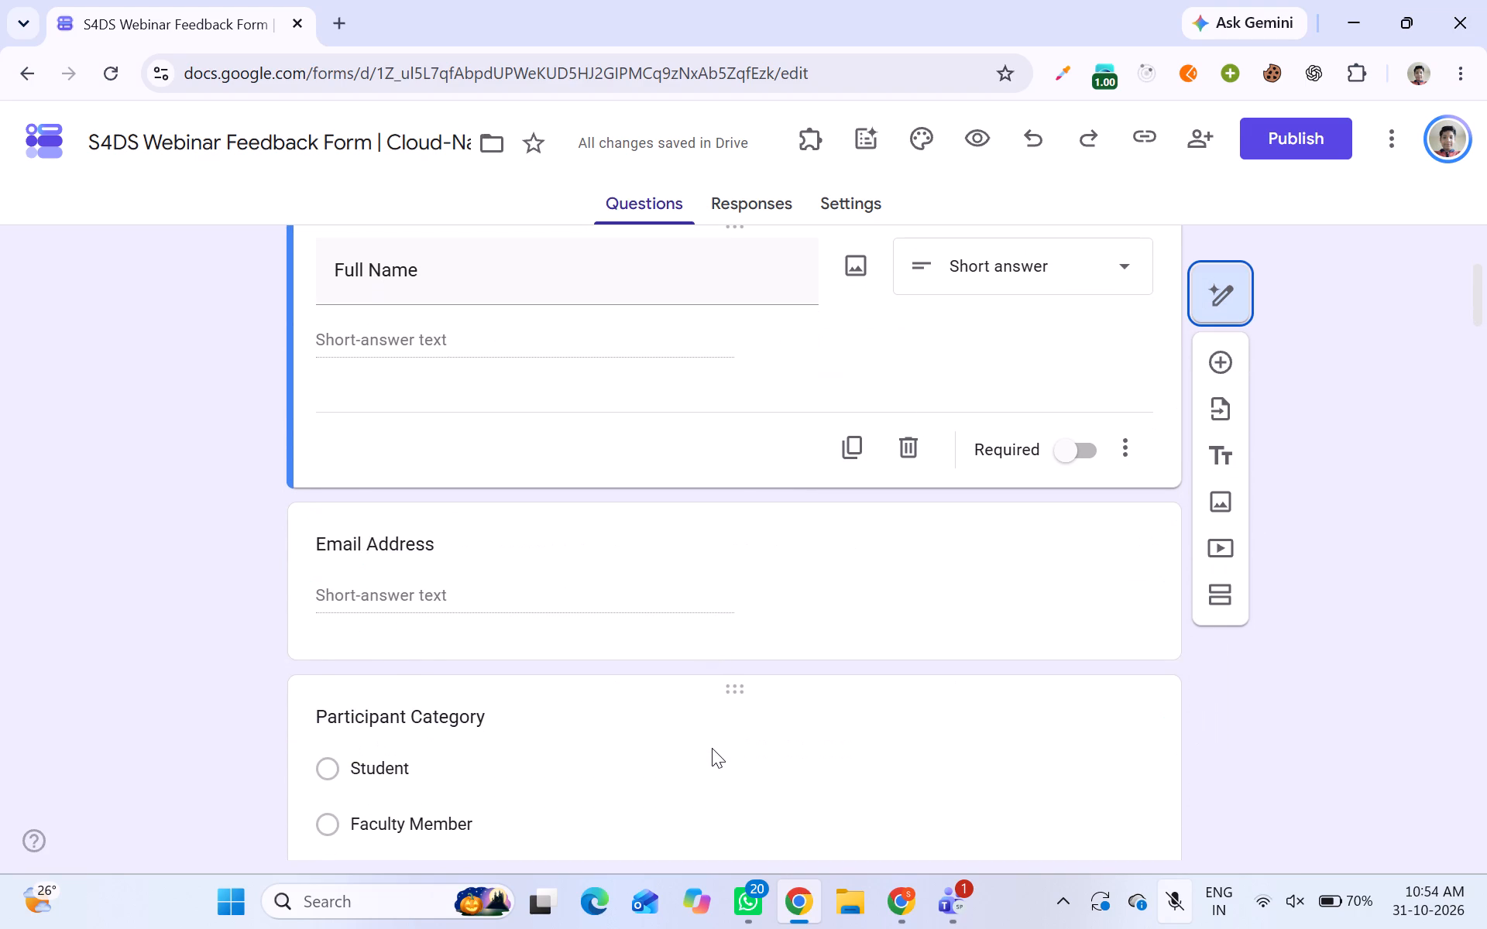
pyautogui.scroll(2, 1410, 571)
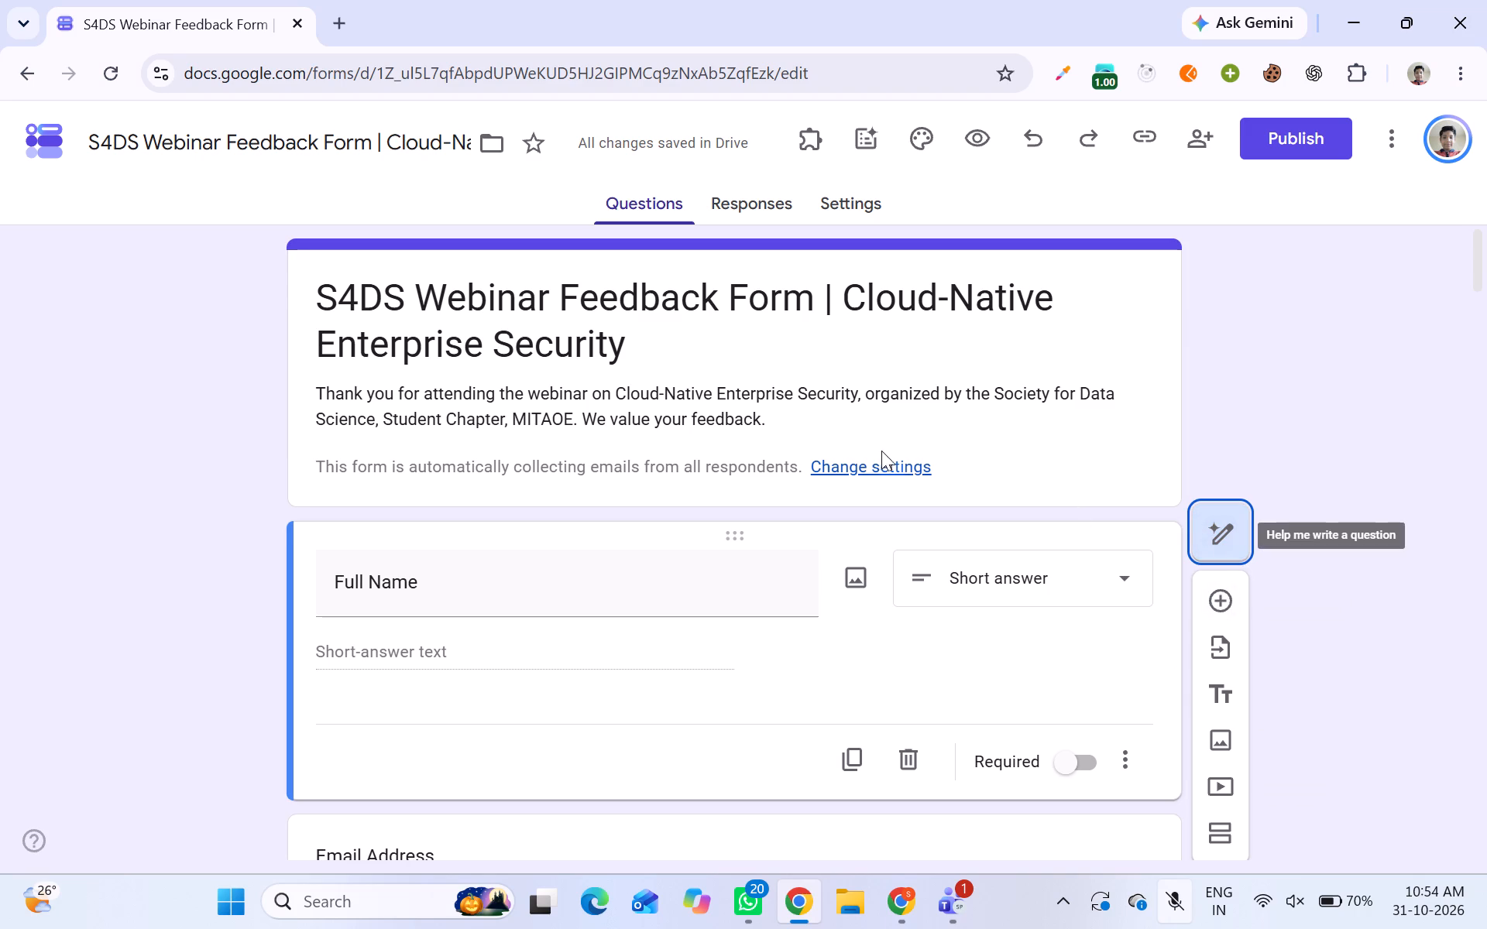
# Make the Full Name and Email Address questions required.
pyautogui.scroll(-1, 693, 510)
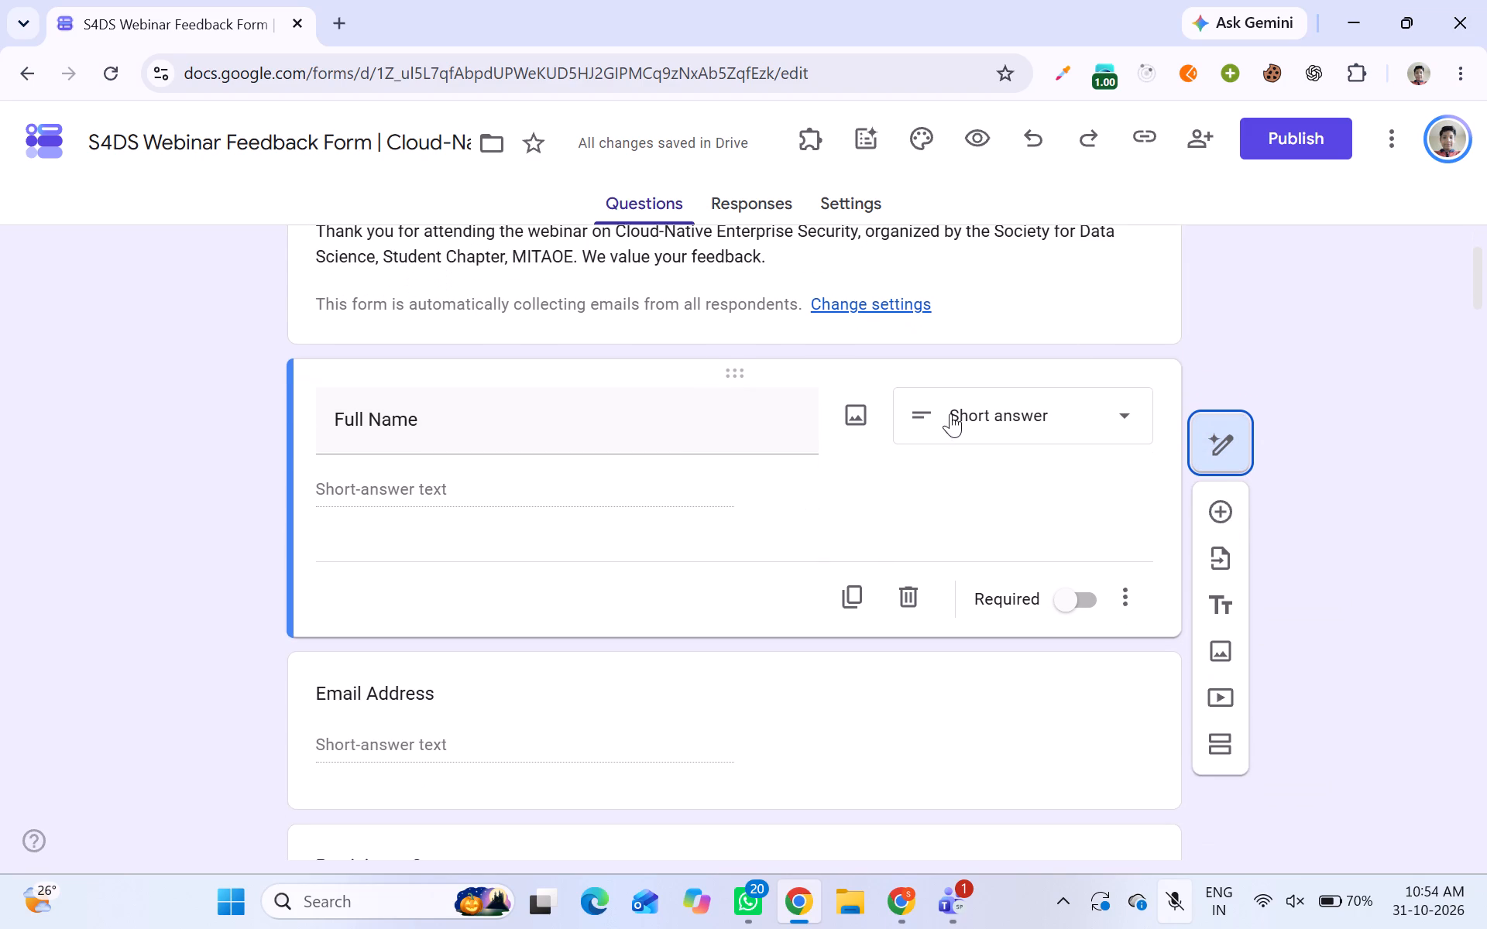
pyautogui.click(686, 407)
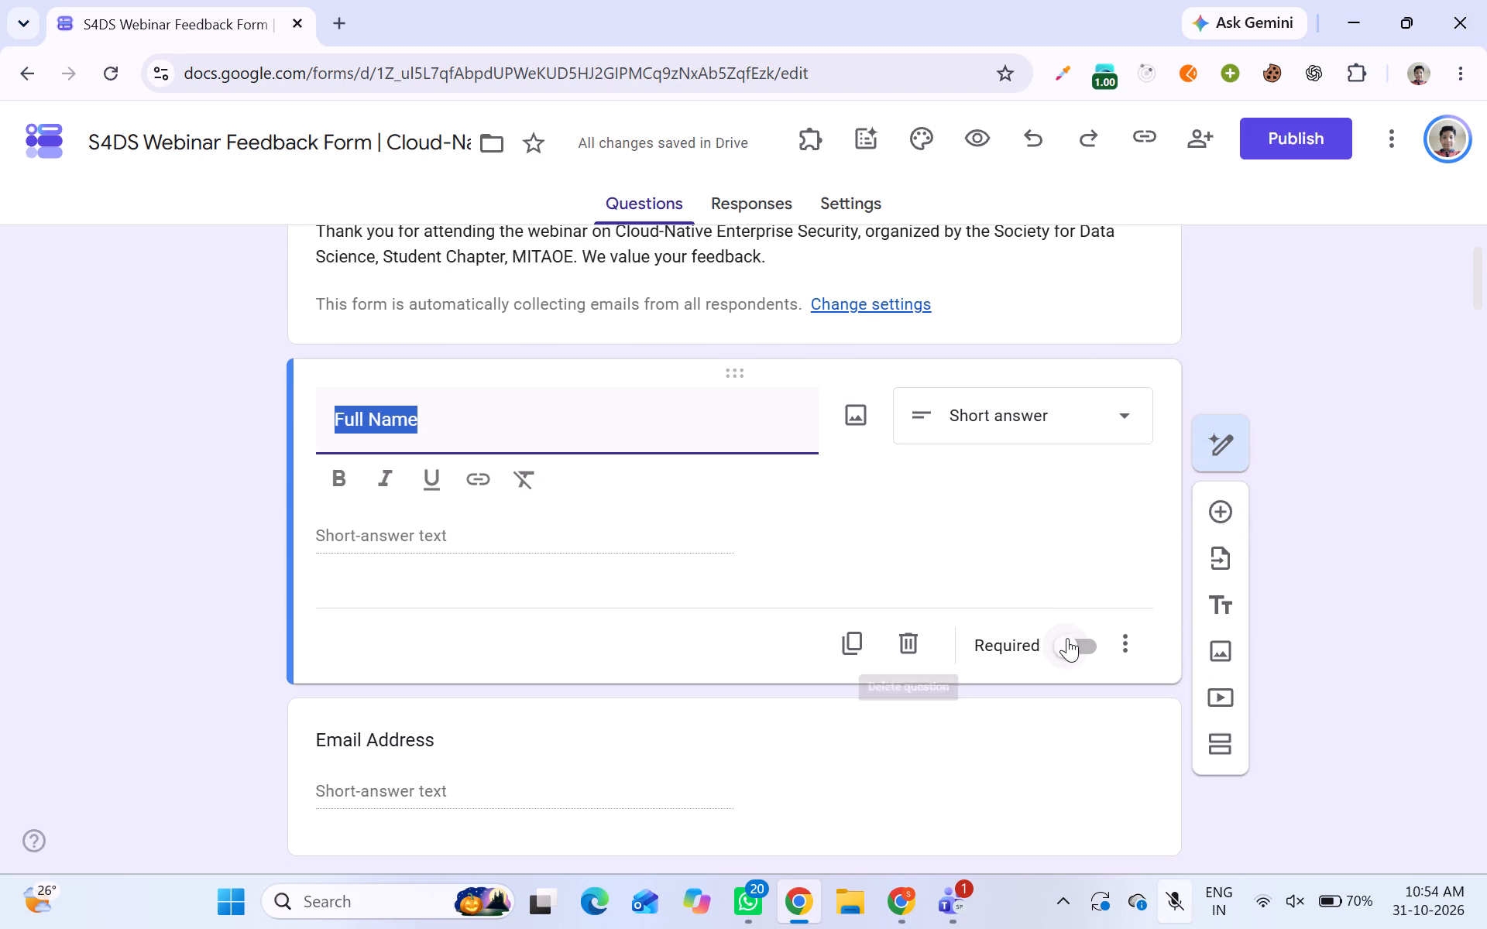
pyautogui.click(1067, 638)
pyautogui.scroll(-1, 1067, 638)
pyautogui.click(1040, 614)
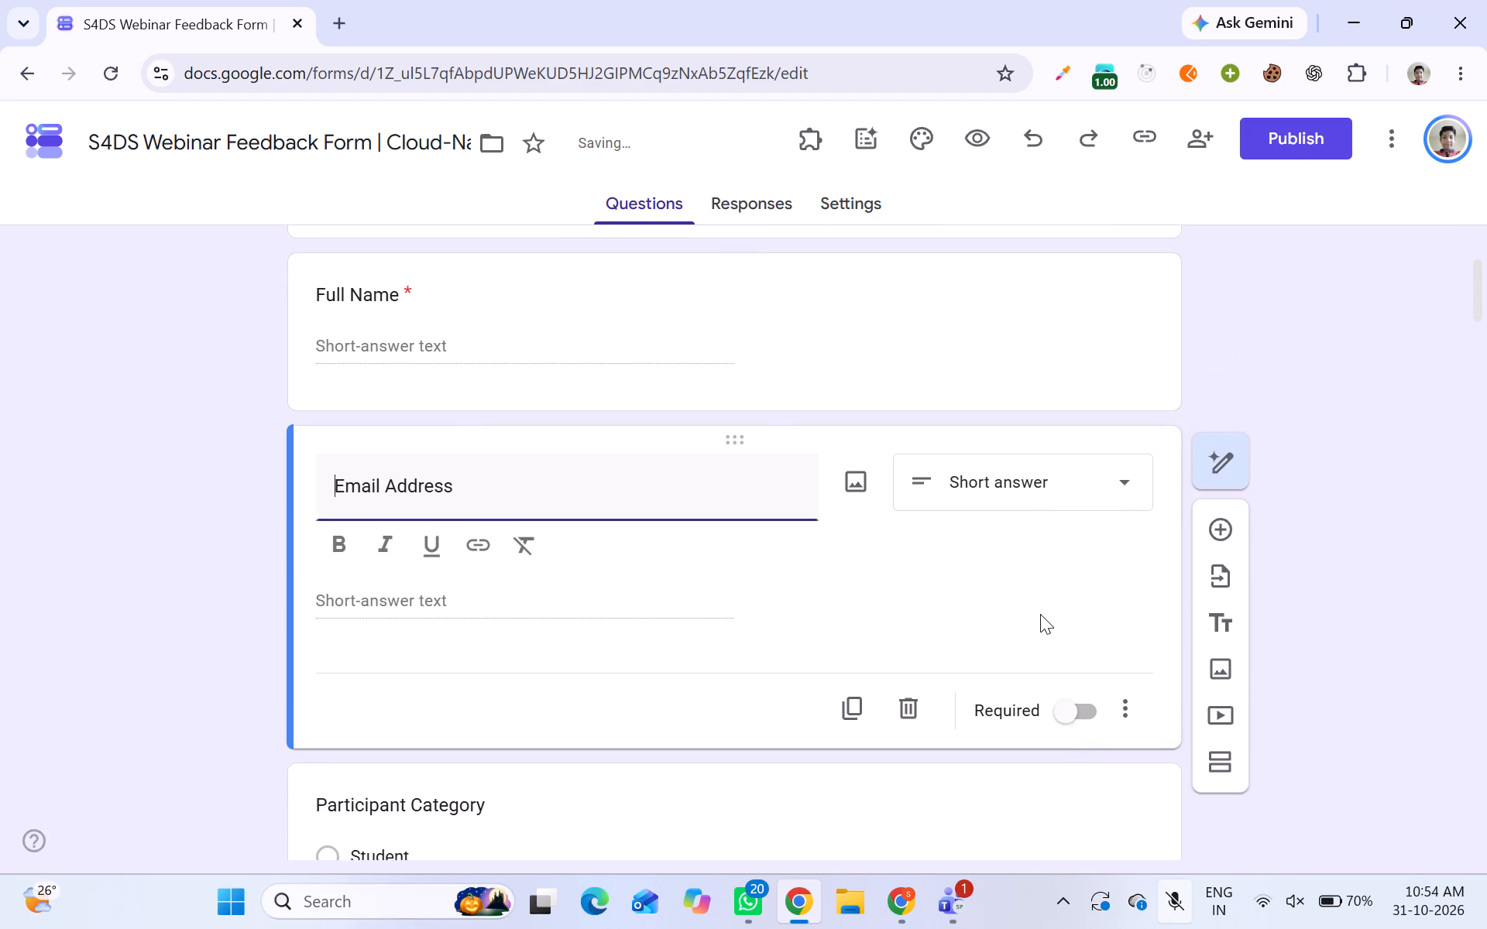
pyautogui.click(1061, 723)
pyautogui.scroll(-2, 1061, 723)
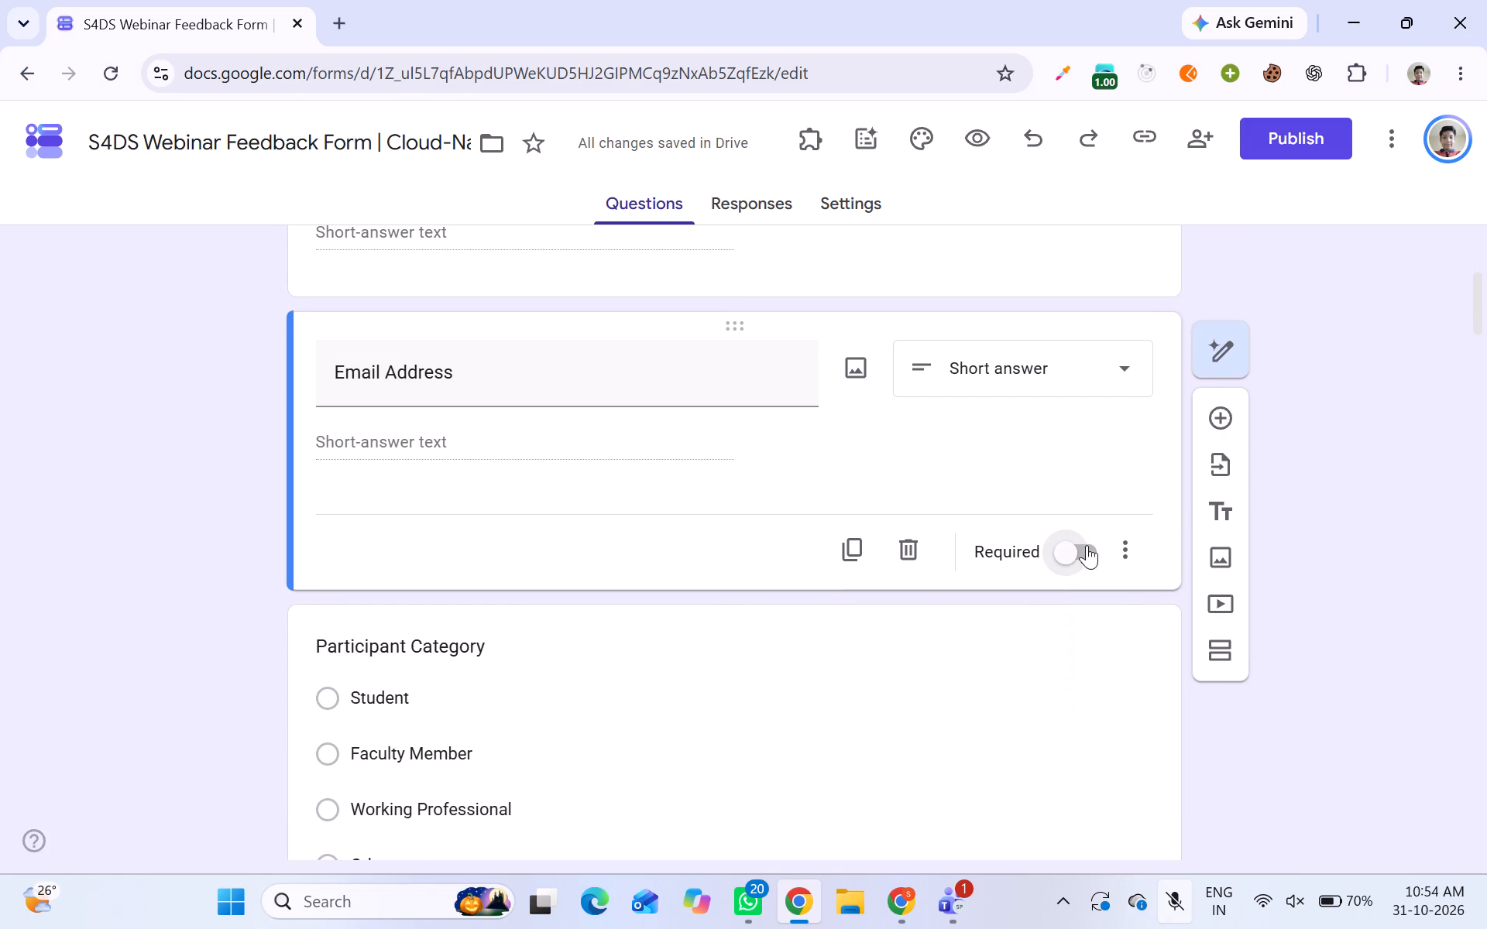
pyautogui.click(1070, 560)
# Make the Participant Category and College or Organization Name questions required.
pyautogui.scroll(-1, 961, 641)
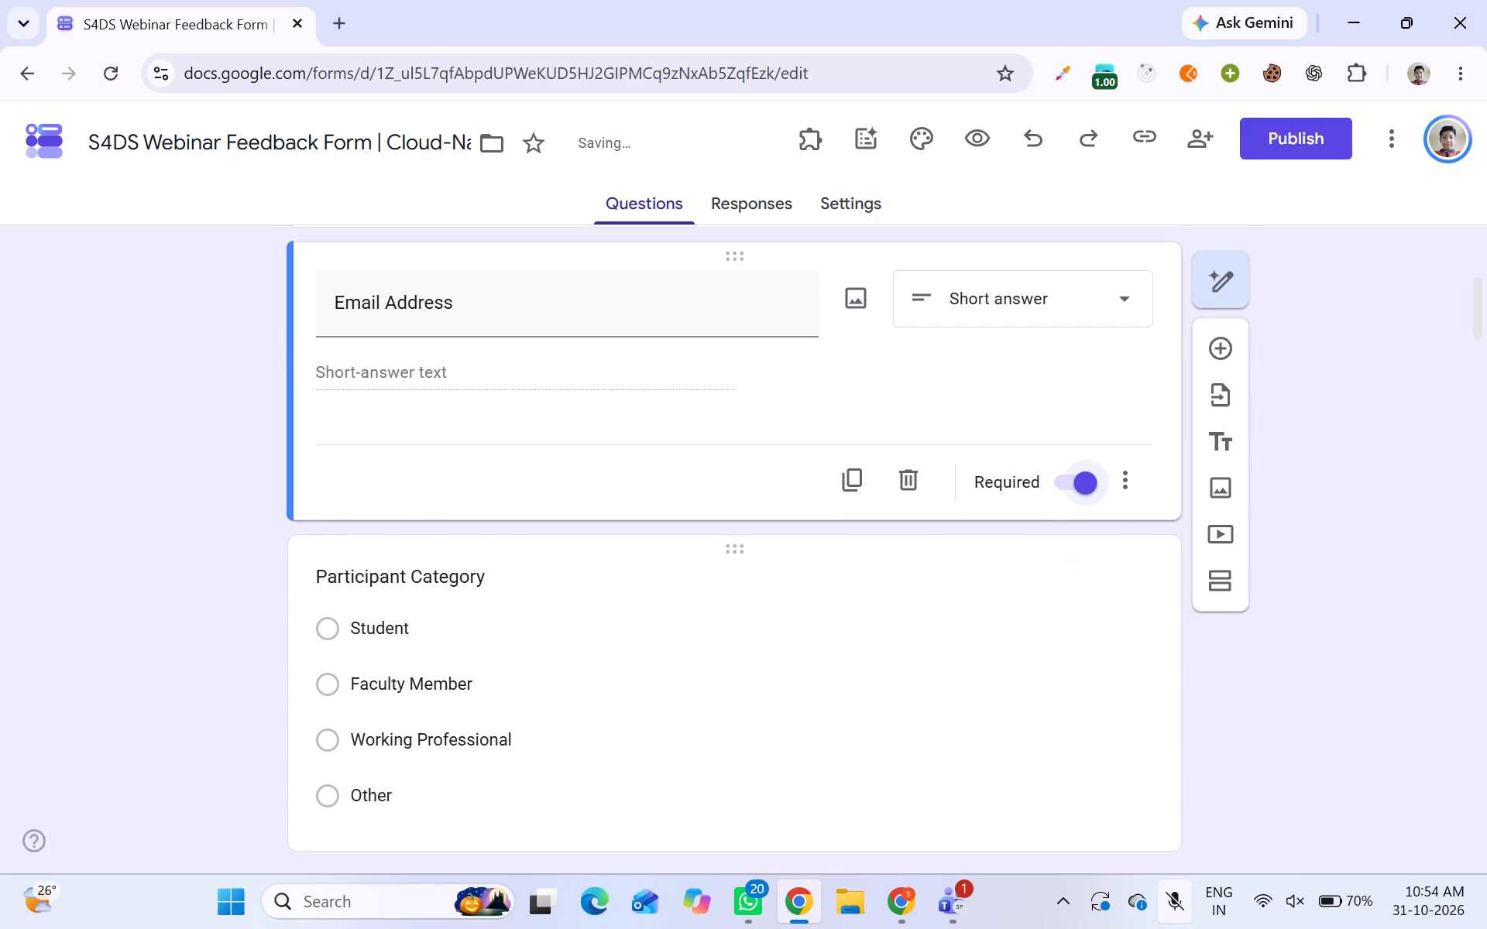
pyautogui.scroll(-1, 961, 641)
pyautogui.click(1011, 577)
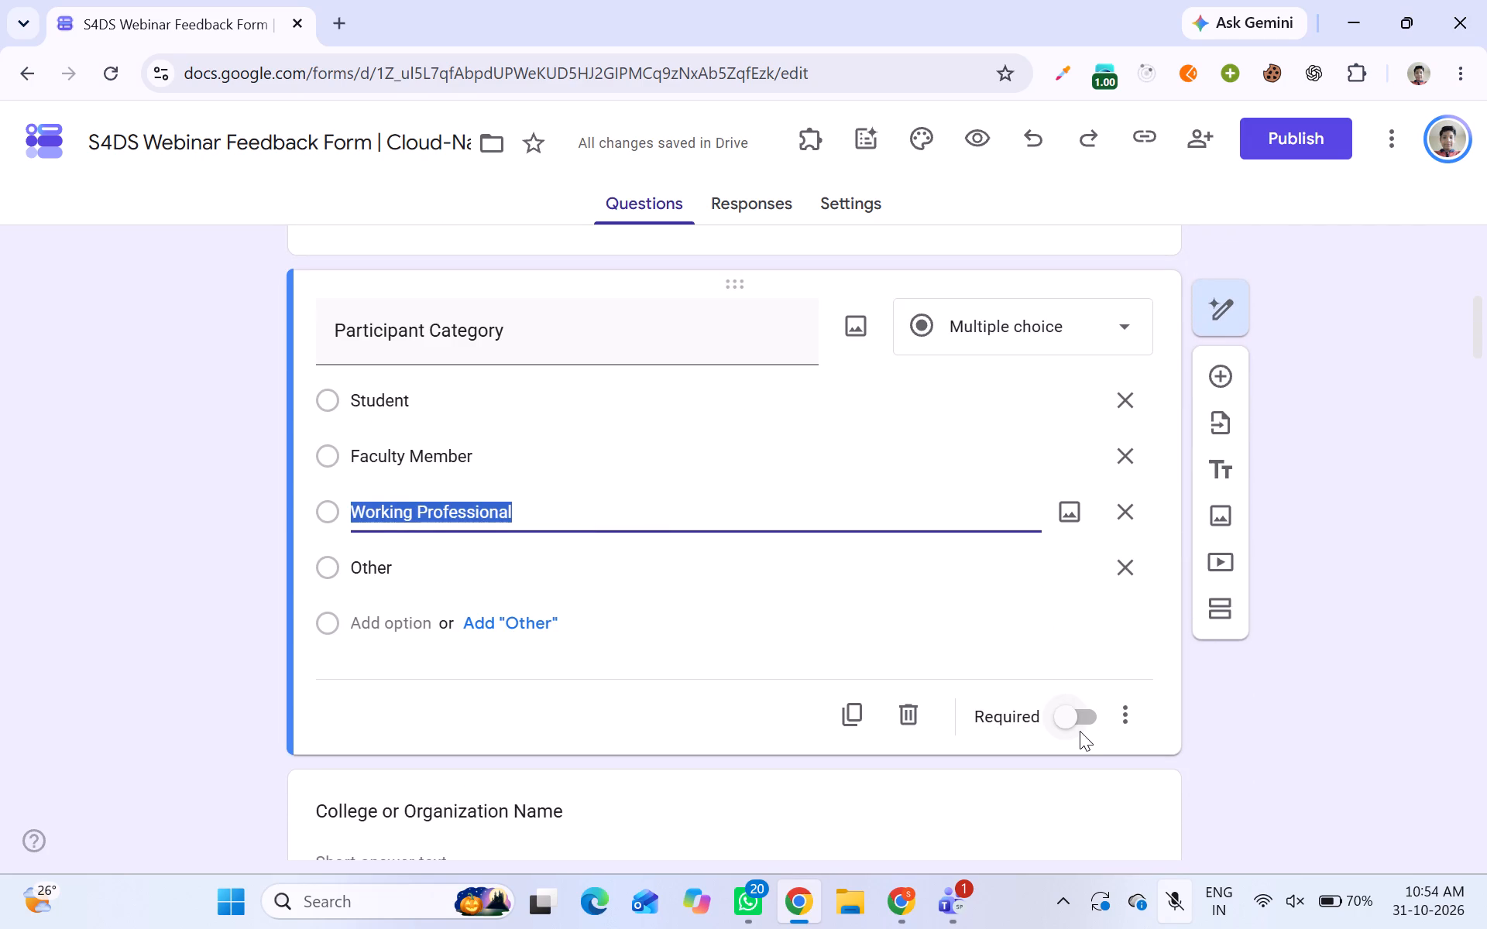
pyautogui.click(1080, 731)
pyautogui.click(1080, 731)
pyautogui.click(1077, 705)
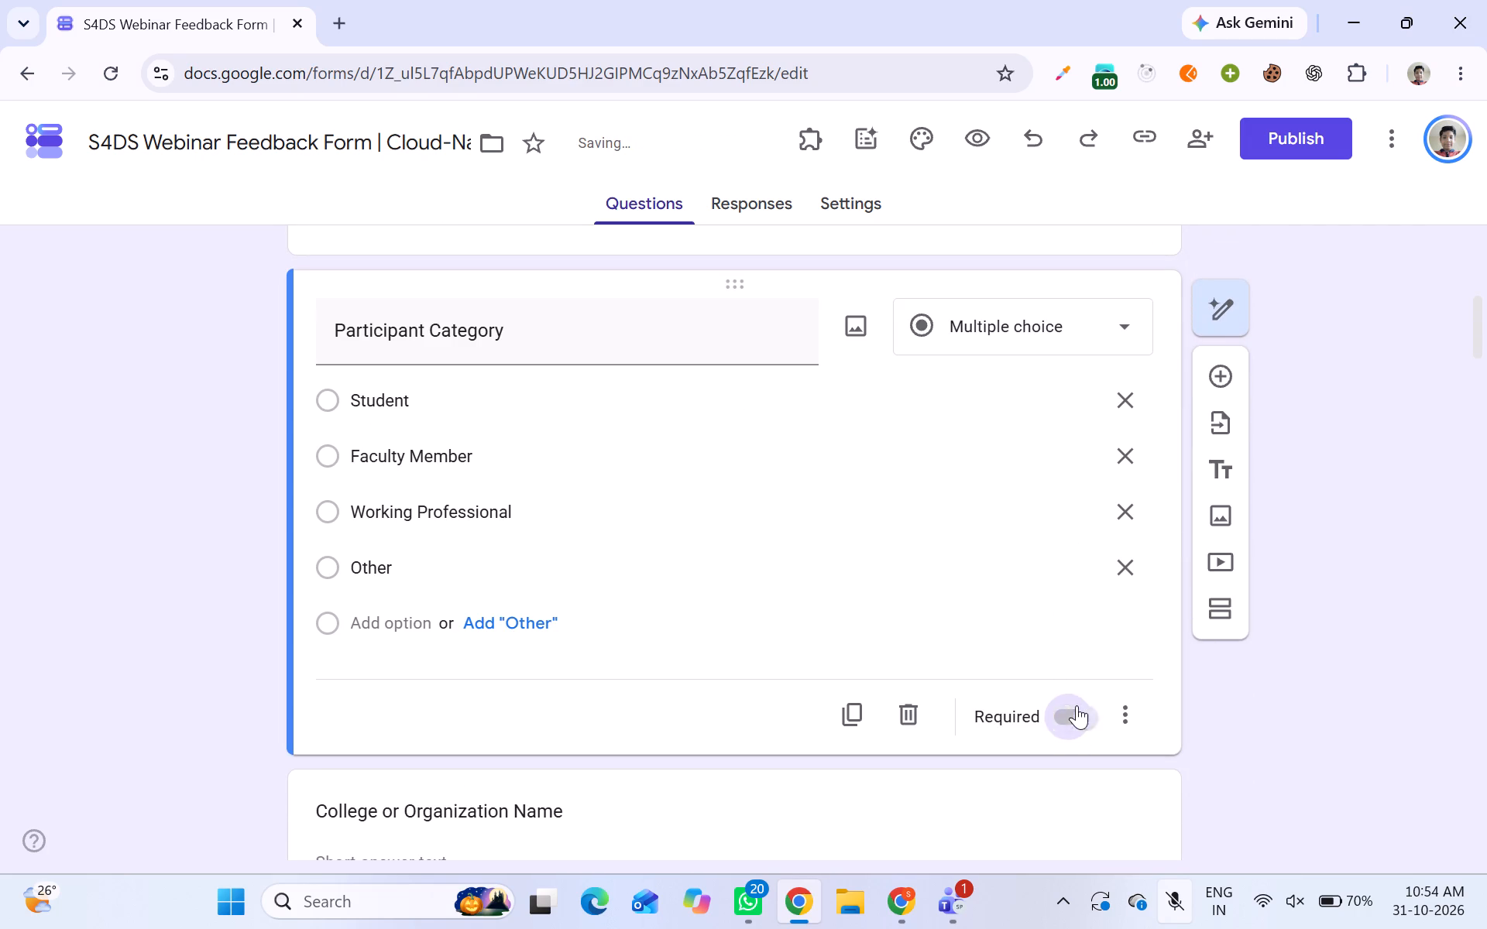
pyautogui.scroll(-2, 895, 654)
pyautogui.click(971, 627)
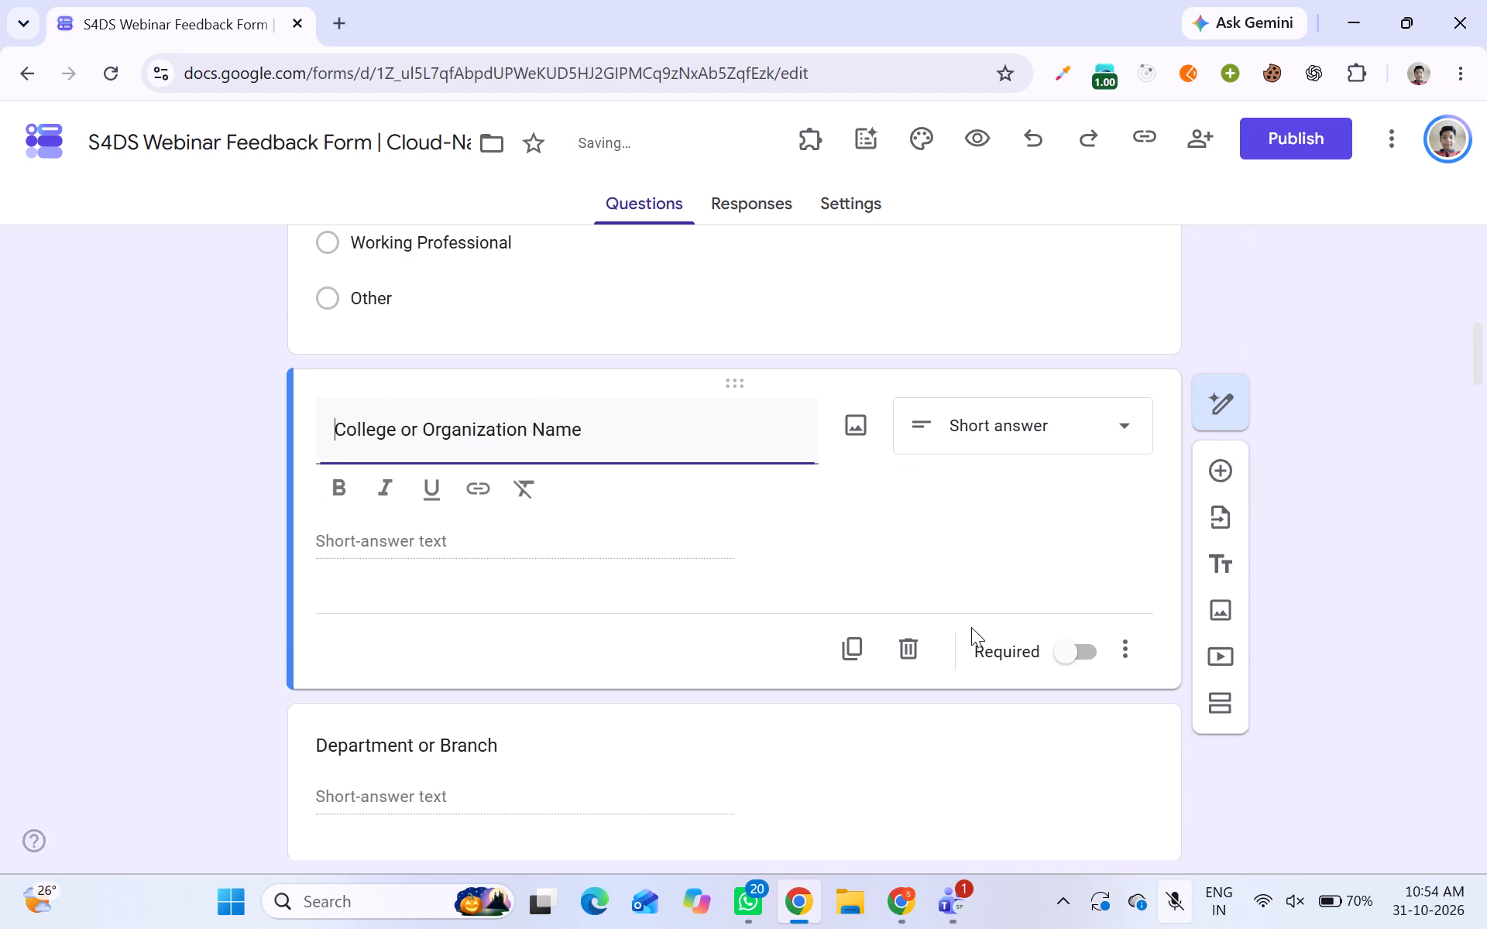
pyautogui.click(1086, 647)
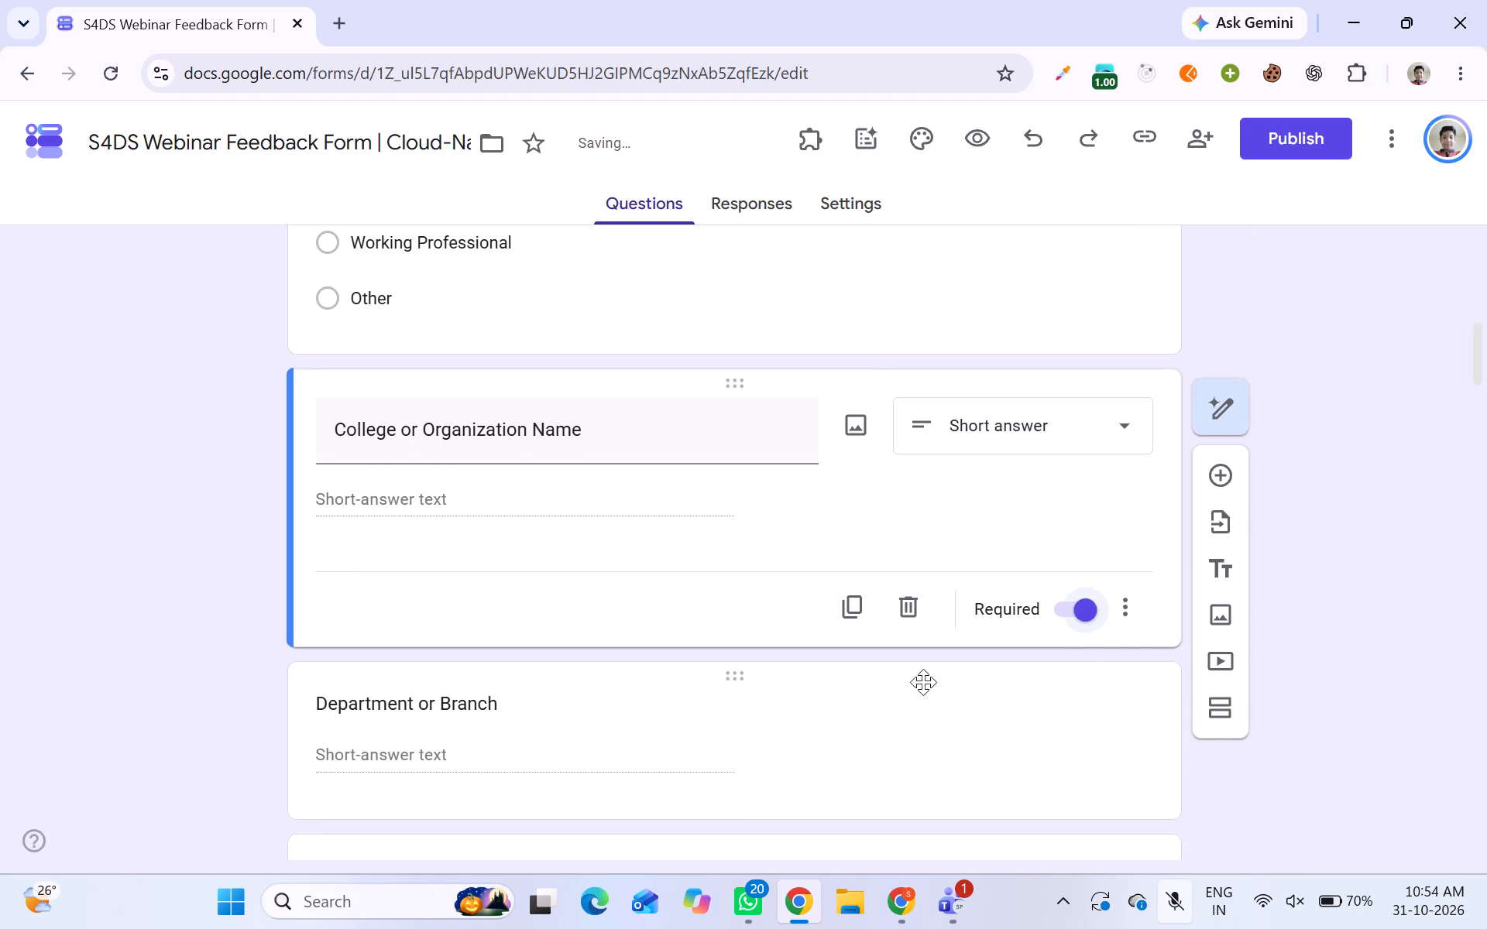
# Make the Department or Branch and Year of Study or Professional Role questions required.
pyautogui.scroll(-2, 923, 682)
pyautogui.click(889, 624)
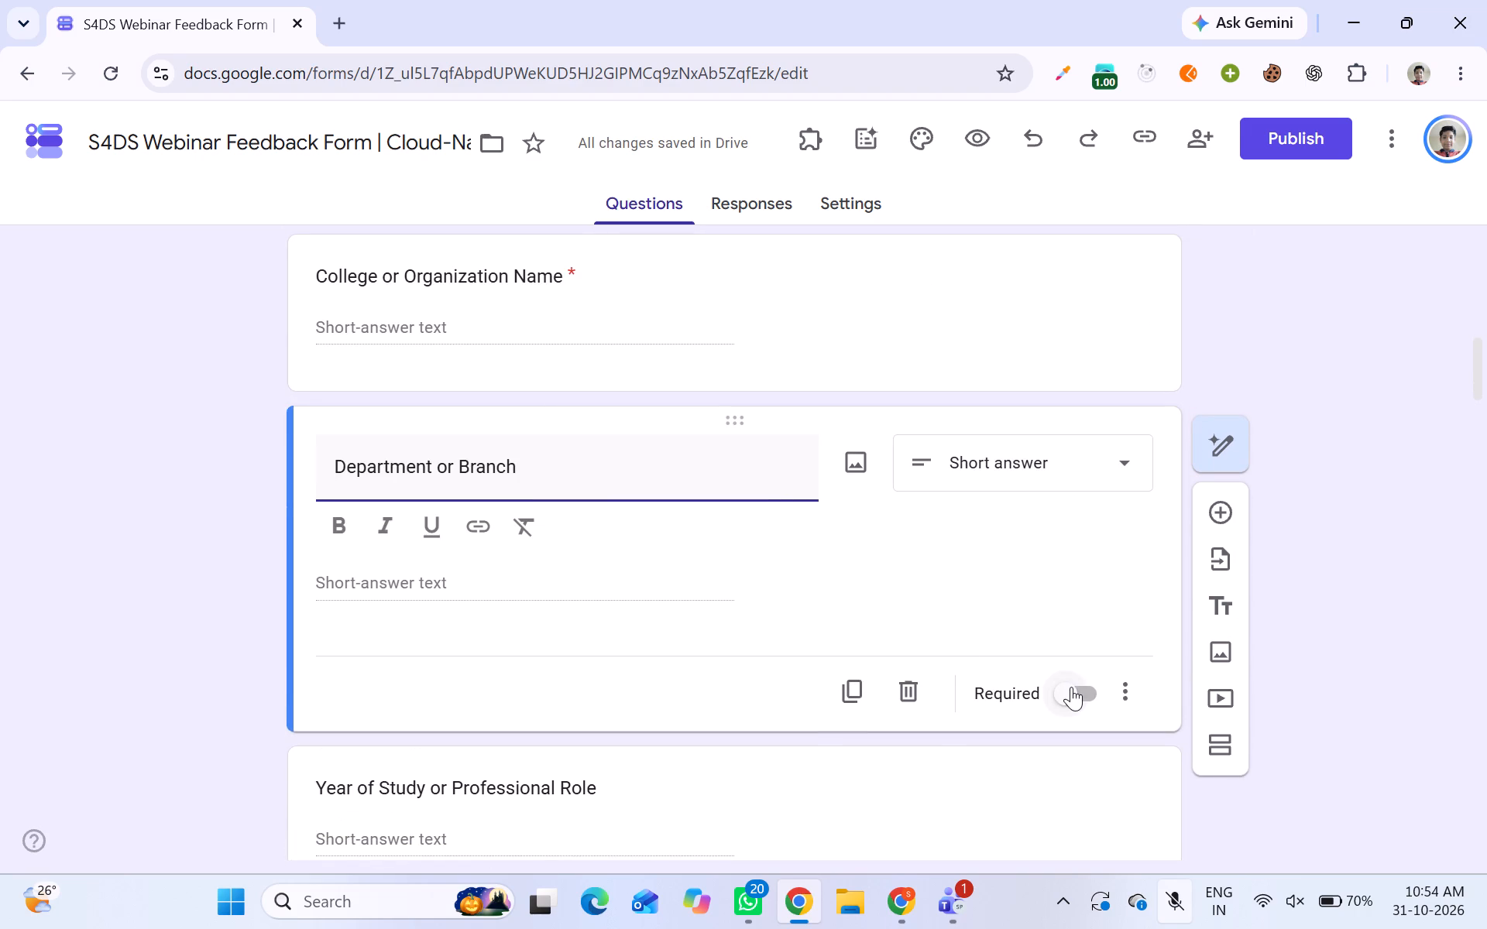
pyautogui.click(1071, 687)
pyautogui.scroll(-1, 956, 595)
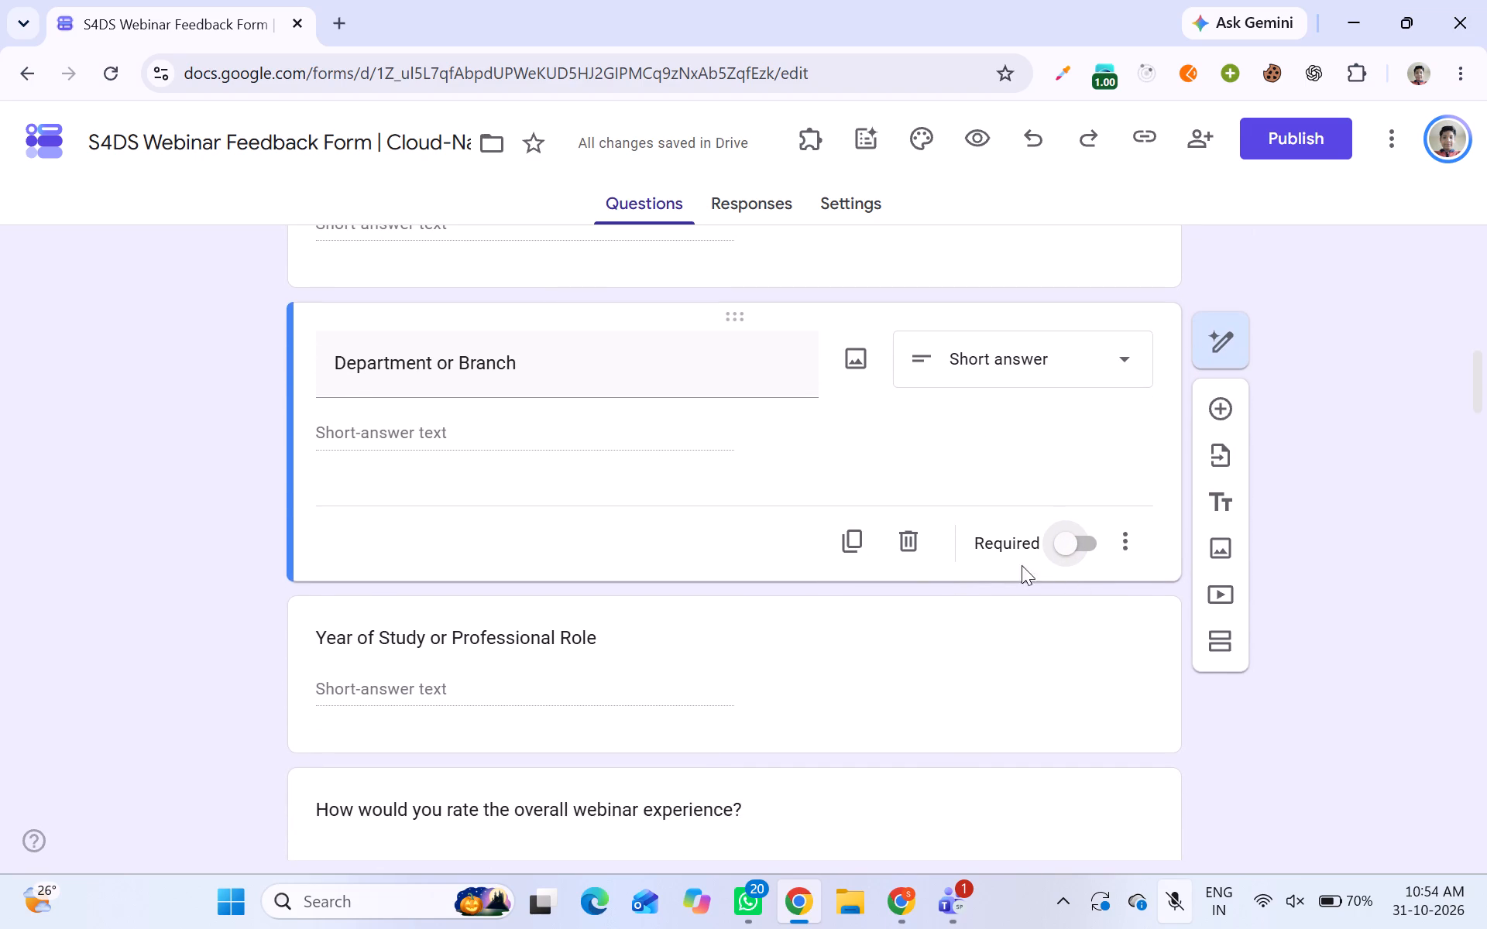
pyautogui.click(1068, 532)
pyautogui.click(976, 670)
pyautogui.scroll(-1, 976, 670)
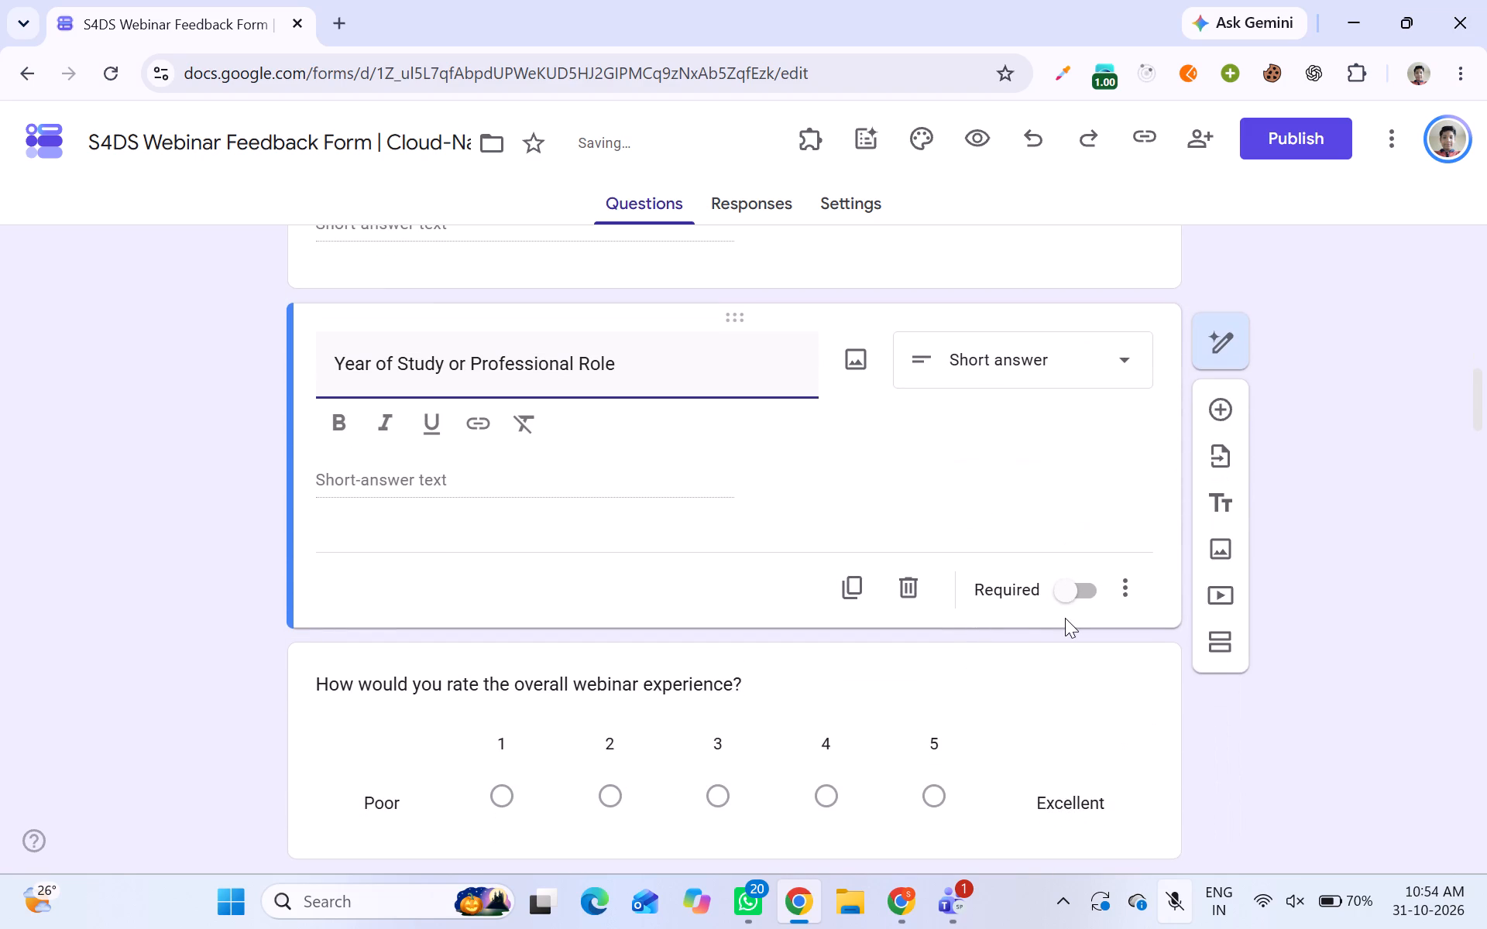
pyautogui.click(1072, 579)
# Make the rating question "How effectively did the speaker explain the concepts?" required.
pyautogui.scroll(-1, 982, 654)
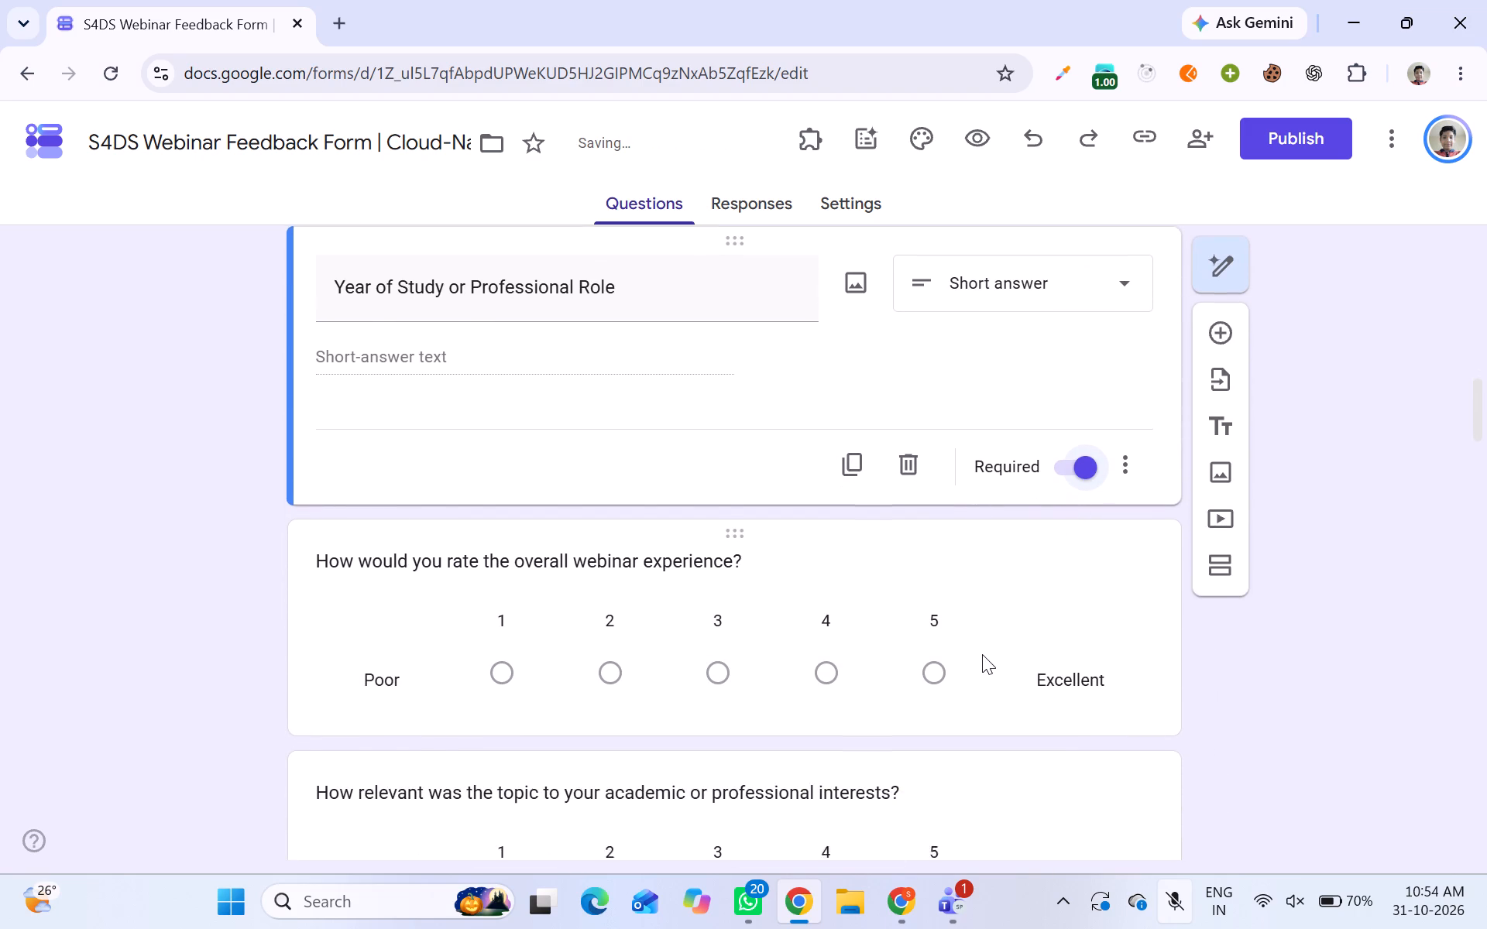
pyautogui.scroll(-3, 982, 654)
pyautogui.scroll(-2, 1000, 520)
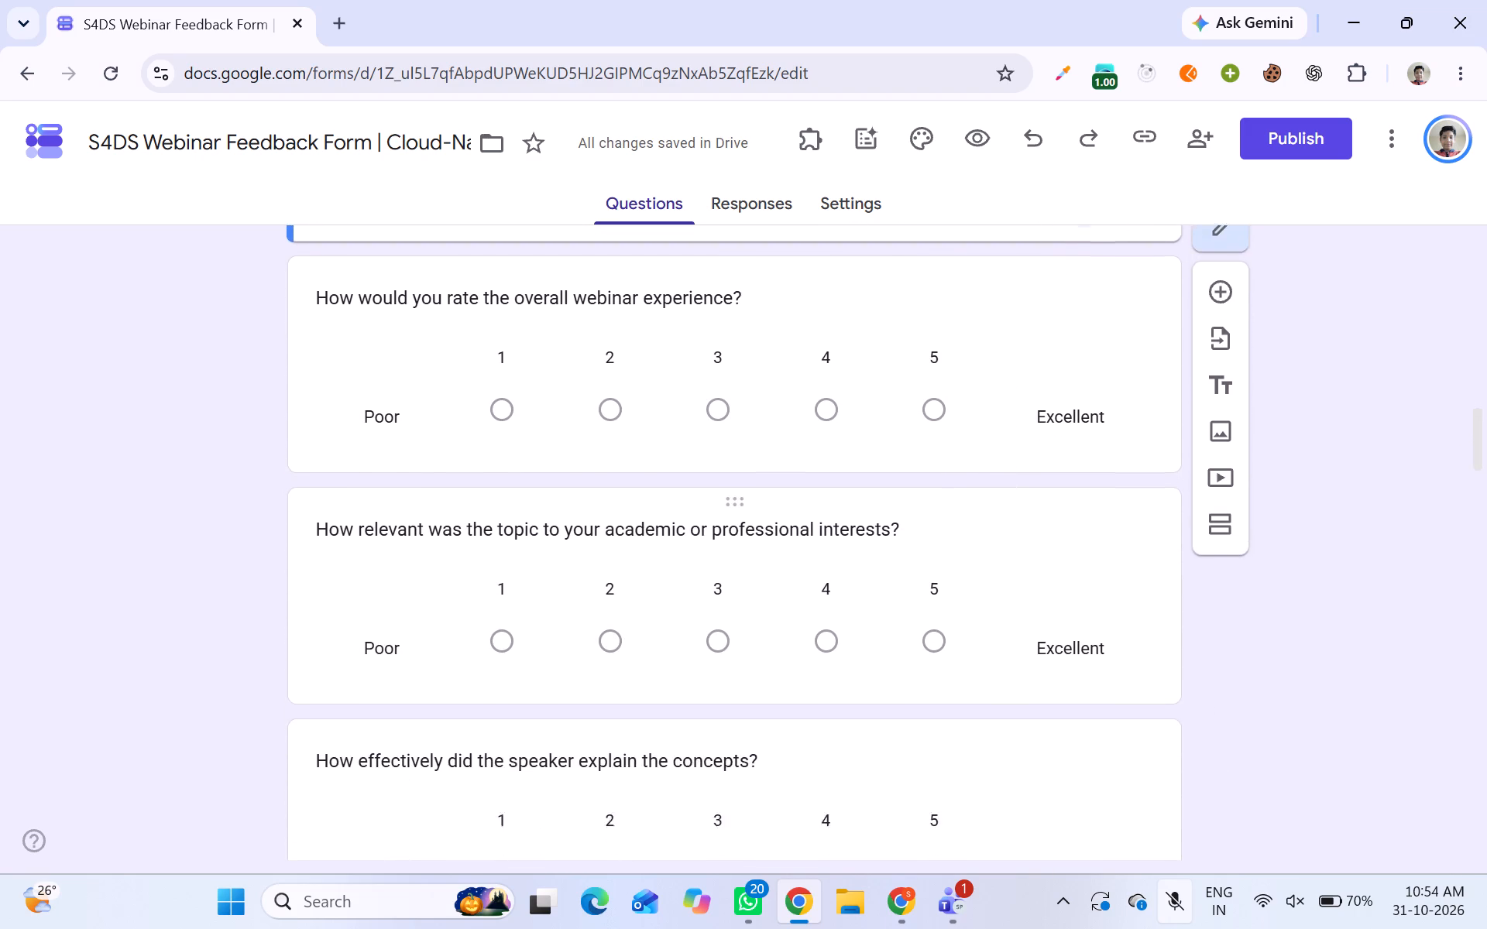
pyautogui.scroll(-2, 1000, 520)
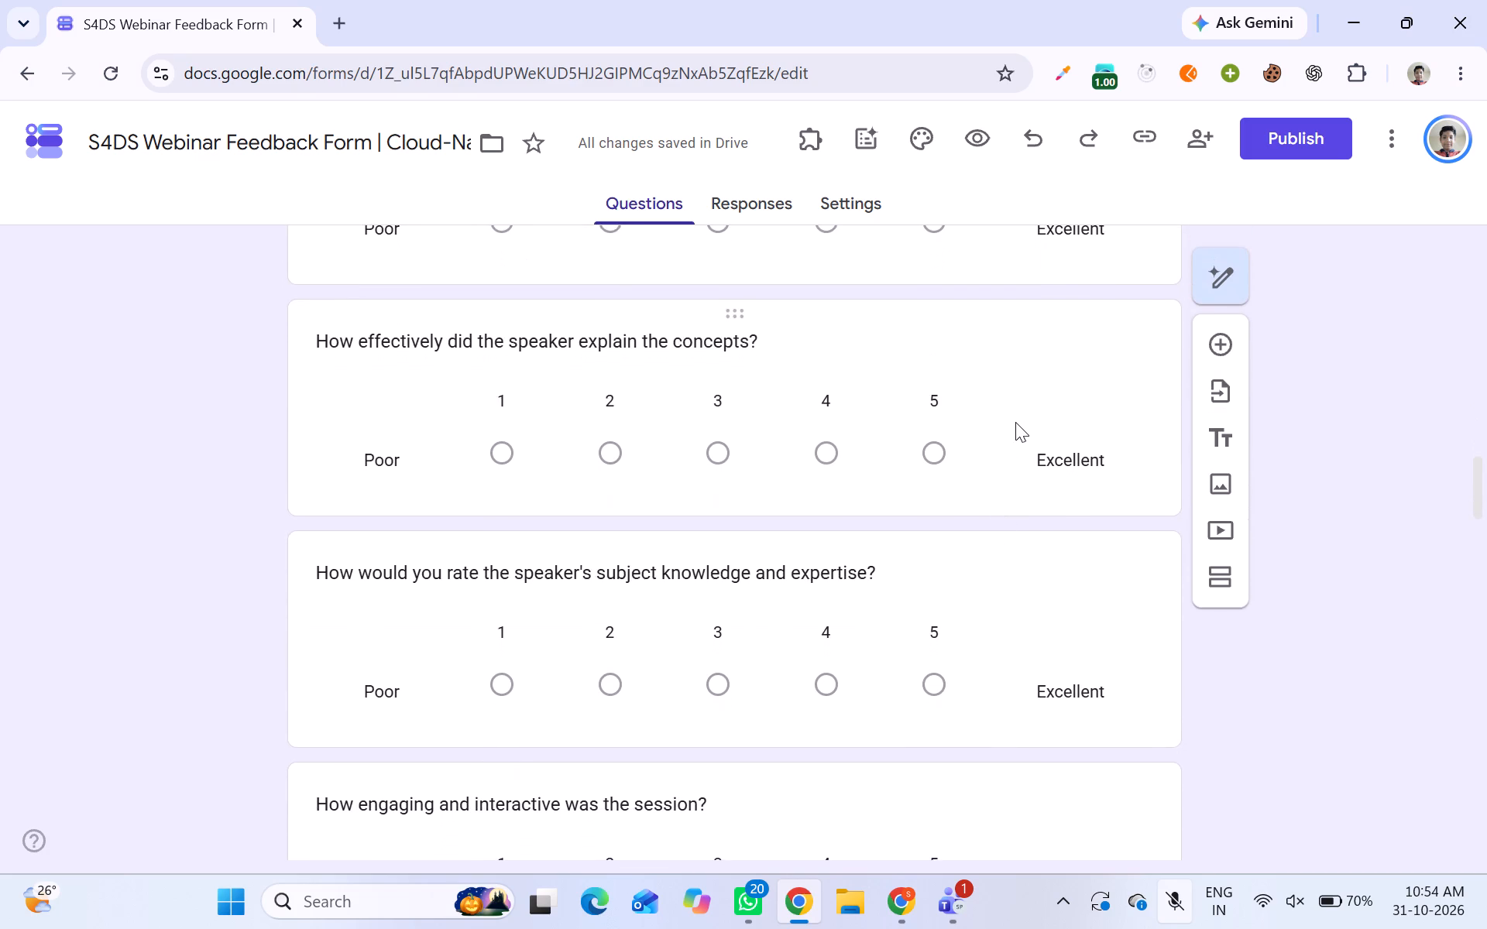
pyautogui.click(1015, 422)
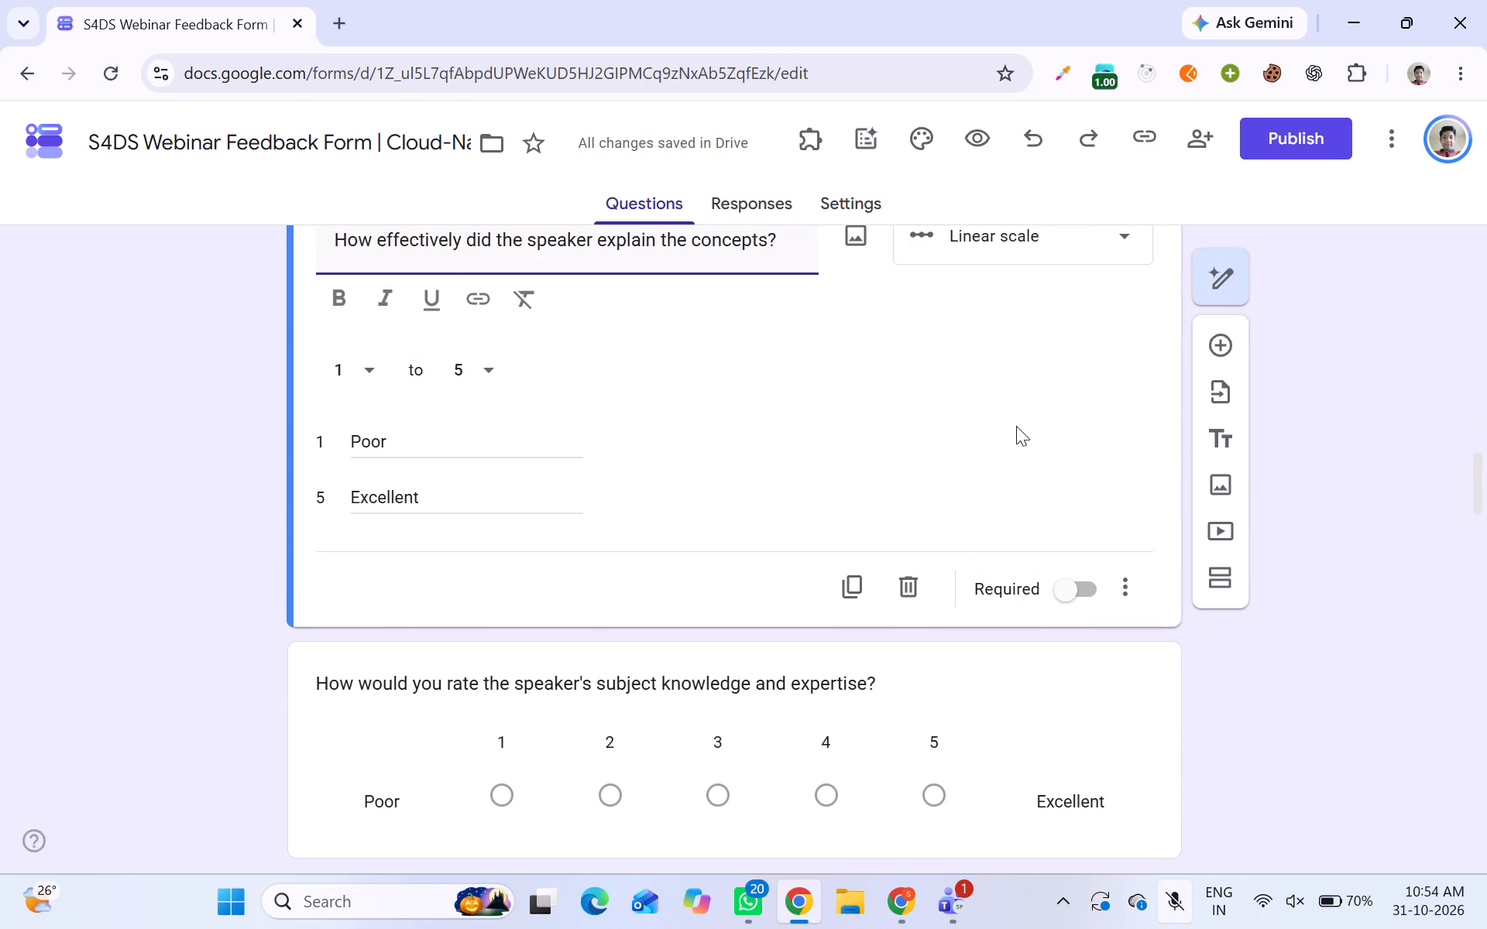
pyautogui.click(1064, 602)
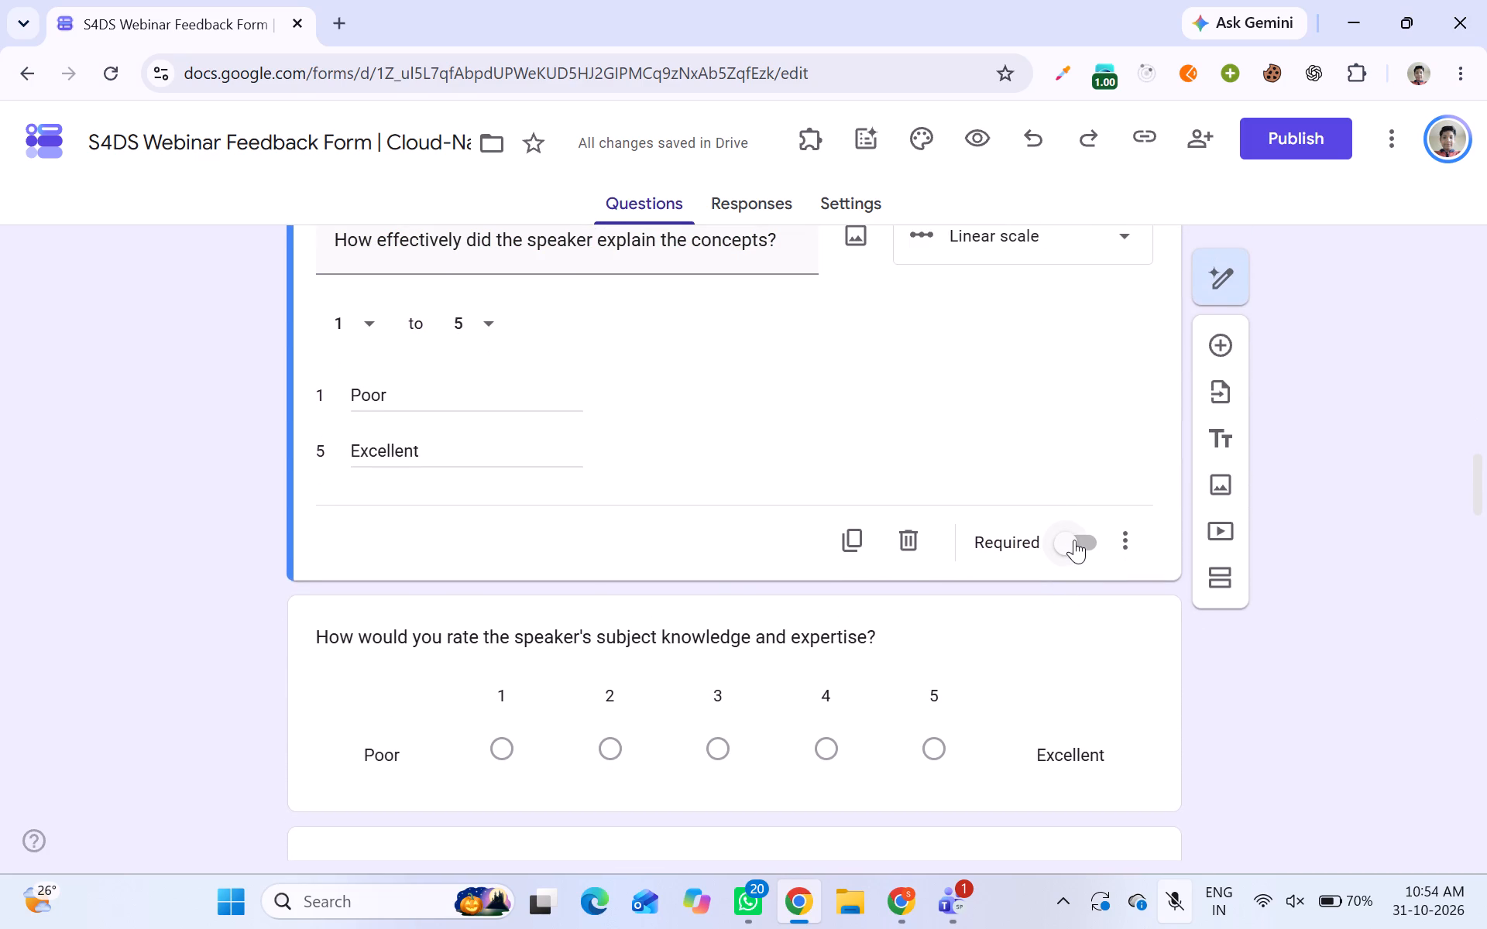
pyautogui.click(1075, 537)
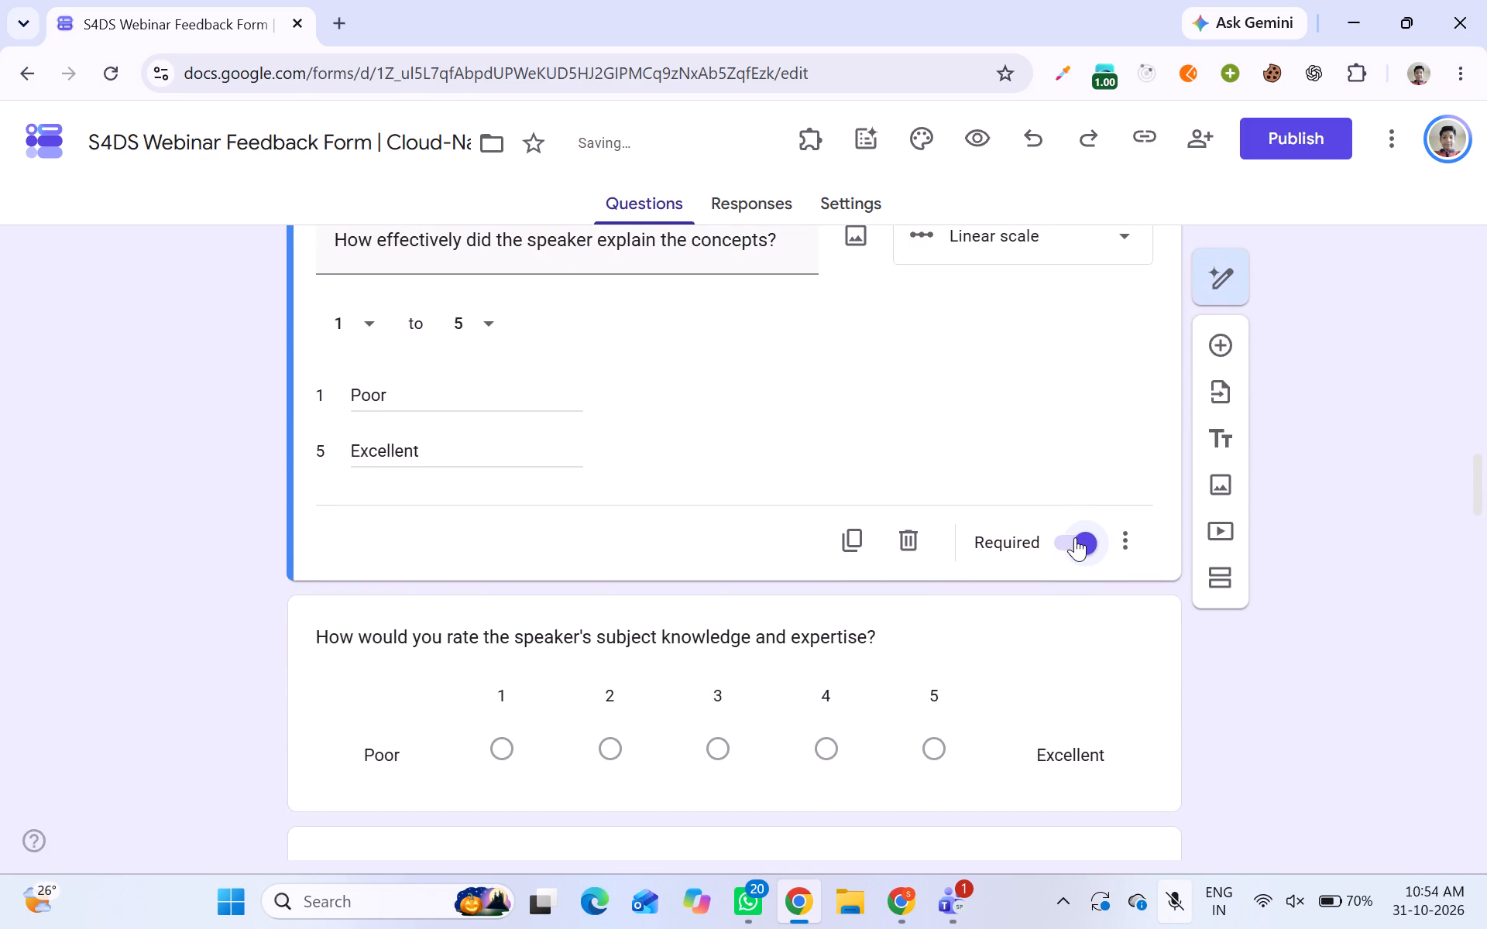
# Make the rating question on the topic's relevance to academic or professional interests required.
pyautogui.scroll(2, 1004, 477)
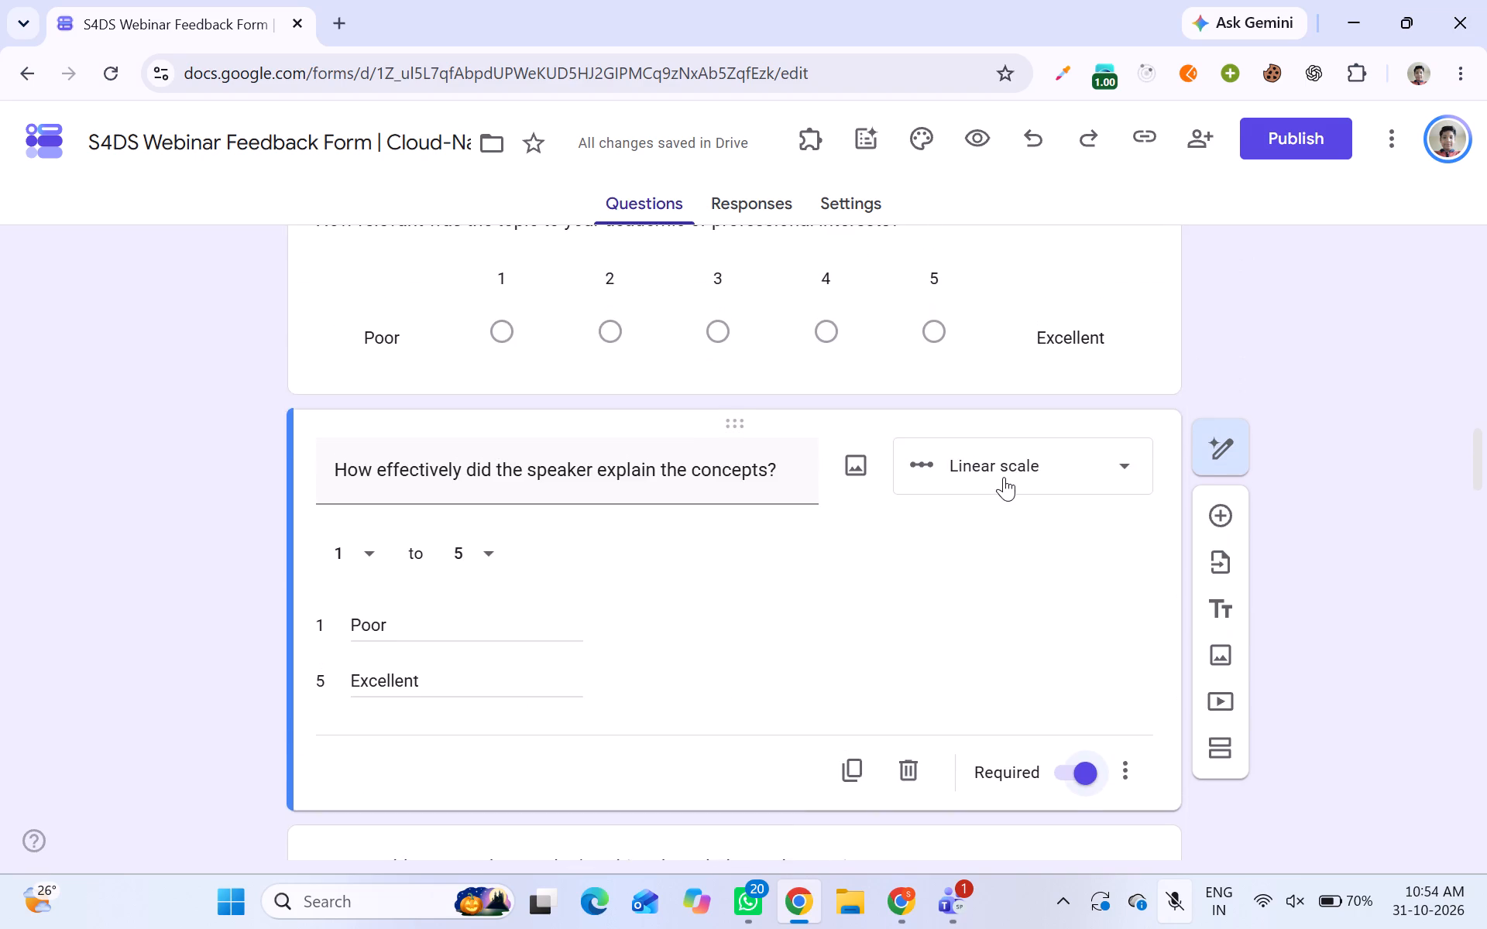
pyautogui.scroll(2, 1004, 477)
pyautogui.click(1021, 442)
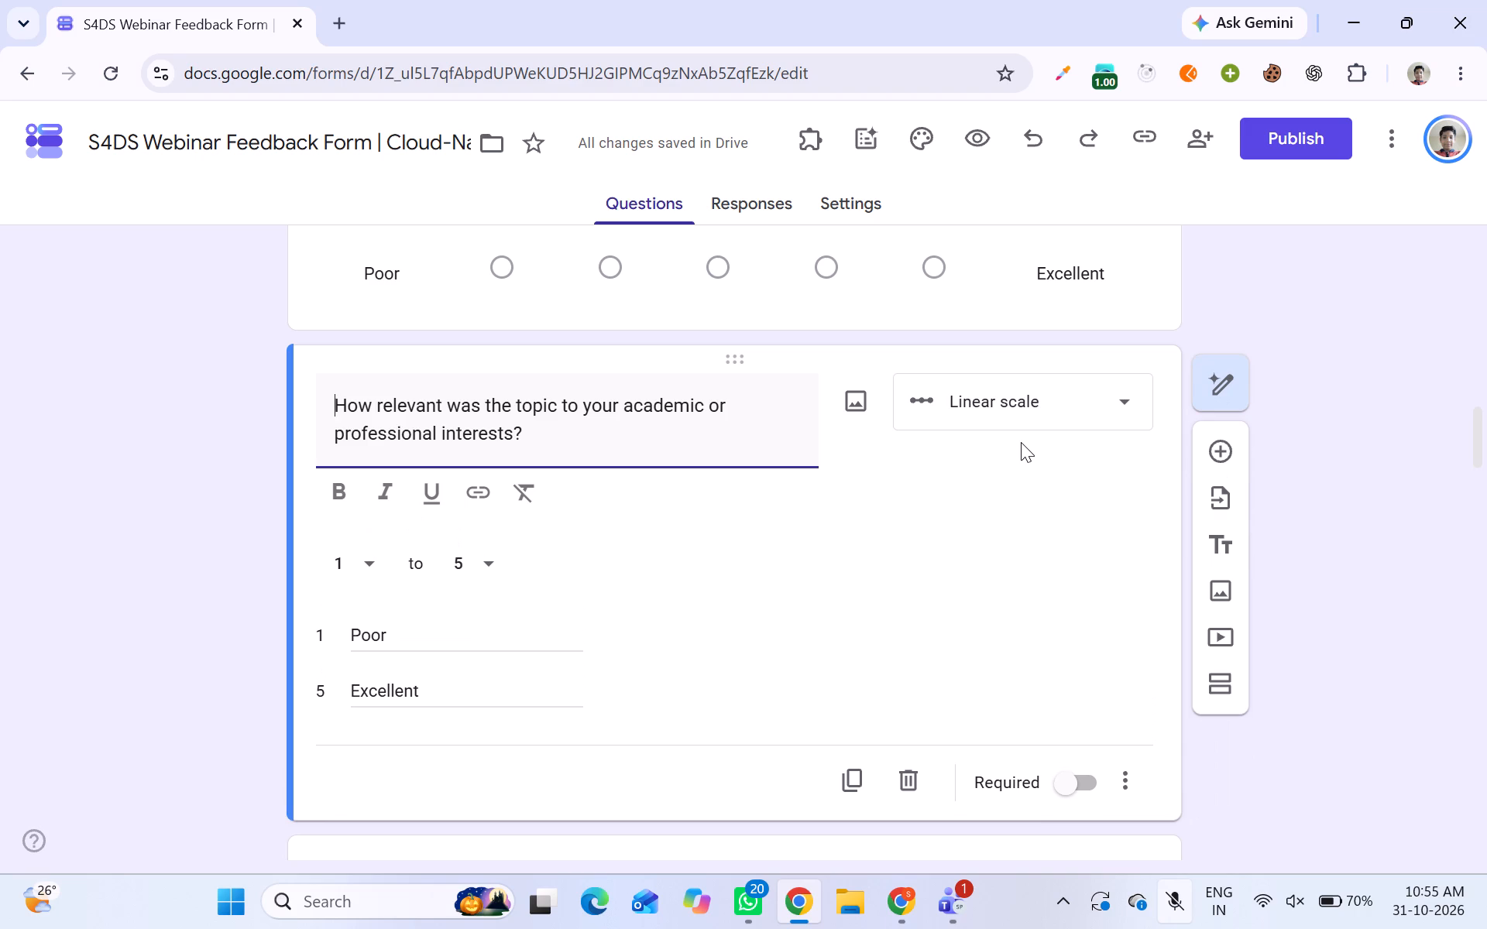
pyautogui.click(1071, 787)
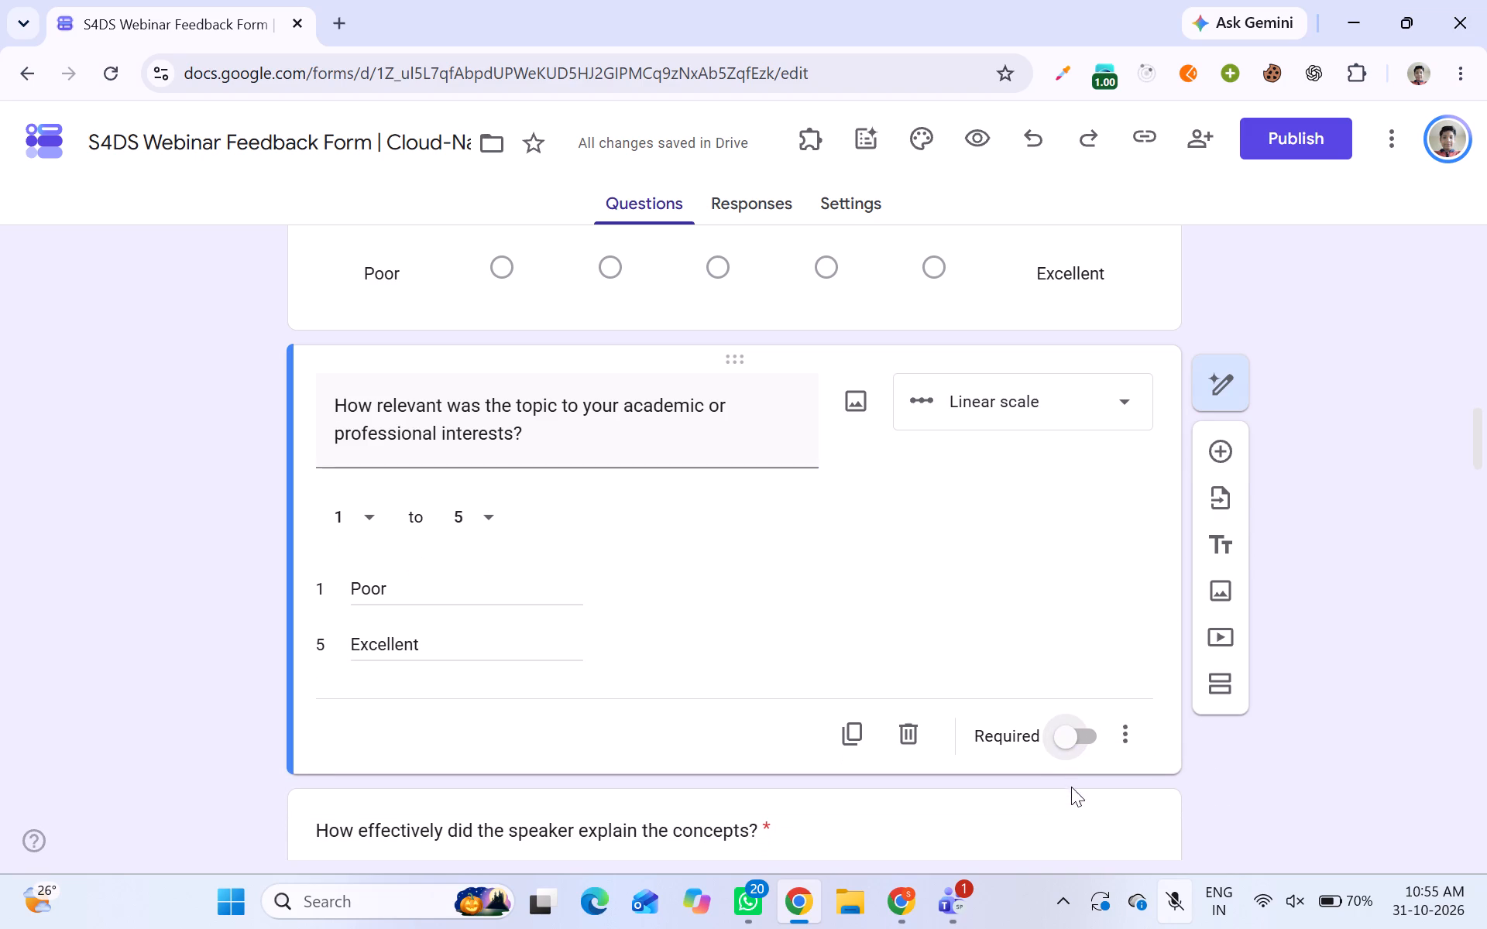
pyautogui.click(1073, 736)
# Make the rating question on the overall webinar experience required.
pyautogui.scroll(1, 948, 586)
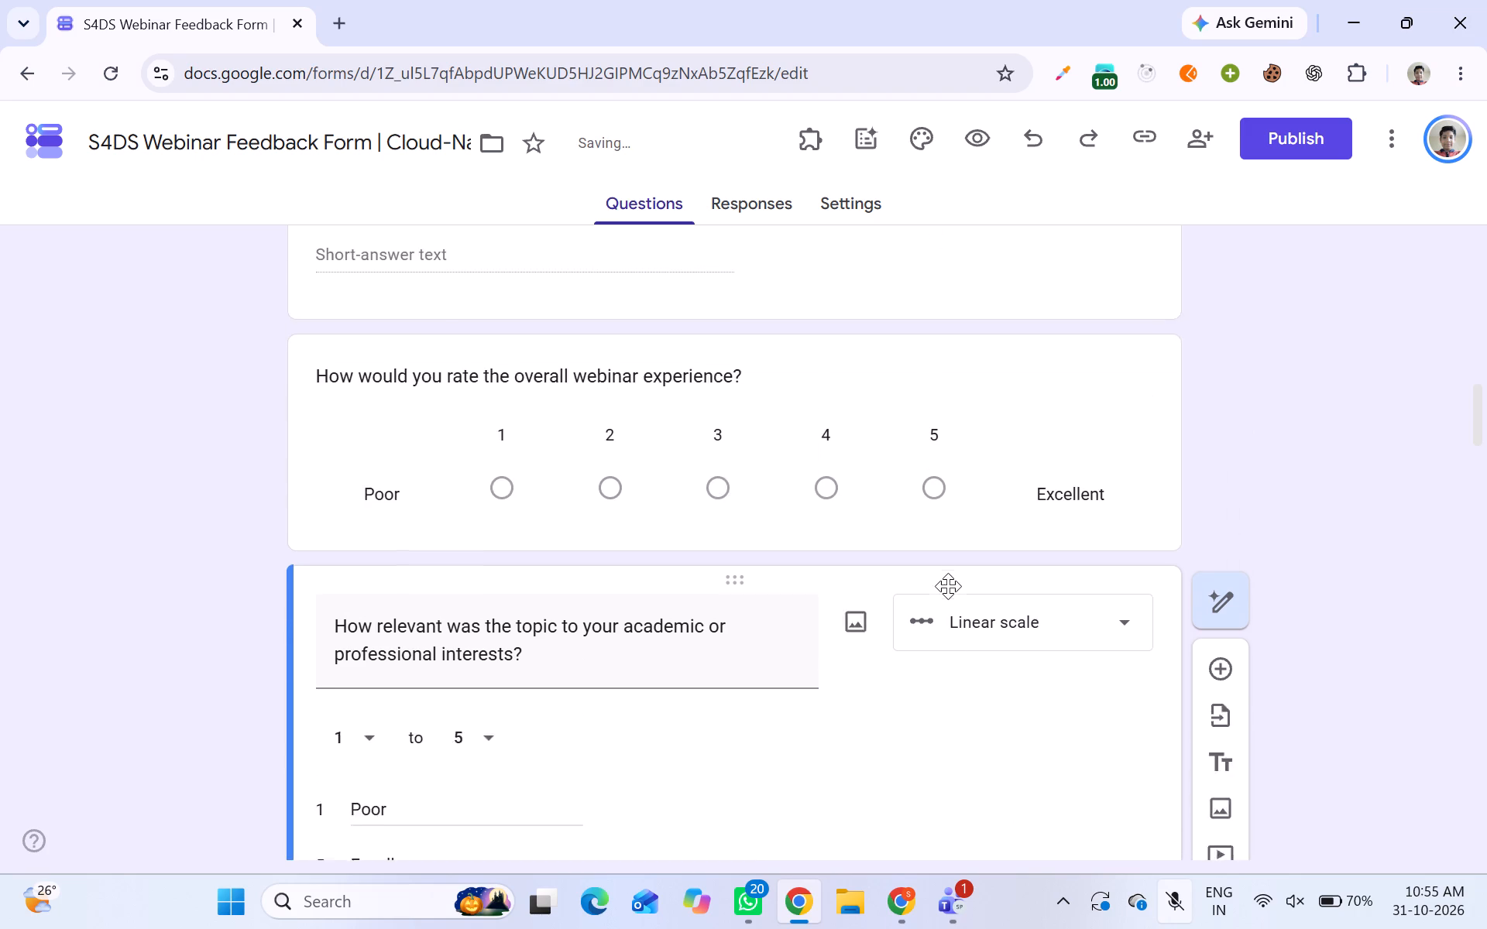
pyautogui.scroll(3, 948, 586)
pyautogui.scroll(-2, 948, 586)
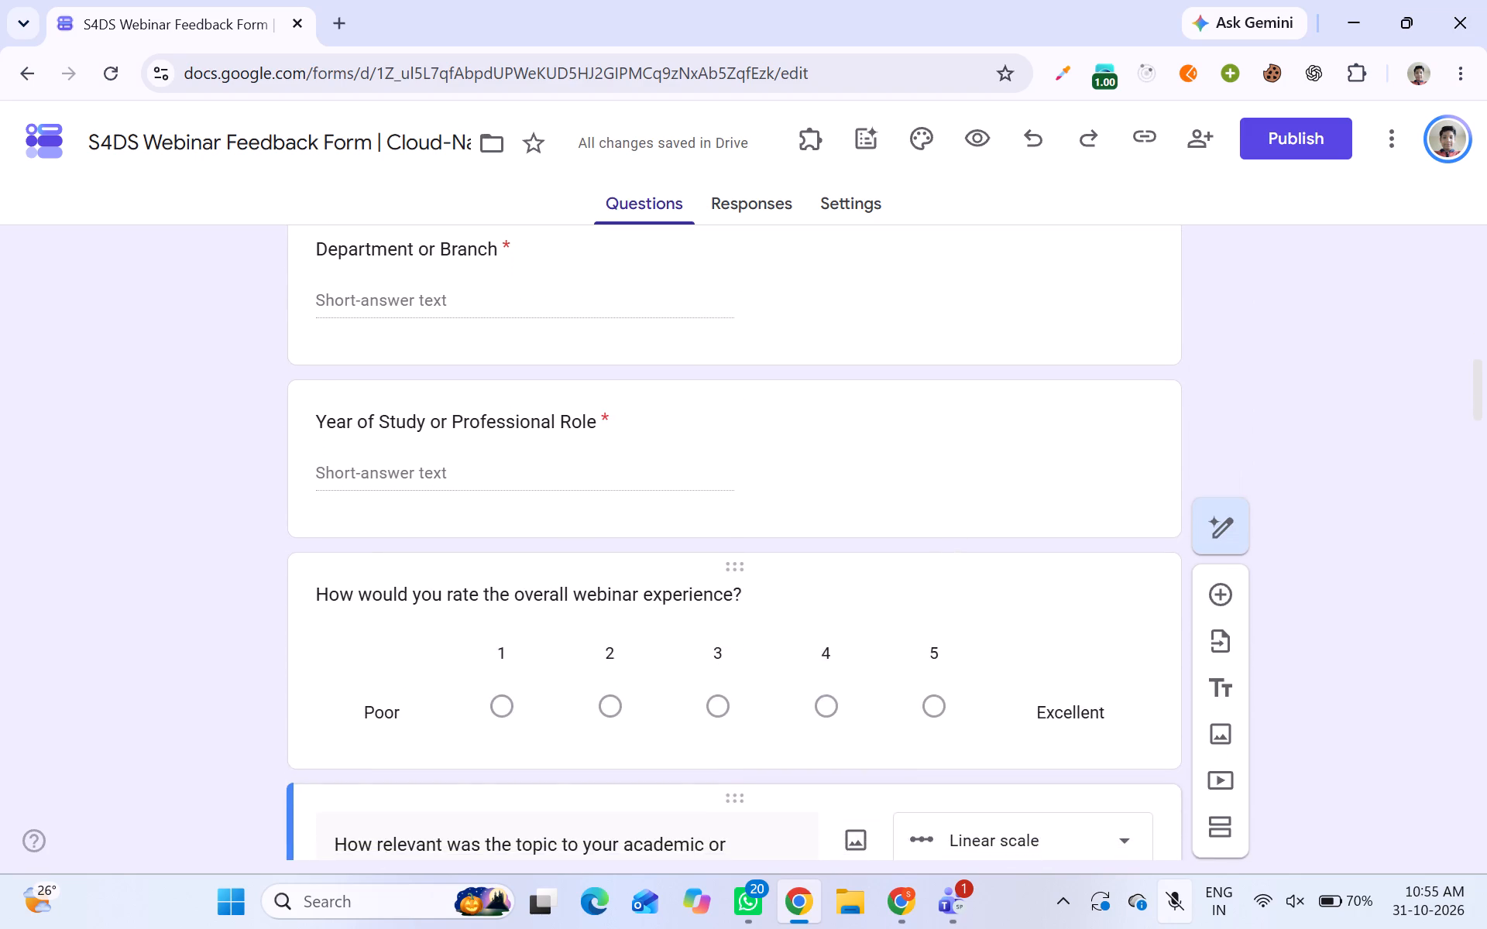
pyautogui.click(922, 601)
pyautogui.scroll(-2, 922, 601)
pyautogui.click(1073, 740)
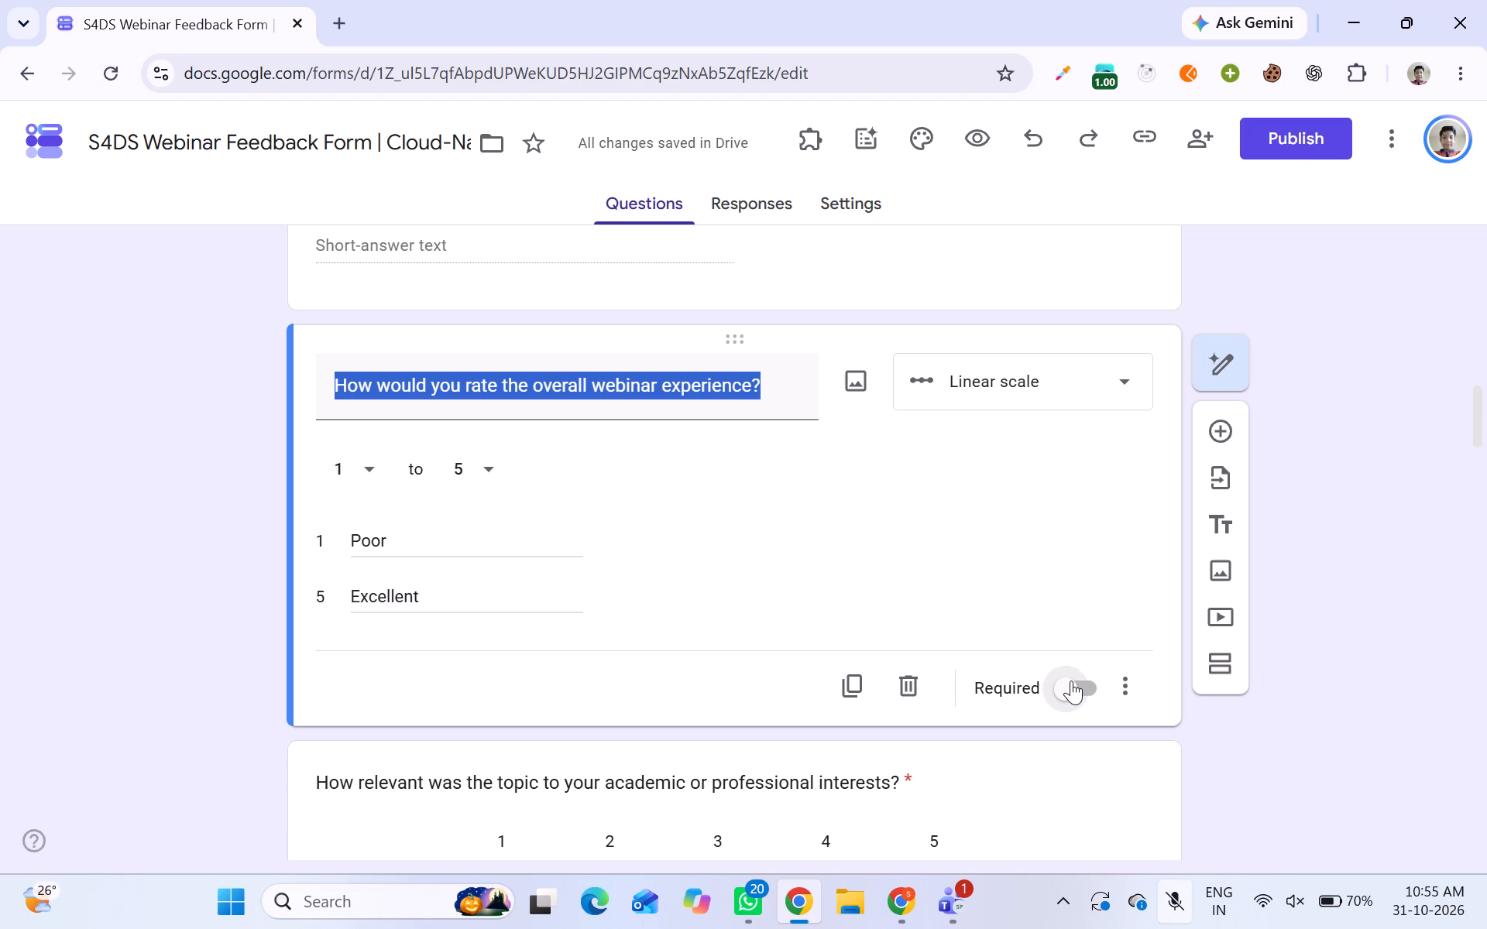
pyautogui.click(1071, 680)
# Check the topic relevance and speaker explanation questions, and make the speaker's subject knowledge and expertise rating required.
pyautogui.scroll(-3, 966, 502)
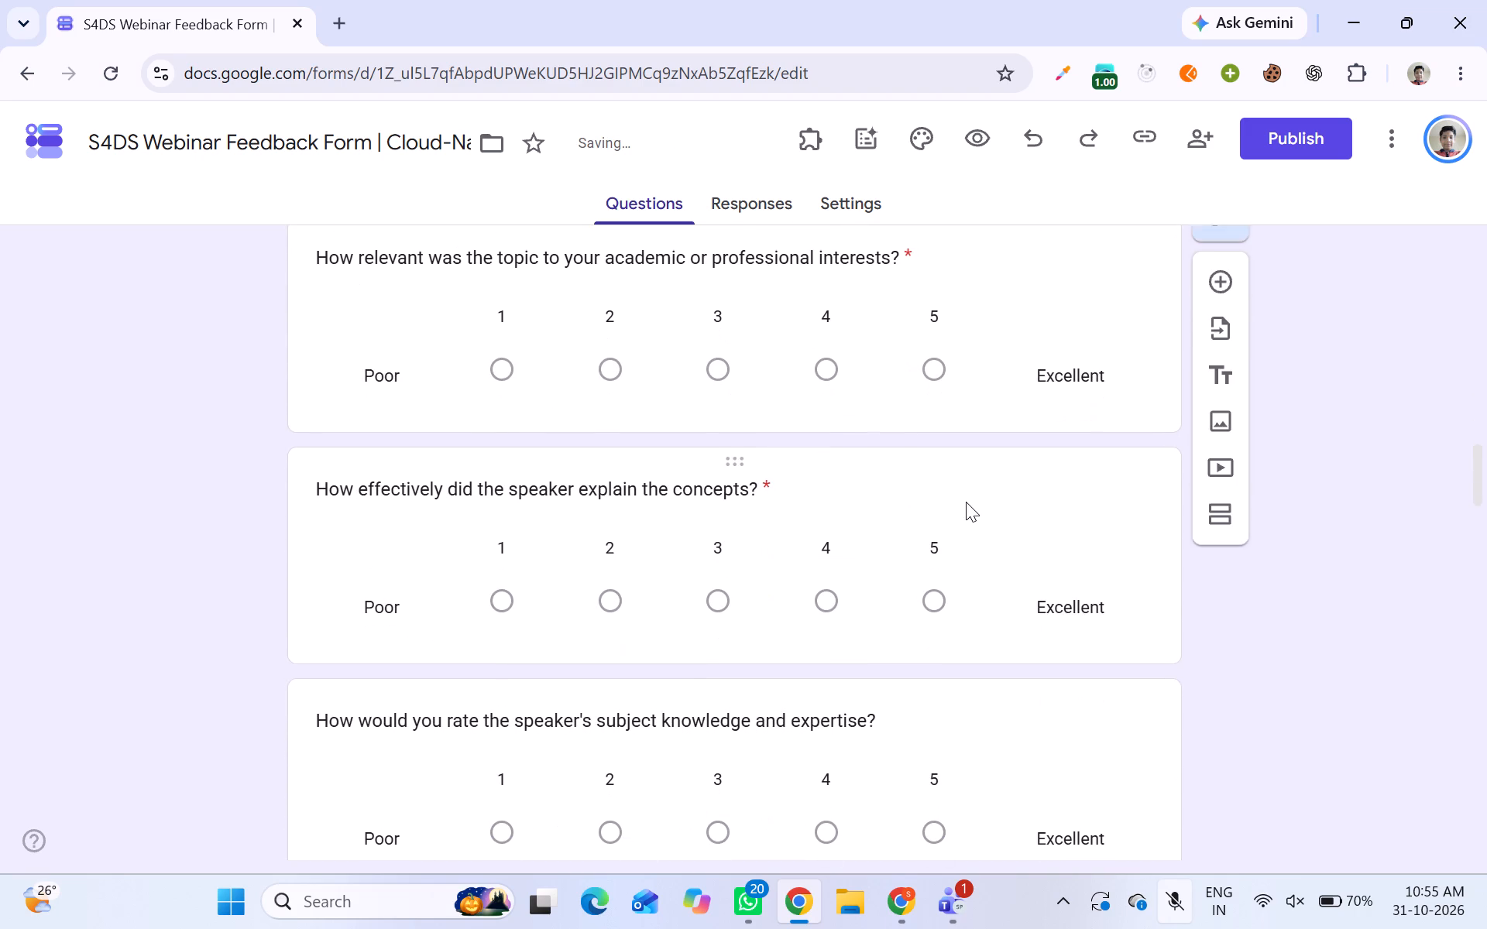
pyautogui.click(991, 325)
pyautogui.scroll(-4, 991, 325)
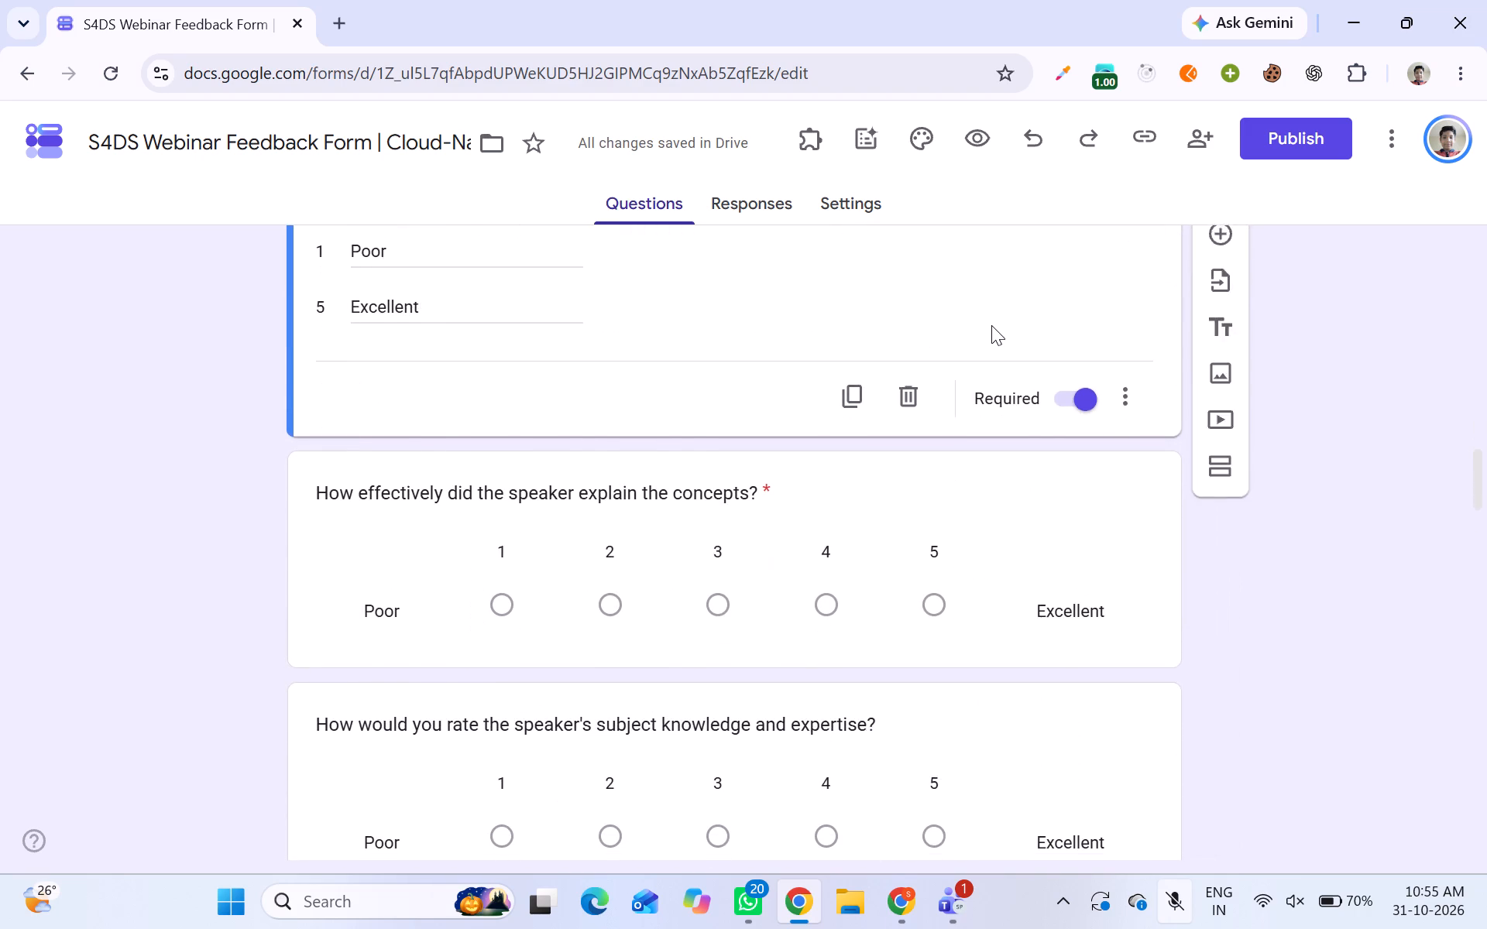
pyautogui.click(1046, 465)
pyautogui.scroll(-2, 1016, 608)
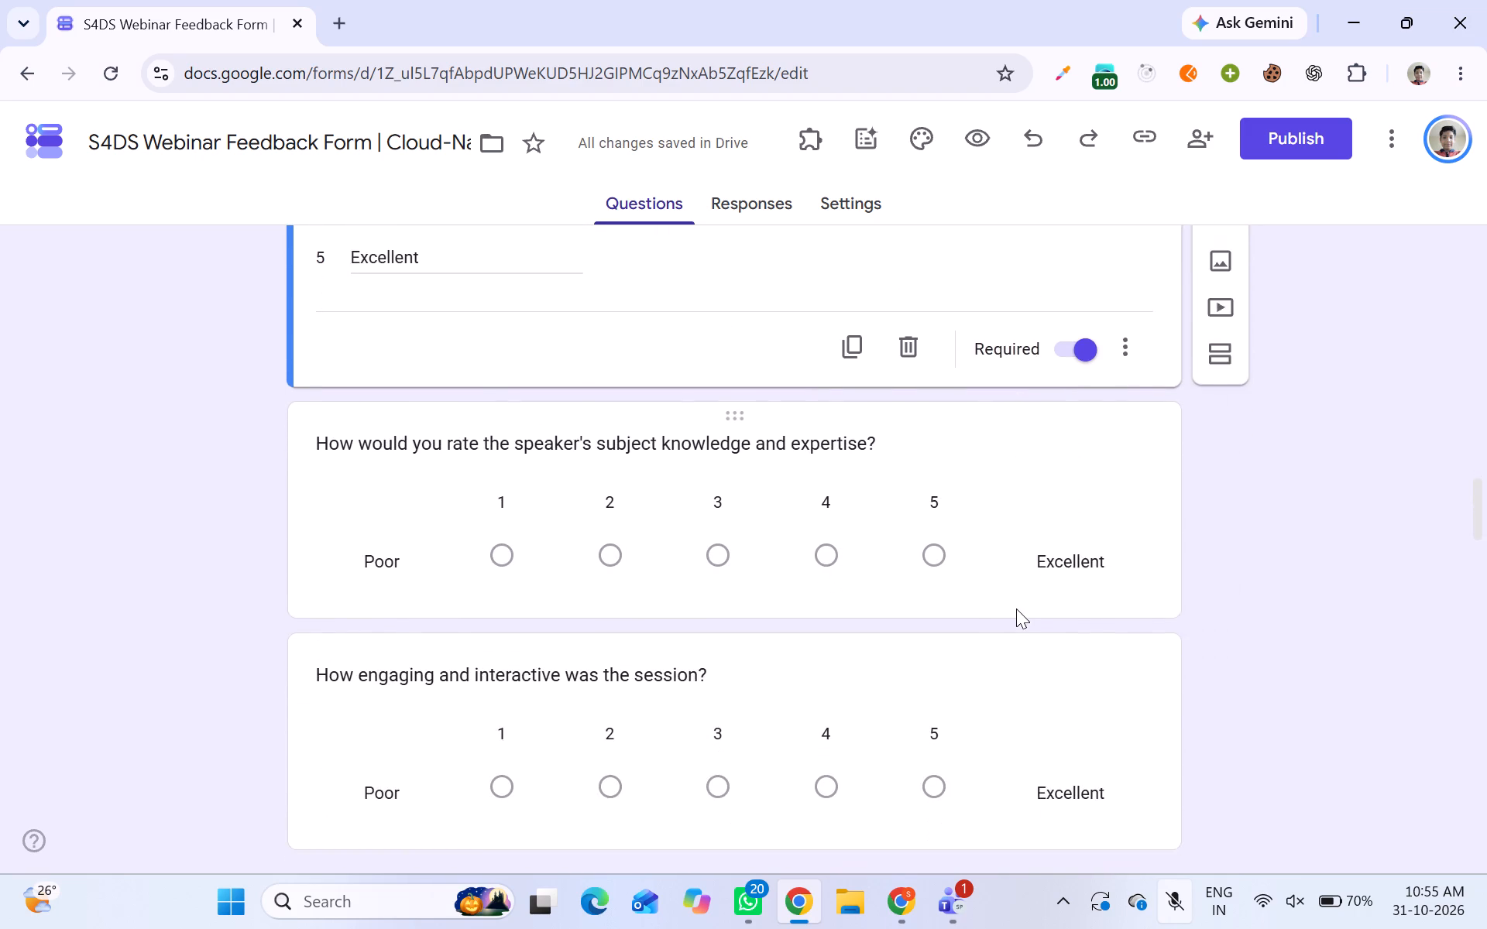
pyautogui.click(1035, 503)
pyautogui.click(1062, 625)
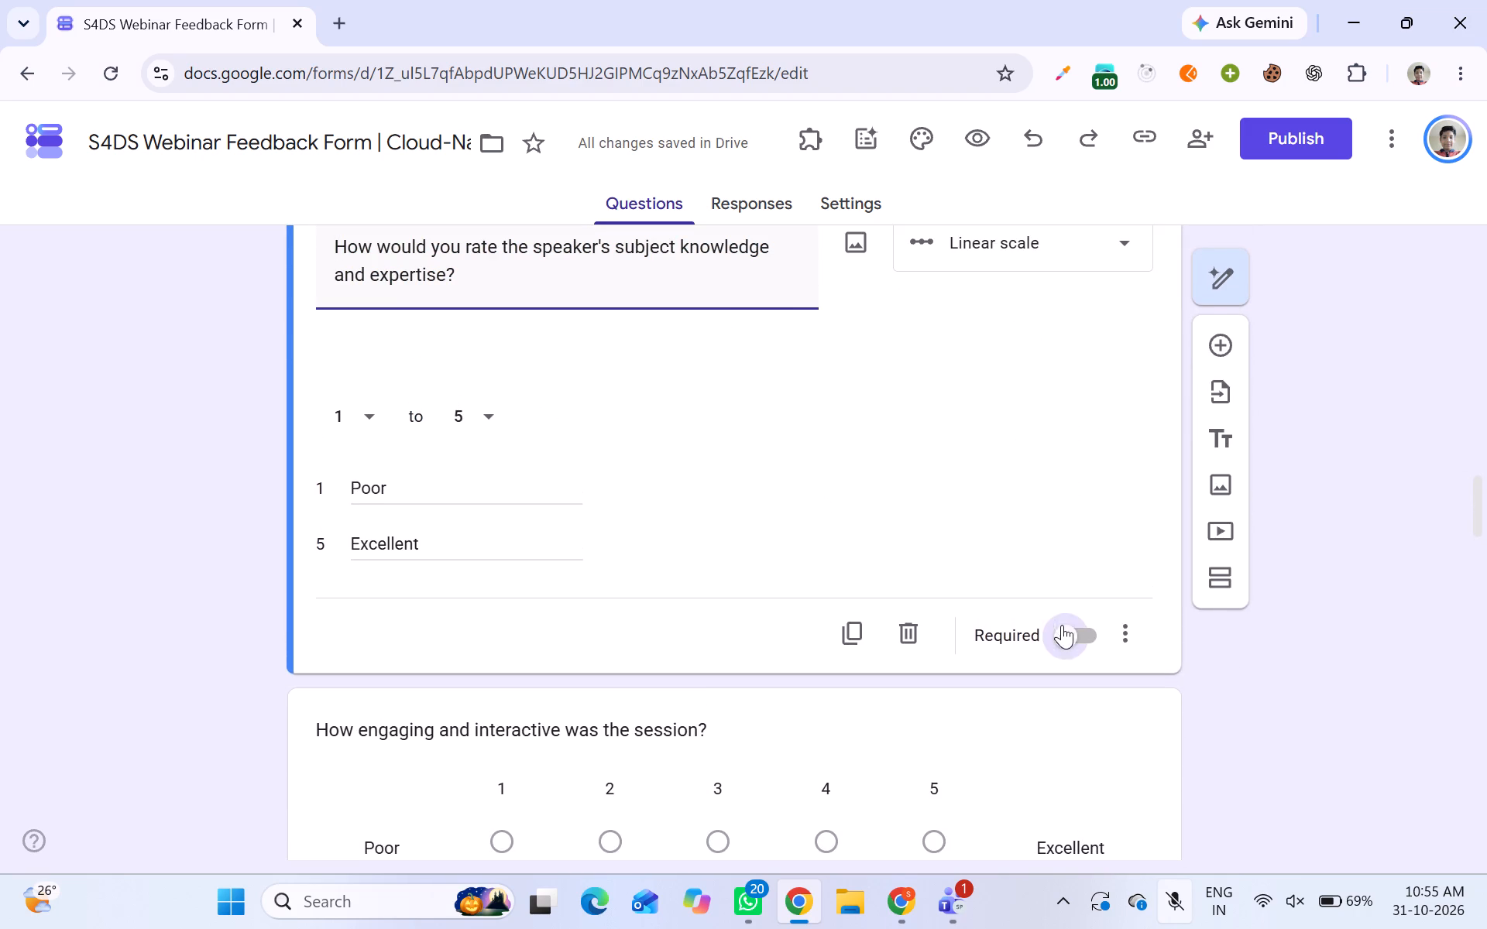
pyautogui.scroll(-1, 981, 641)
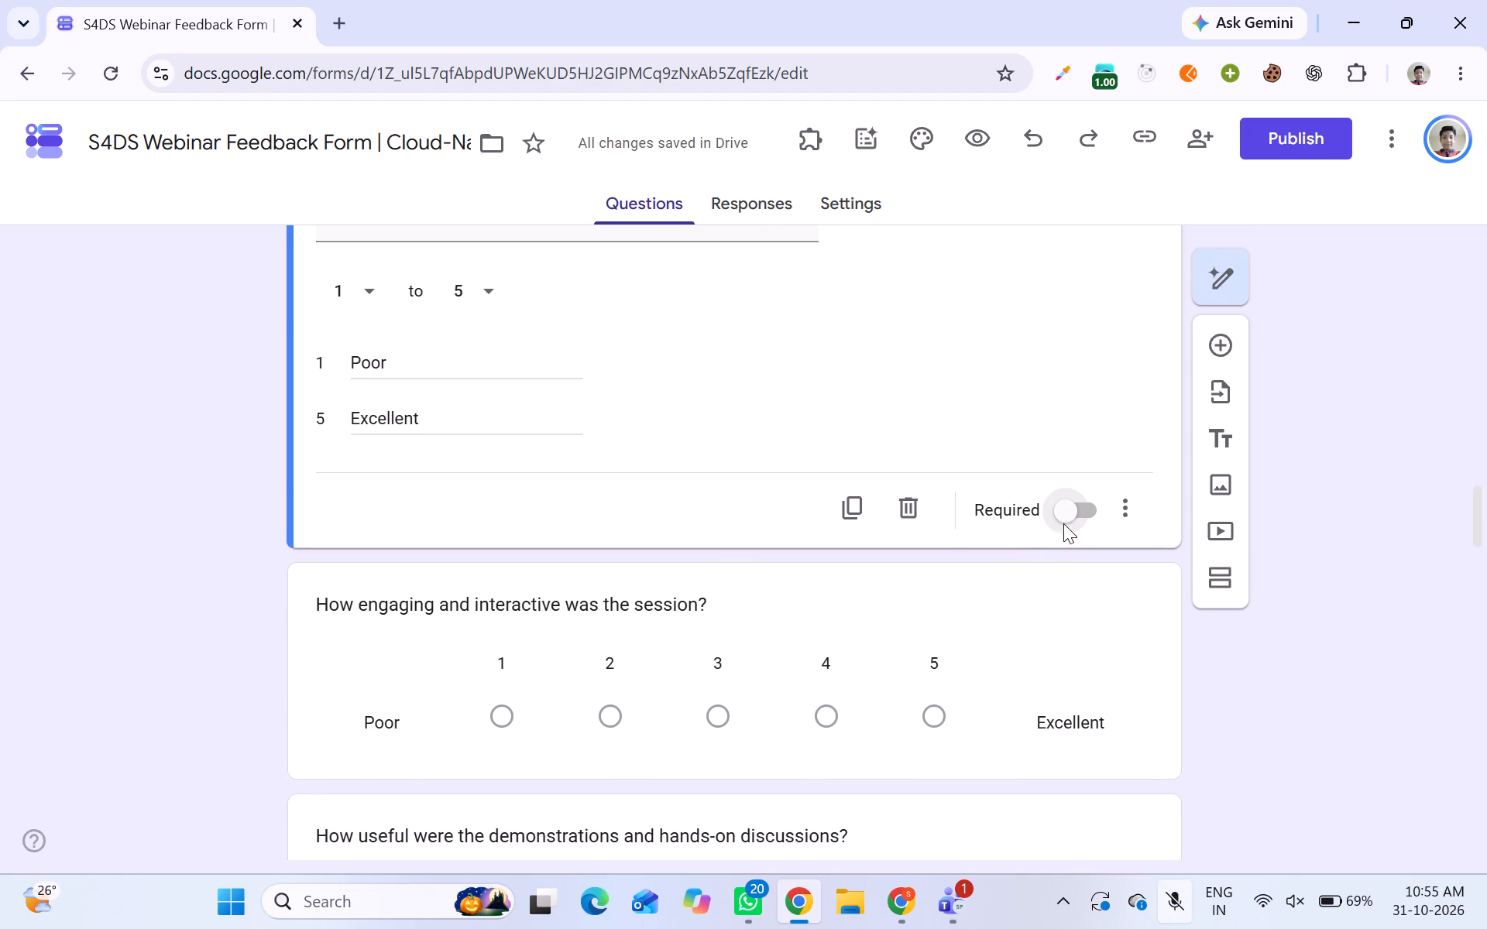
pyautogui.click(1075, 509)
# Make the rating question "How engaging and interactive was the session?" required.
pyautogui.click(1029, 639)
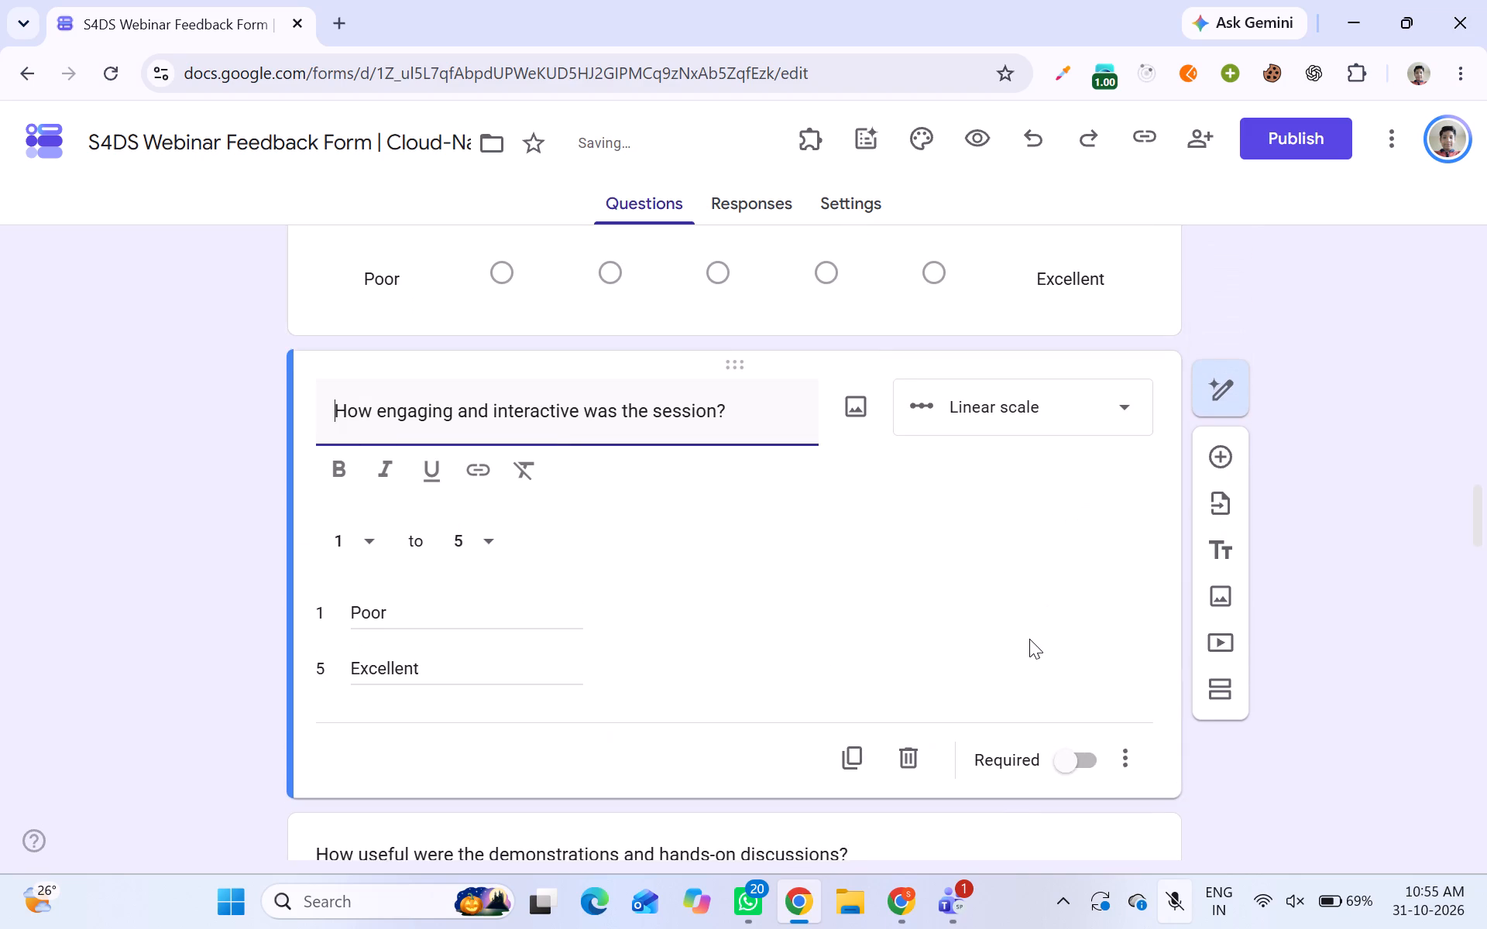
pyautogui.scroll(-1, 1029, 639)
pyautogui.click(1061, 644)
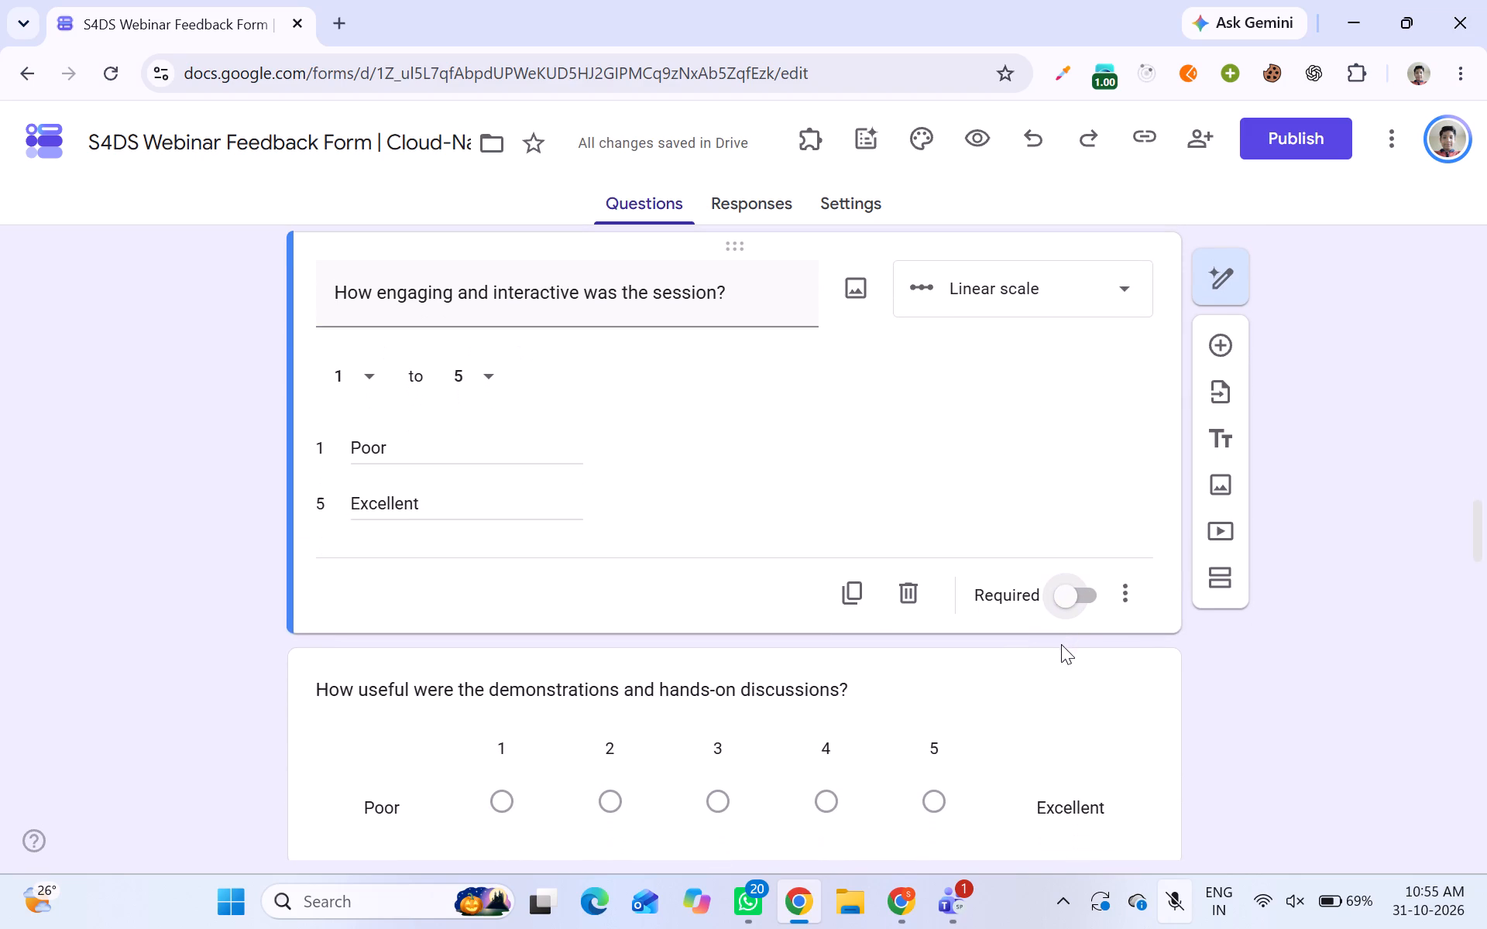
pyautogui.click(1080, 584)
# Make the rating question on the usefulness of the demonstrations and hands-on discussions required.
pyautogui.scroll(-2, 1042, 647)
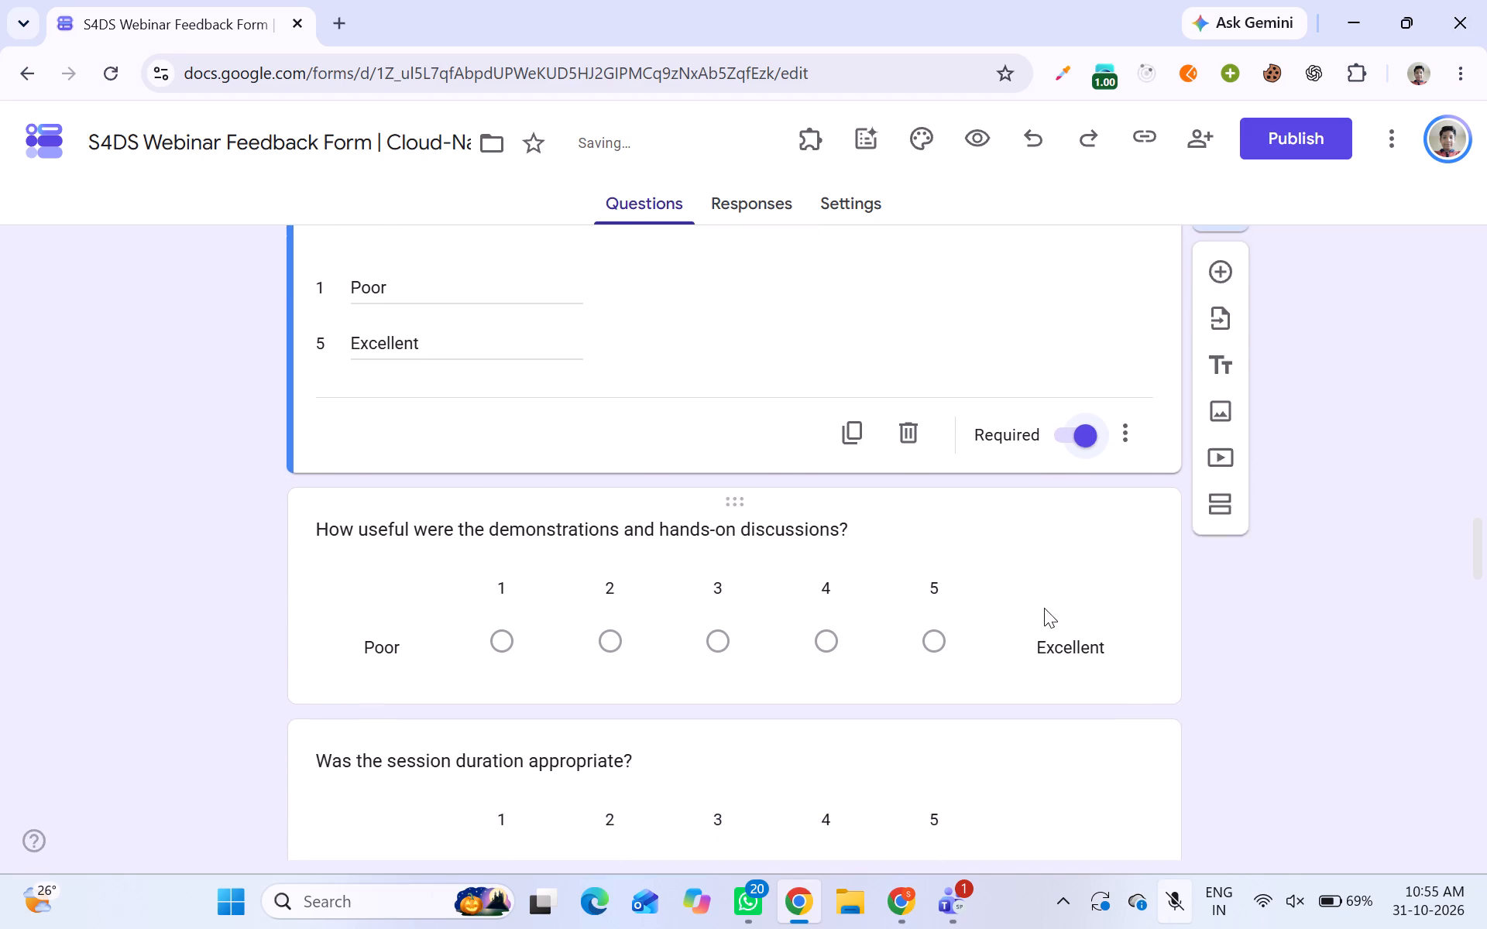
pyautogui.click(1055, 539)
pyautogui.click(1067, 752)
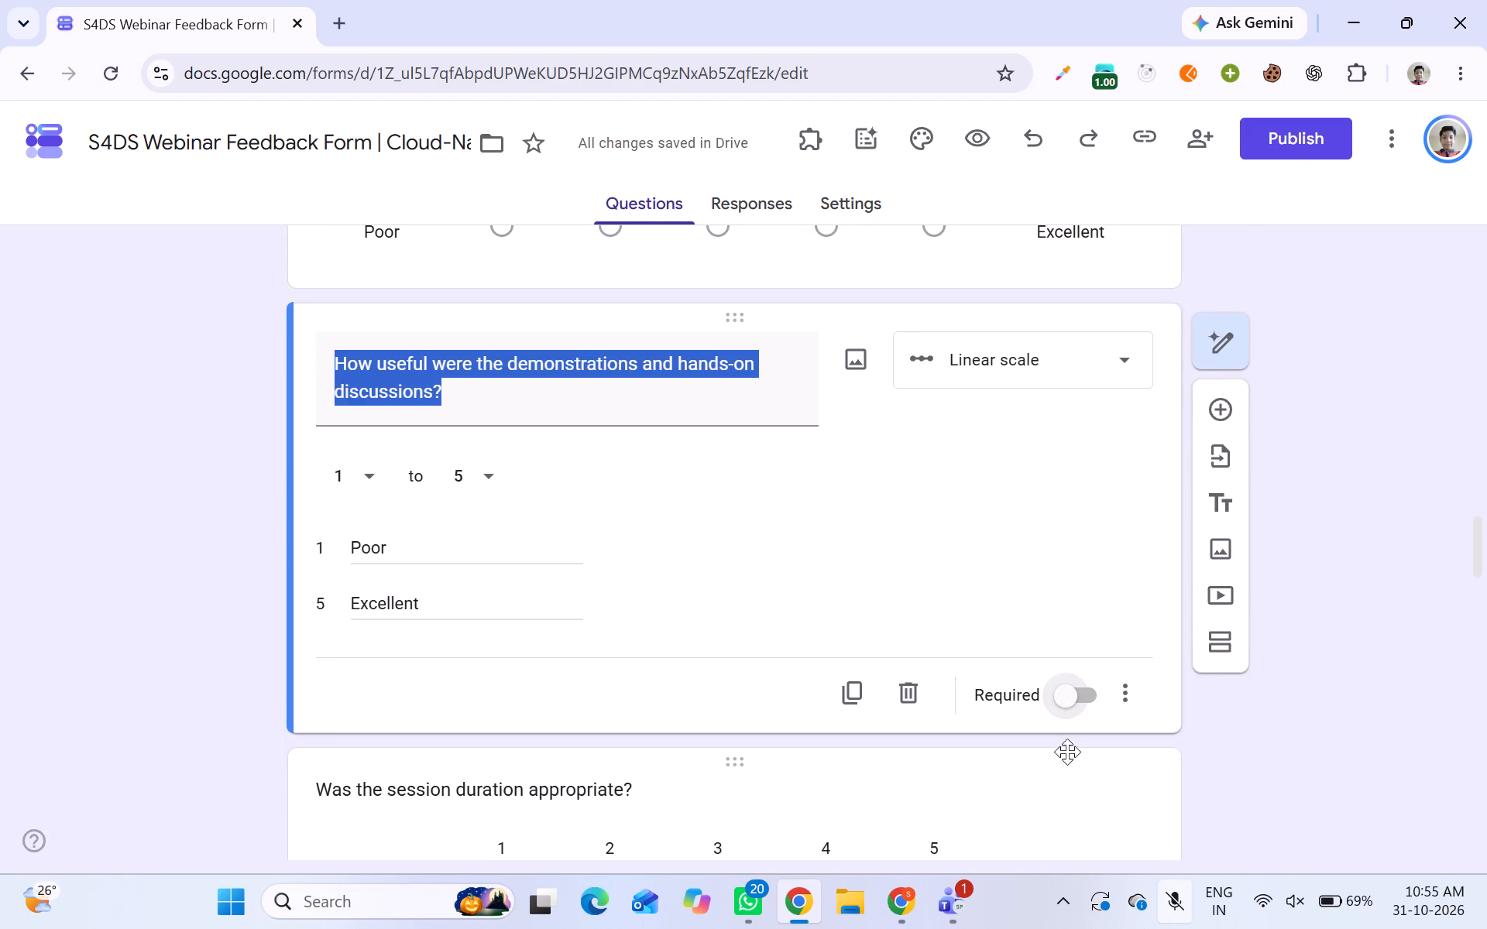
pyautogui.click(1066, 680)
pyautogui.click(1066, 692)
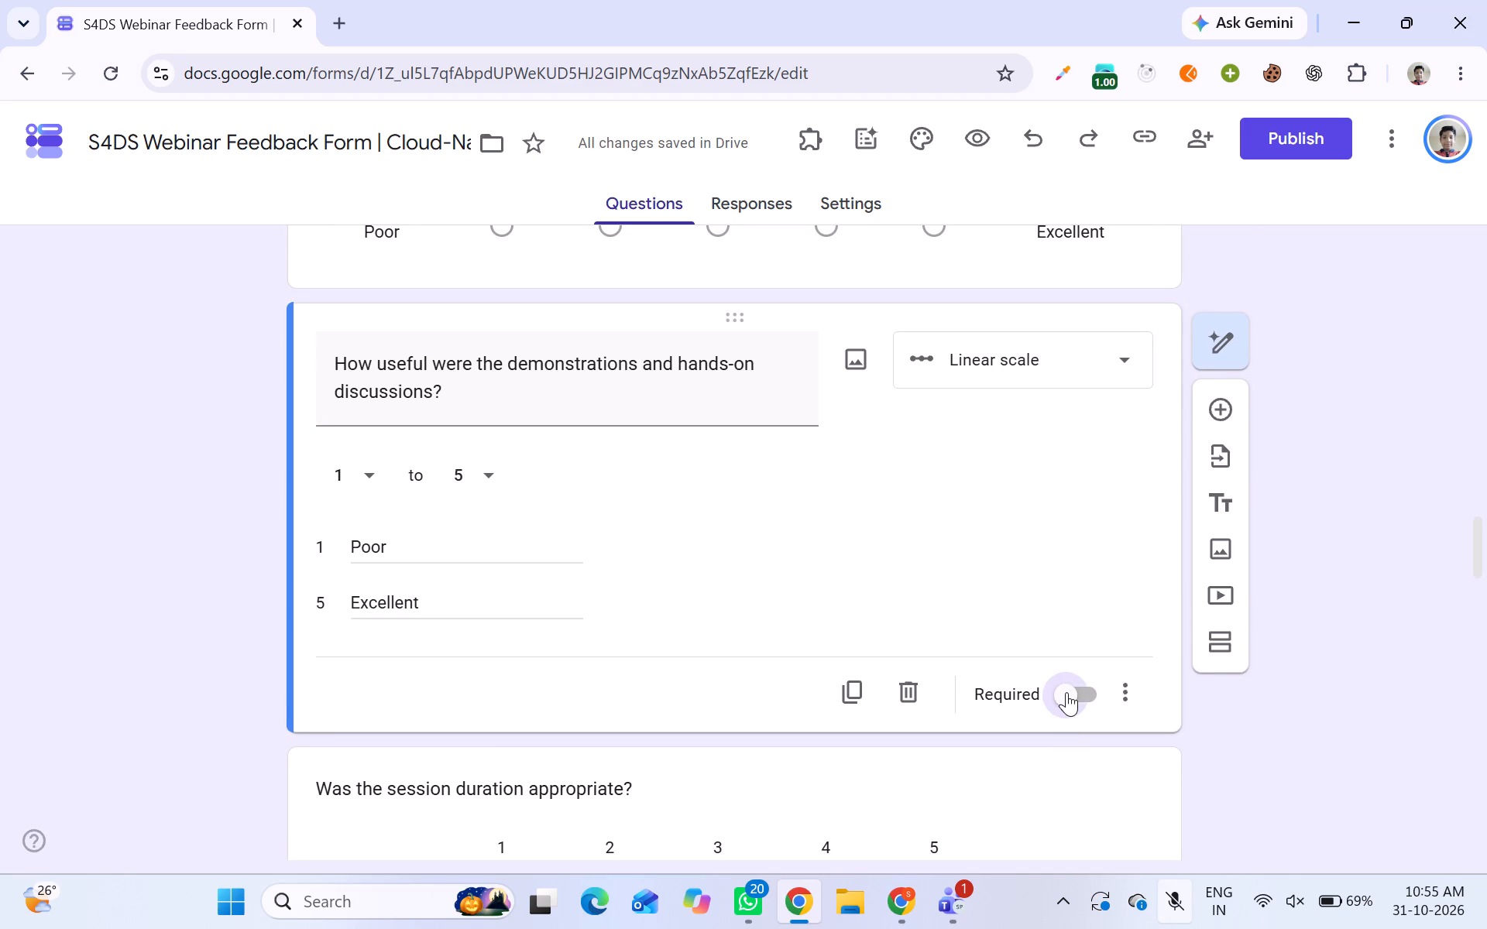
# Make the rating question "Was the session duration appropriate?" required.
pyautogui.scroll(-3, 1066, 692)
pyautogui.click(1053, 434)
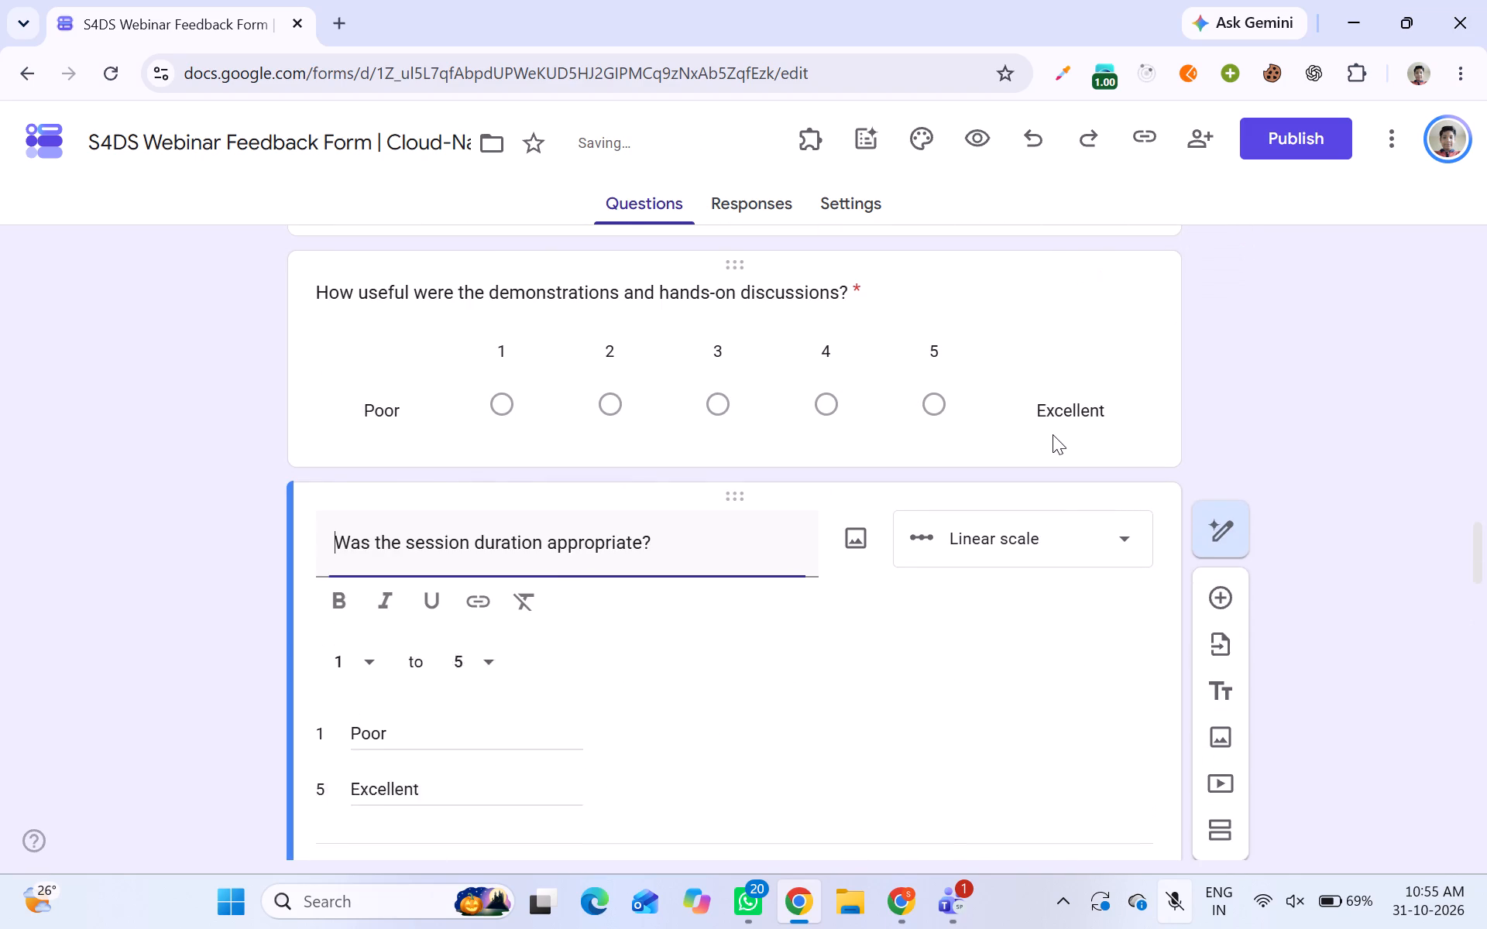
pyautogui.scroll(-1, 1061, 646)
pyautogui.click(1071, 704)
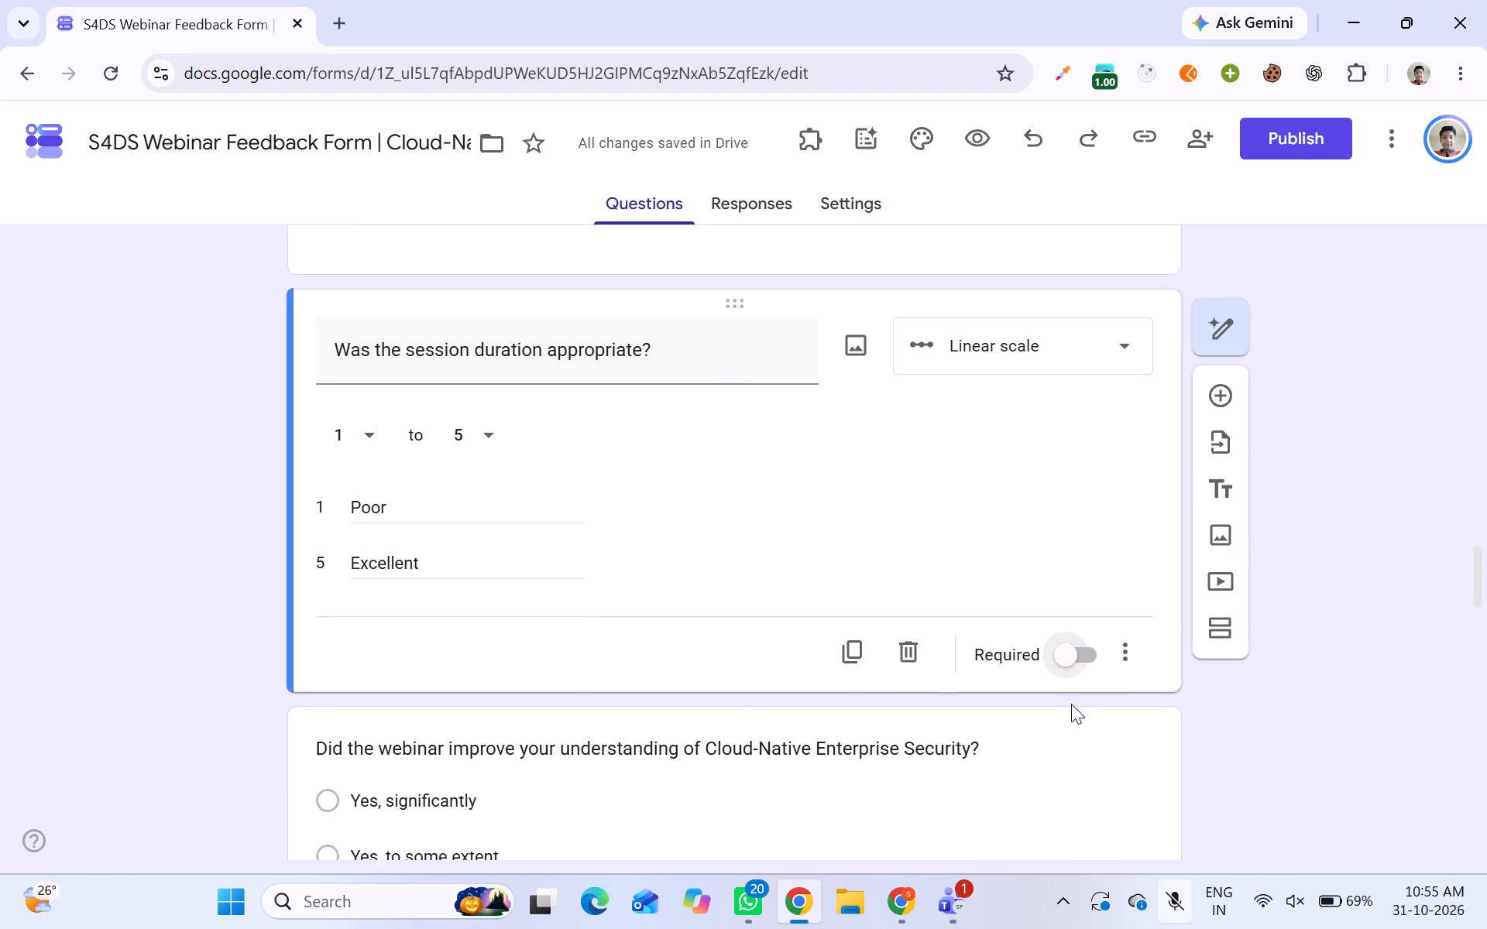
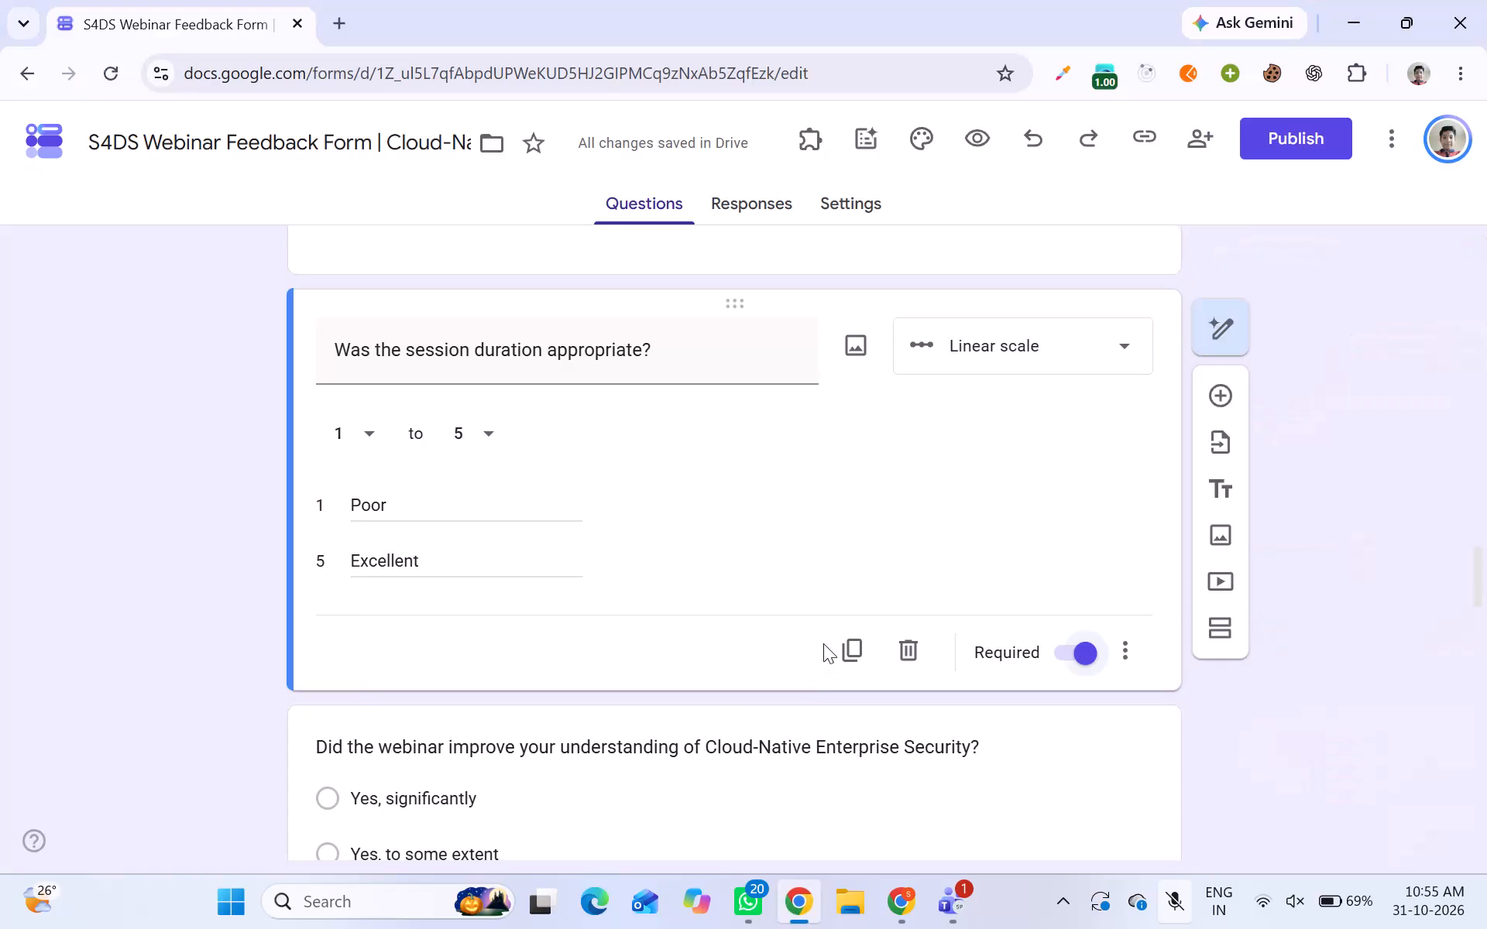
# Make the multiple-choice question "Did the webinar improve your understanding of Cloud-Native Enterprise Security?" required.
pyautogui.scroll(-1, 823, 643)
pyautogui.click(947, 639)
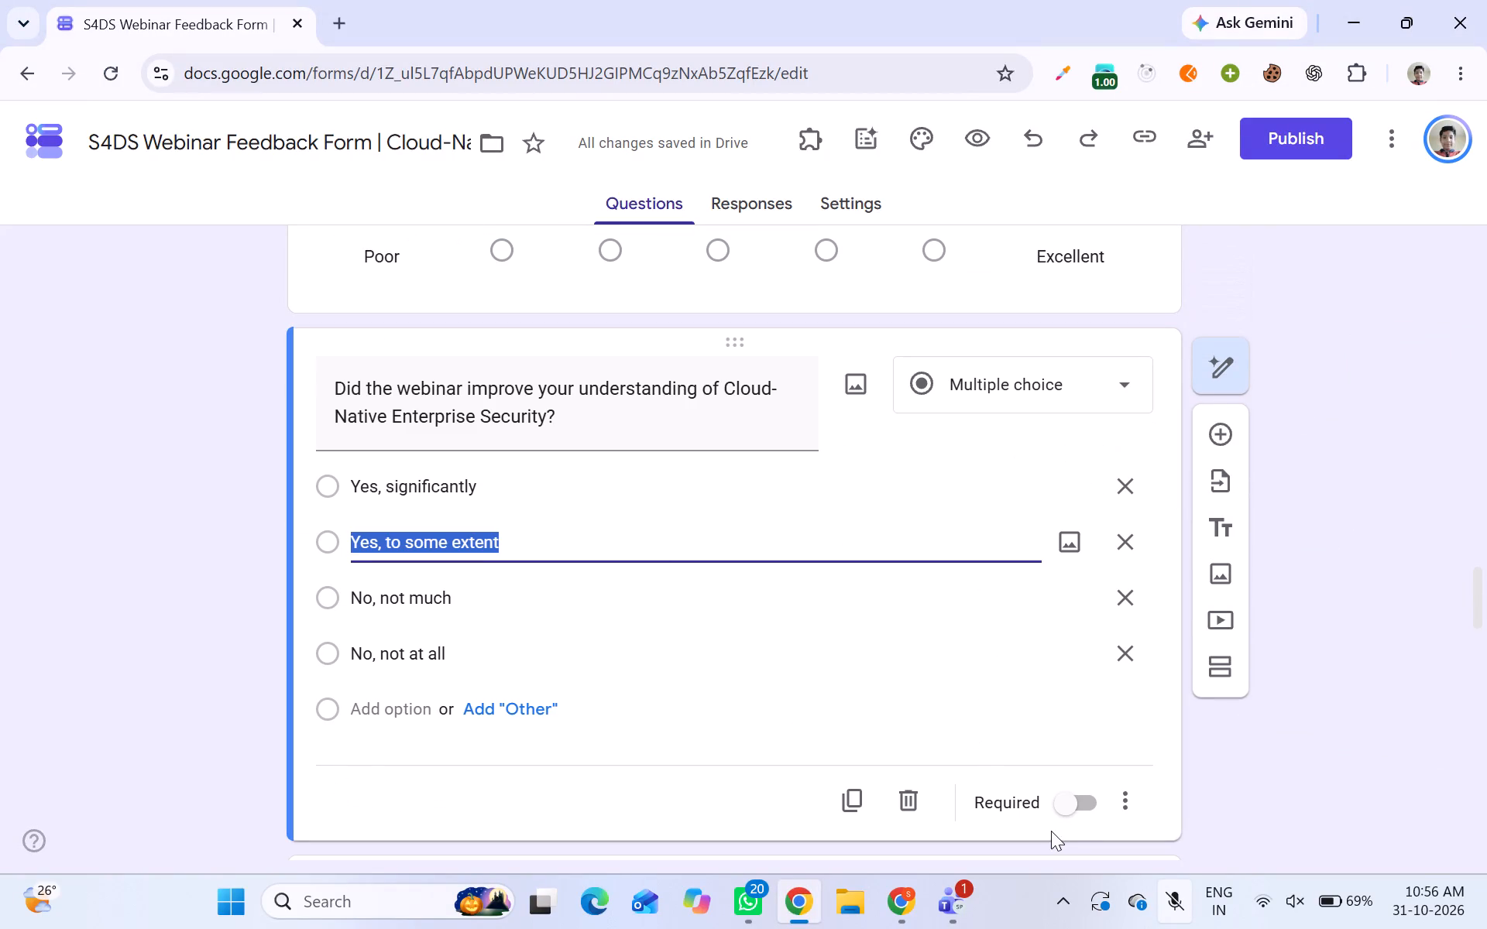
pyautogui.click(1073, 812)
# Make the checkbox question "Which topics did you find most useful?" required.
pyautogui.scroll(-3, 871, 713)
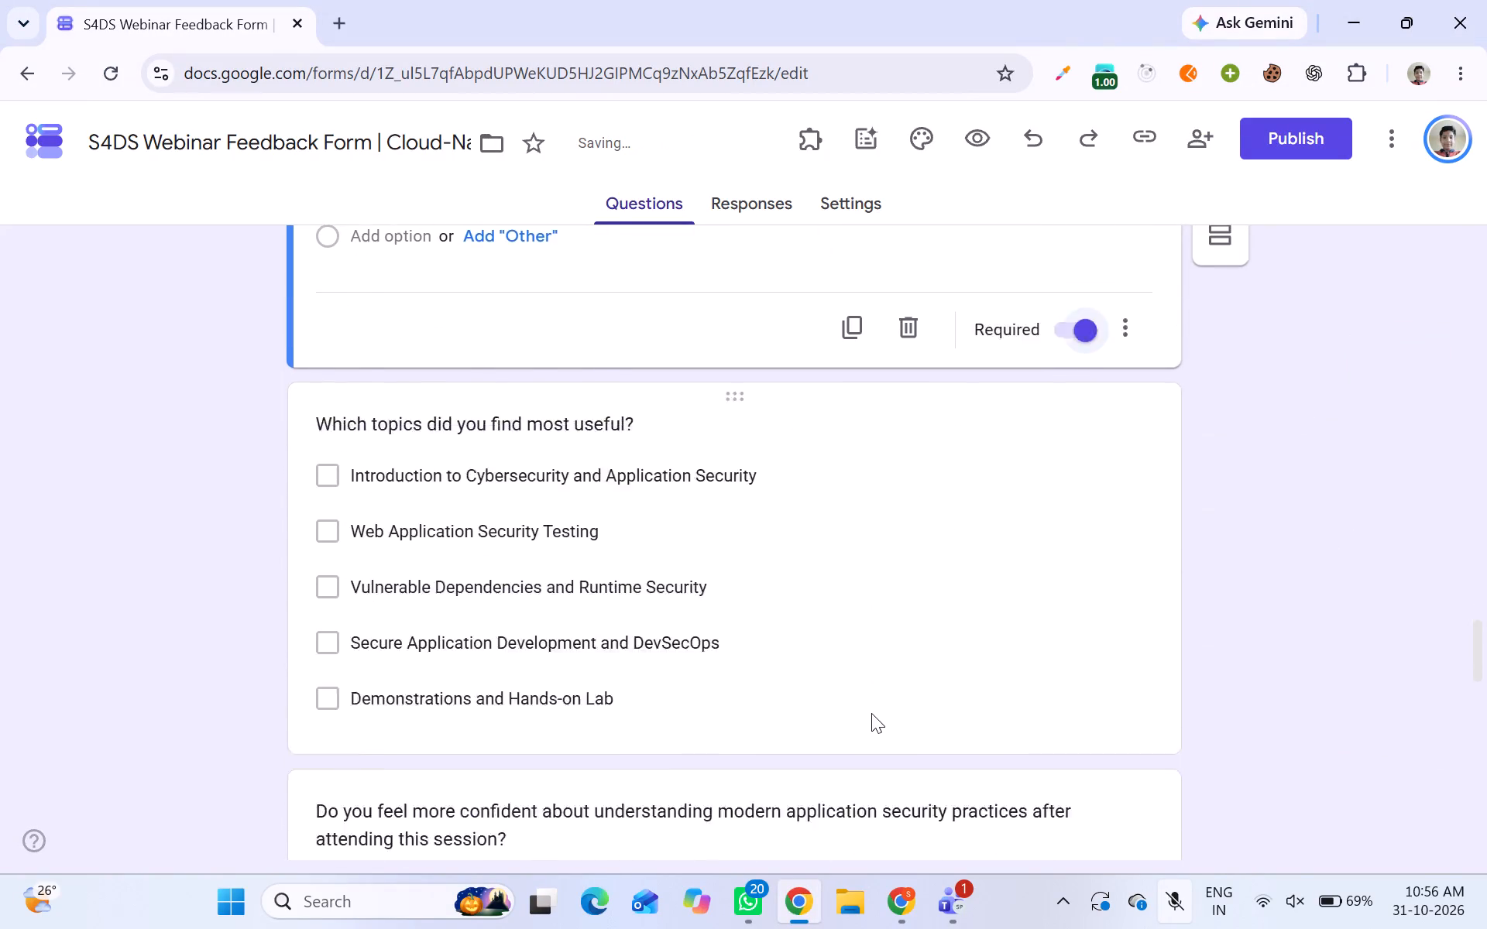
pyautogui.scroll(-1, 871, 713)
pyautogui.click(954, 555)
pyautogui.click(1064, 611)
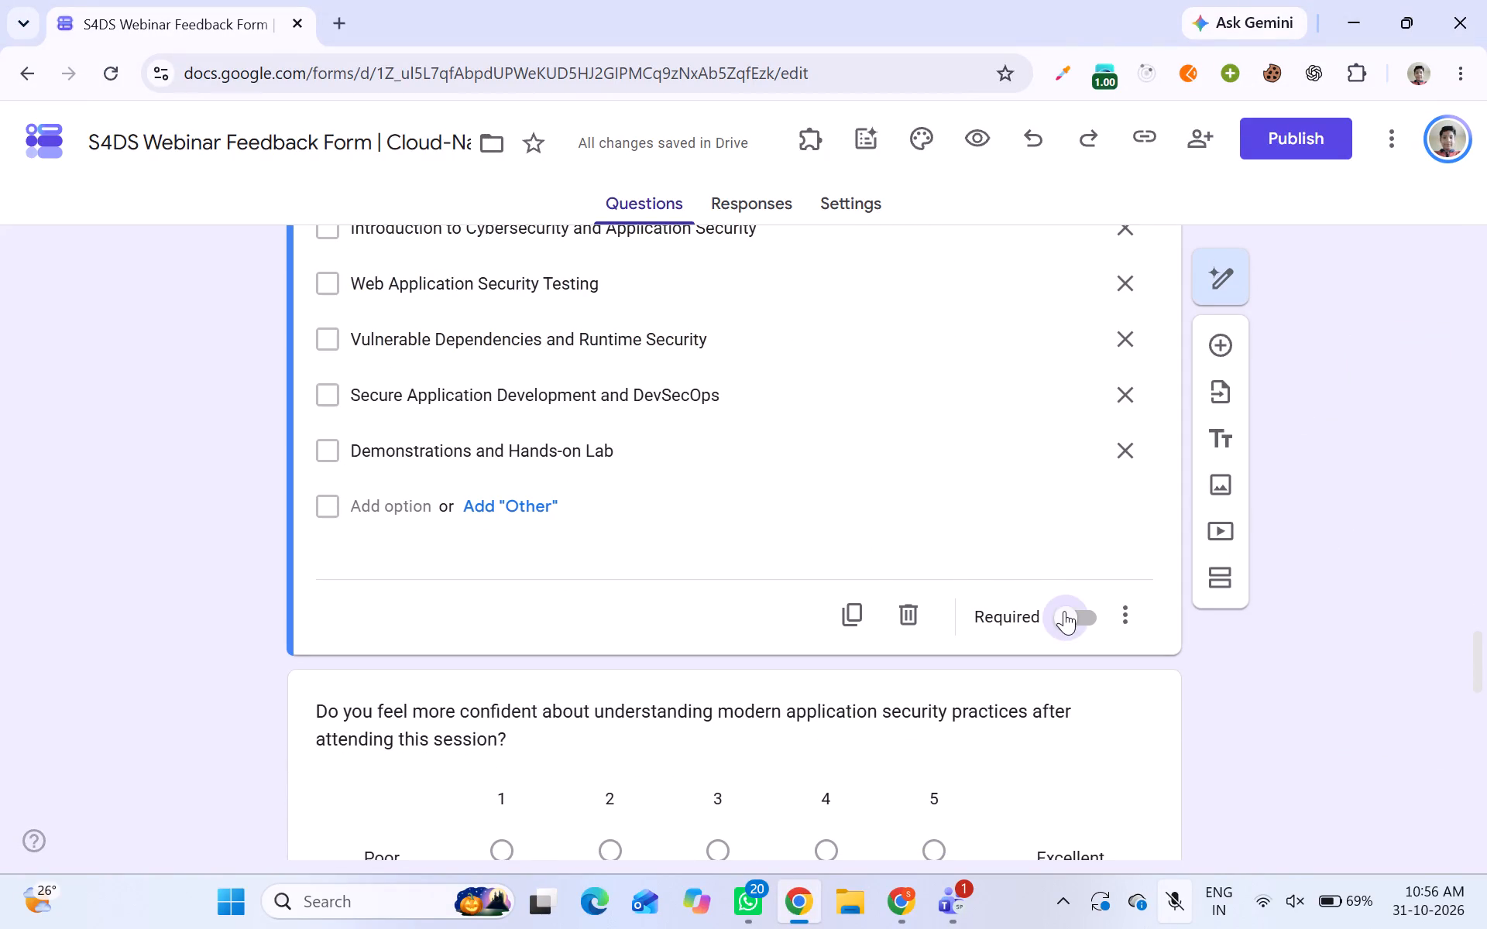
# Make the rating question on feeling more confident about modern application security practices after the session required.
pyautogui.scroll(-3, 878, 578)
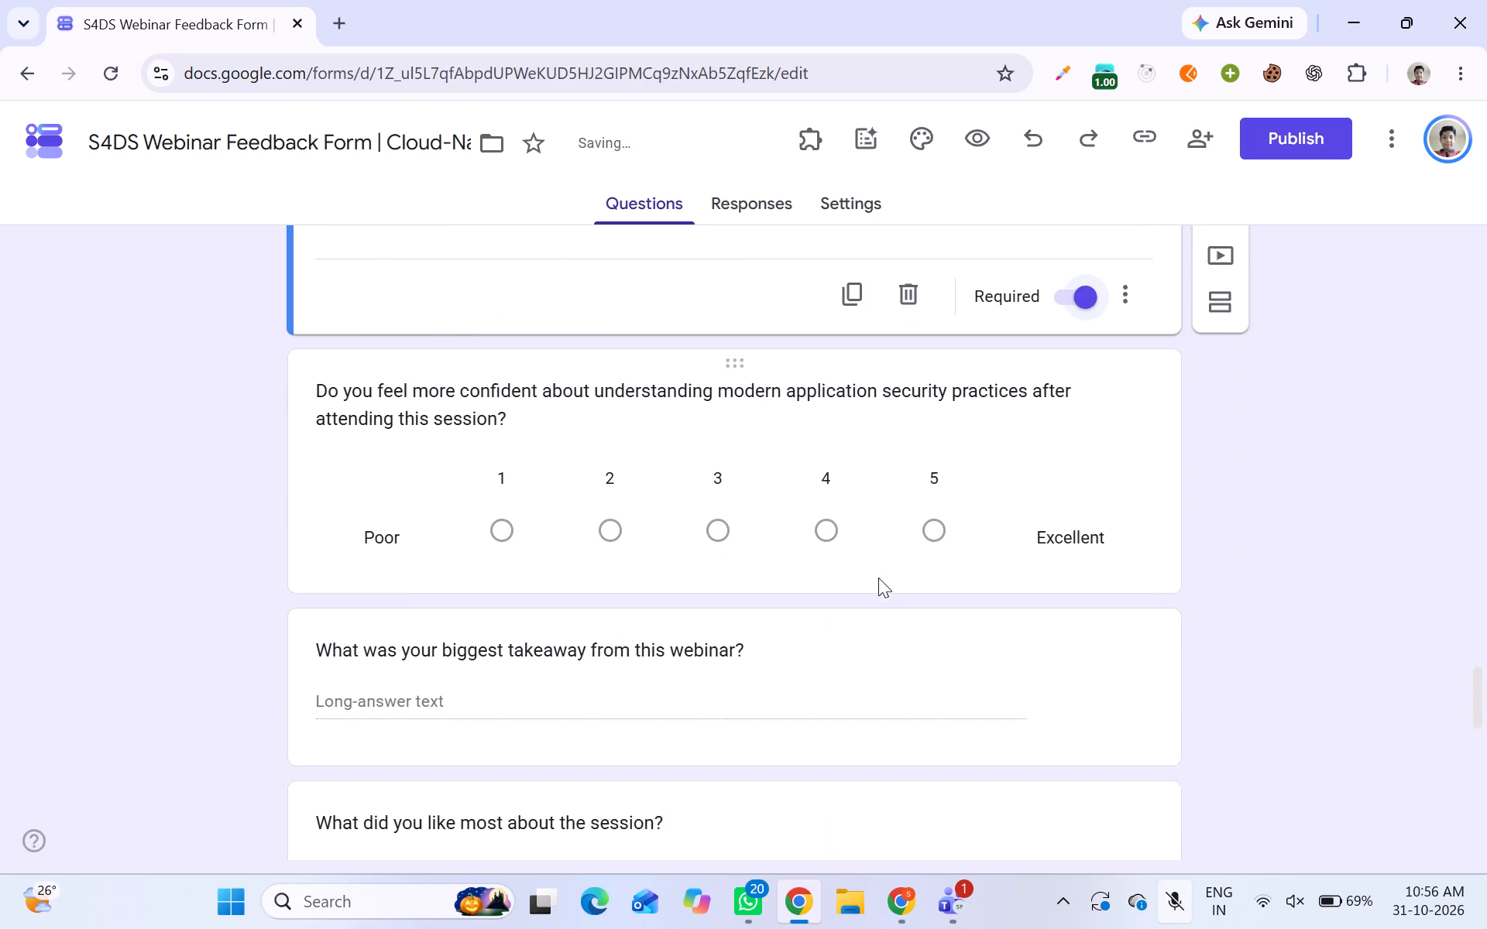
pyautogui.click(995, 436)
pyautogui.scroll(-4, 1043, 543)
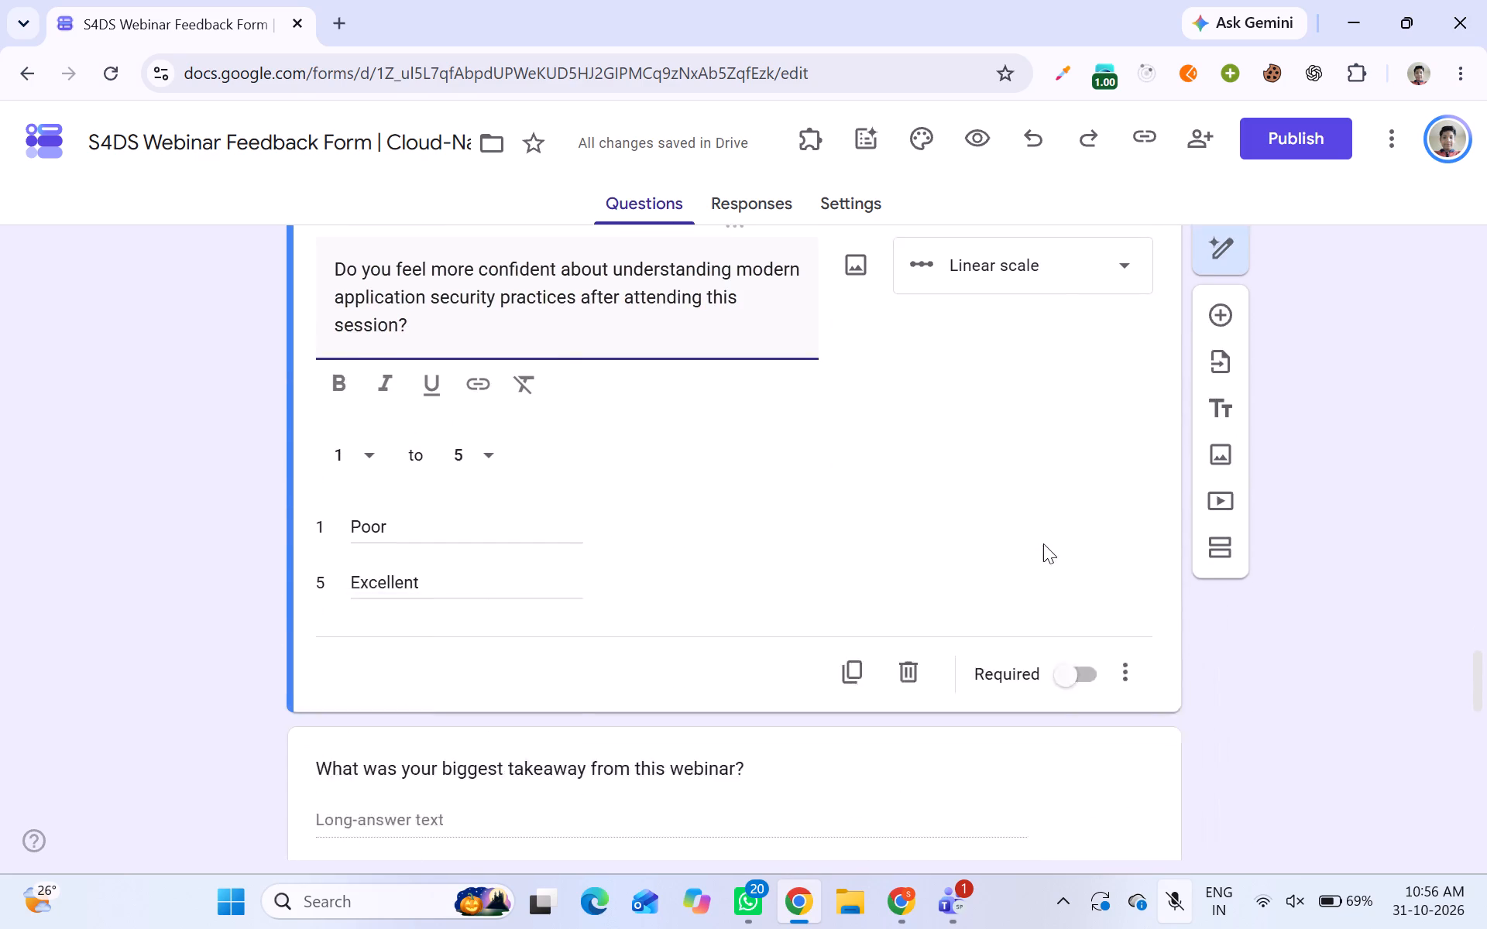
pyautogui.click(1078, 474)
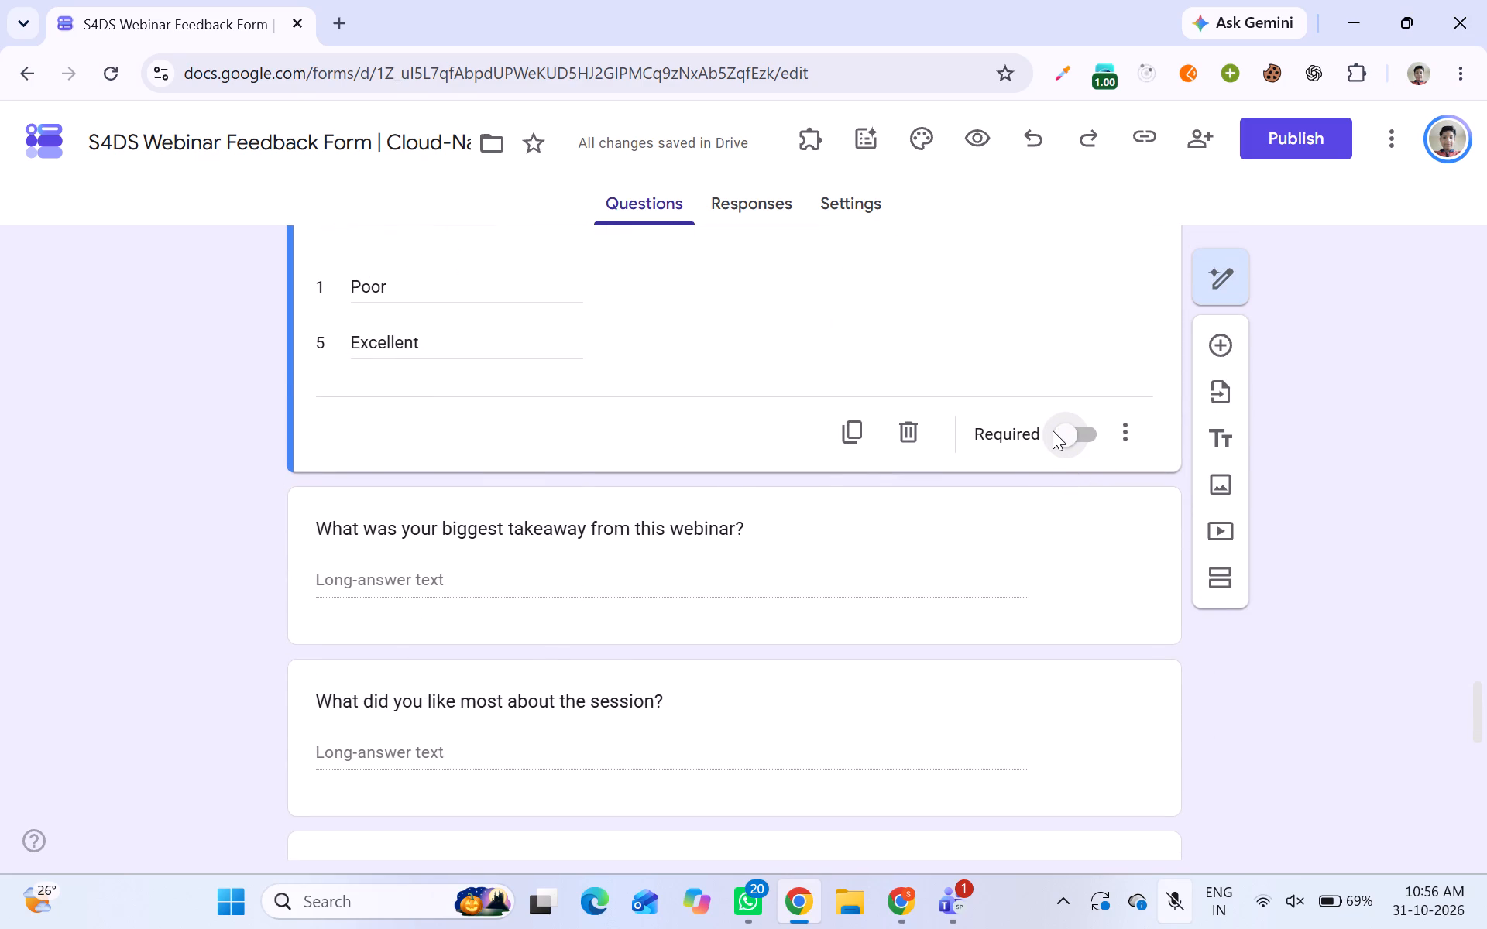
pyautogui.click(1075, 437)
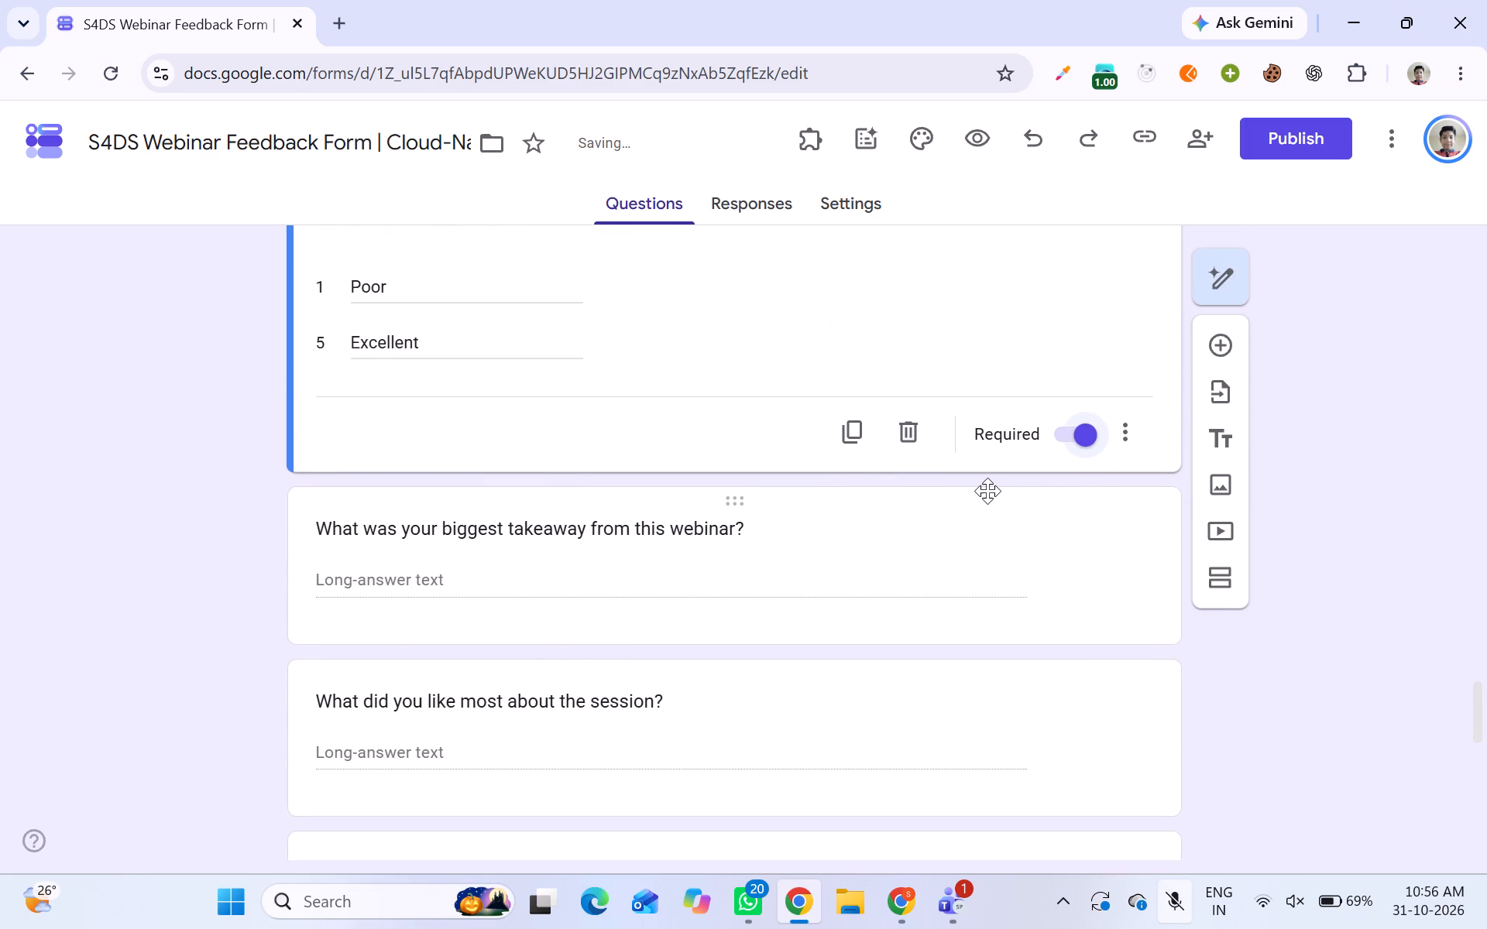
# Make the paragraph question "What was your biggest takeaway from this webinar?" required.
pyautogui.click(1051, 558)
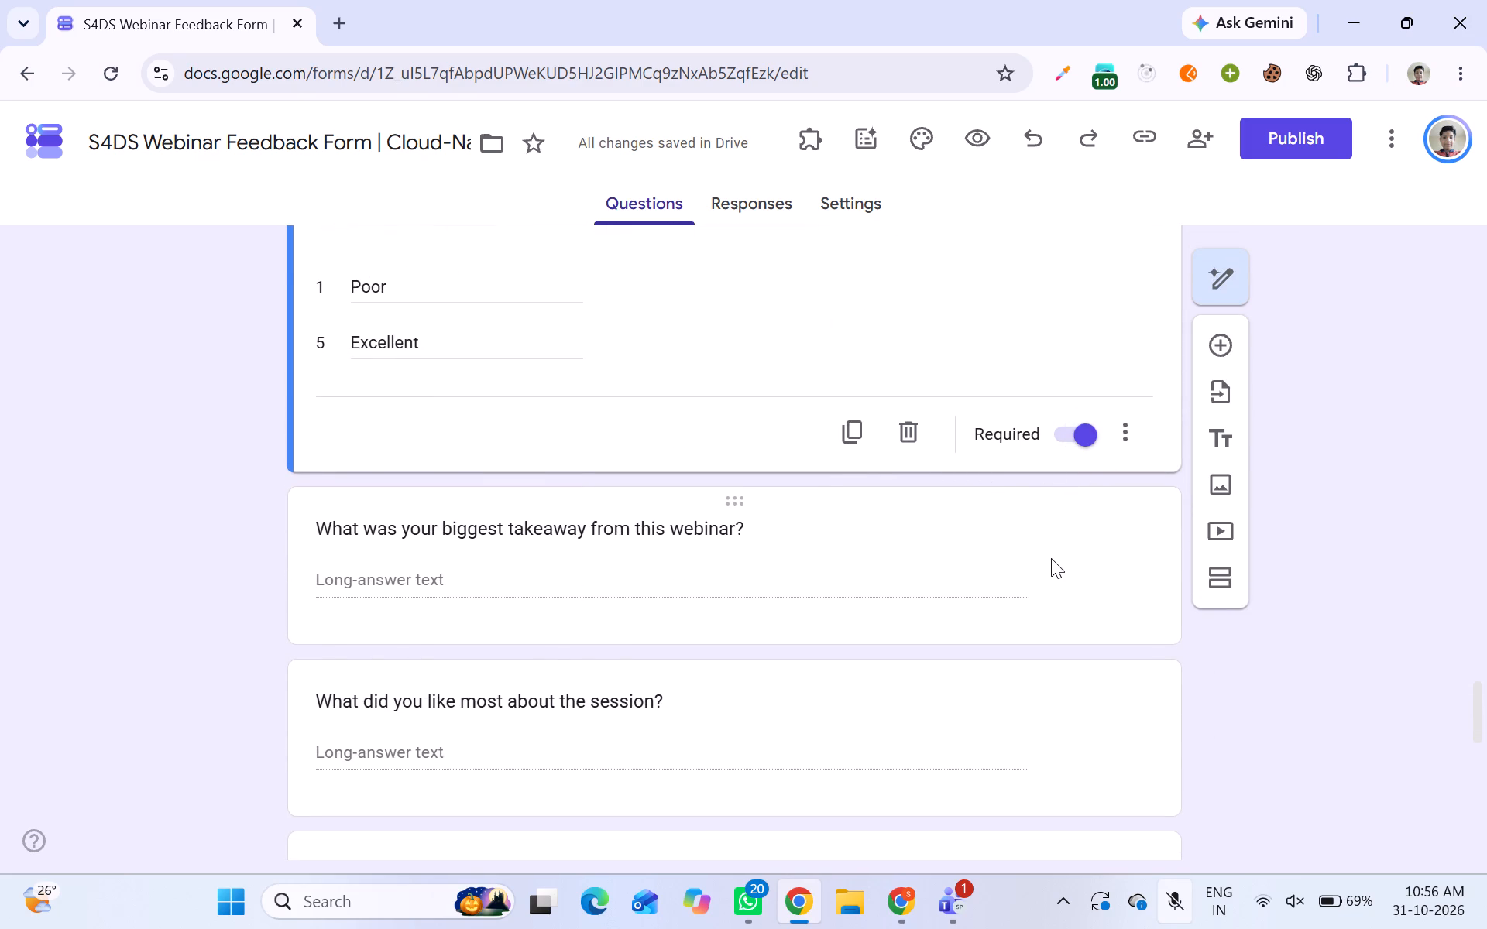
pyautogui.click(1078, 549)
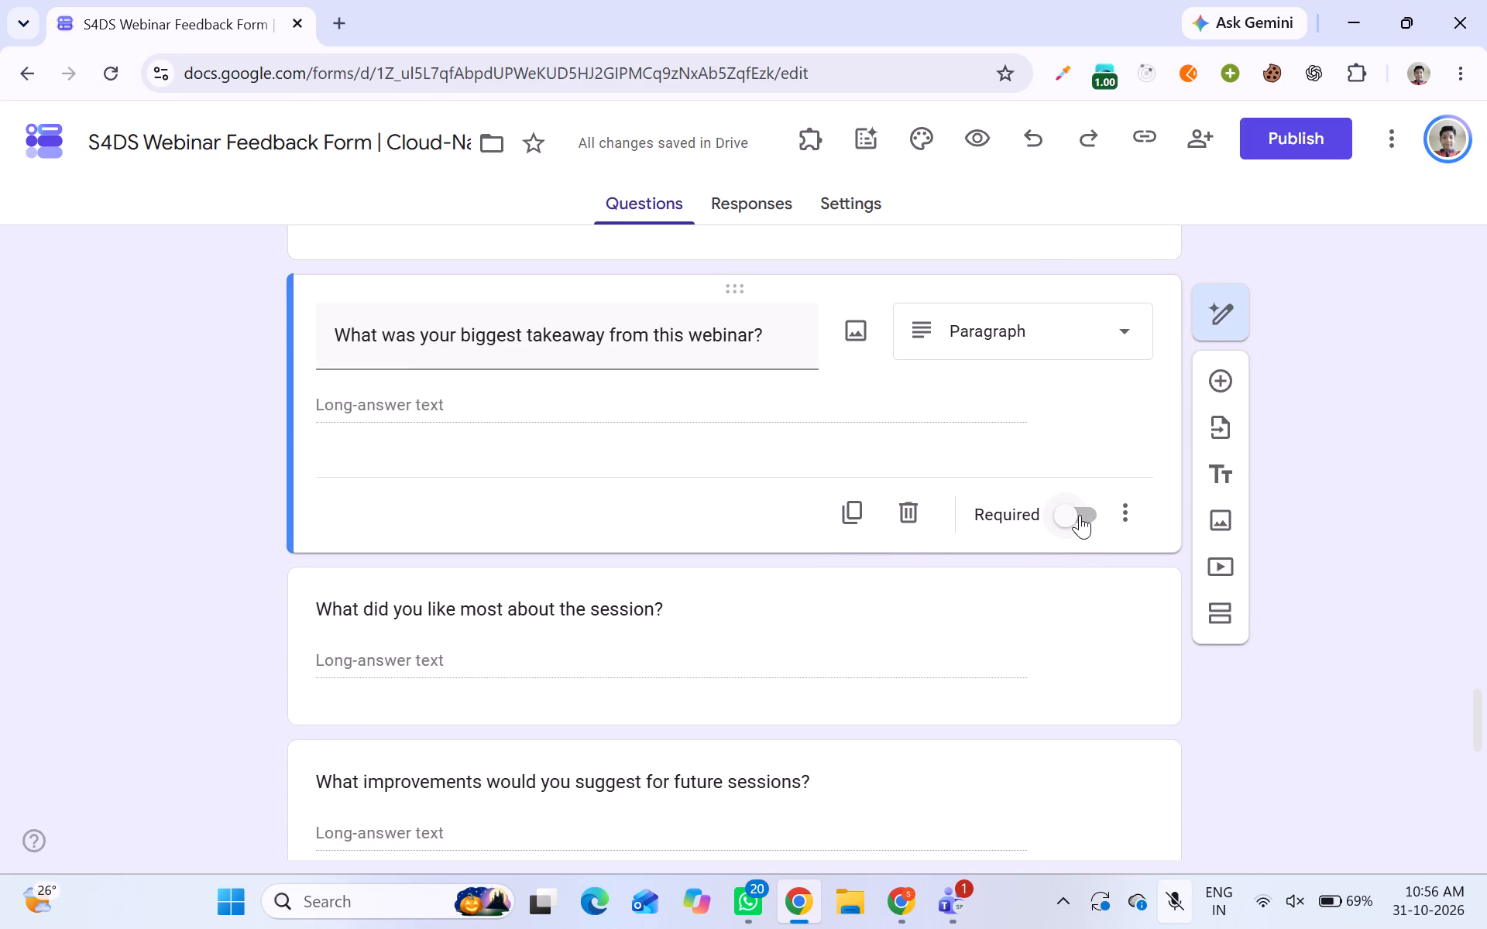
pyautogui.click(1080, 515)
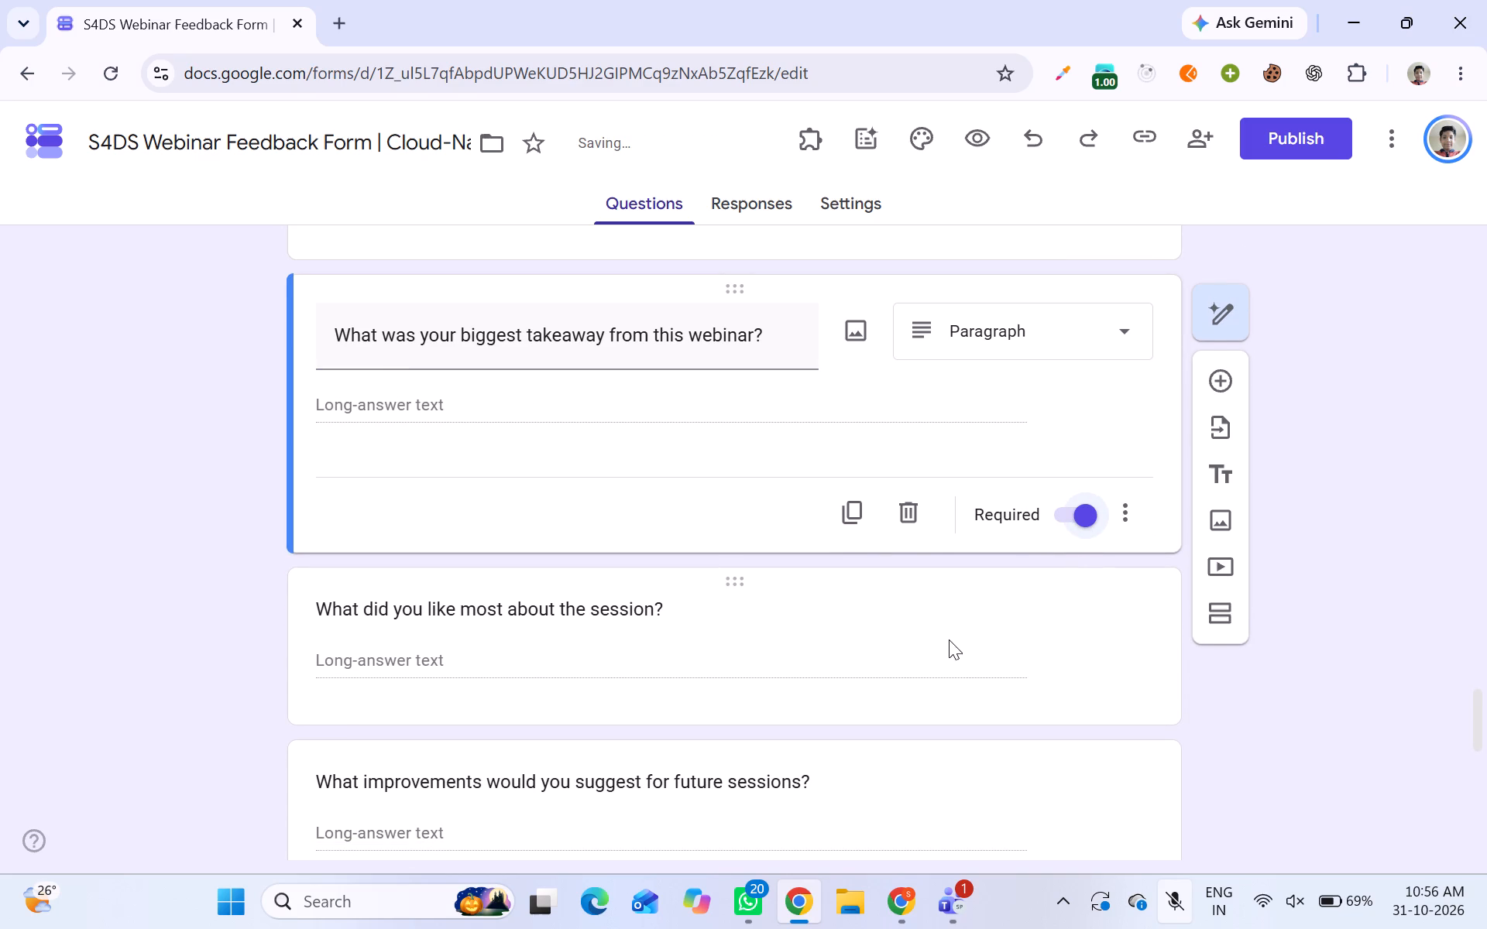
# Make the paragraph question "What did you like most about the session?" required.
pyautogui.click(1016, 646)
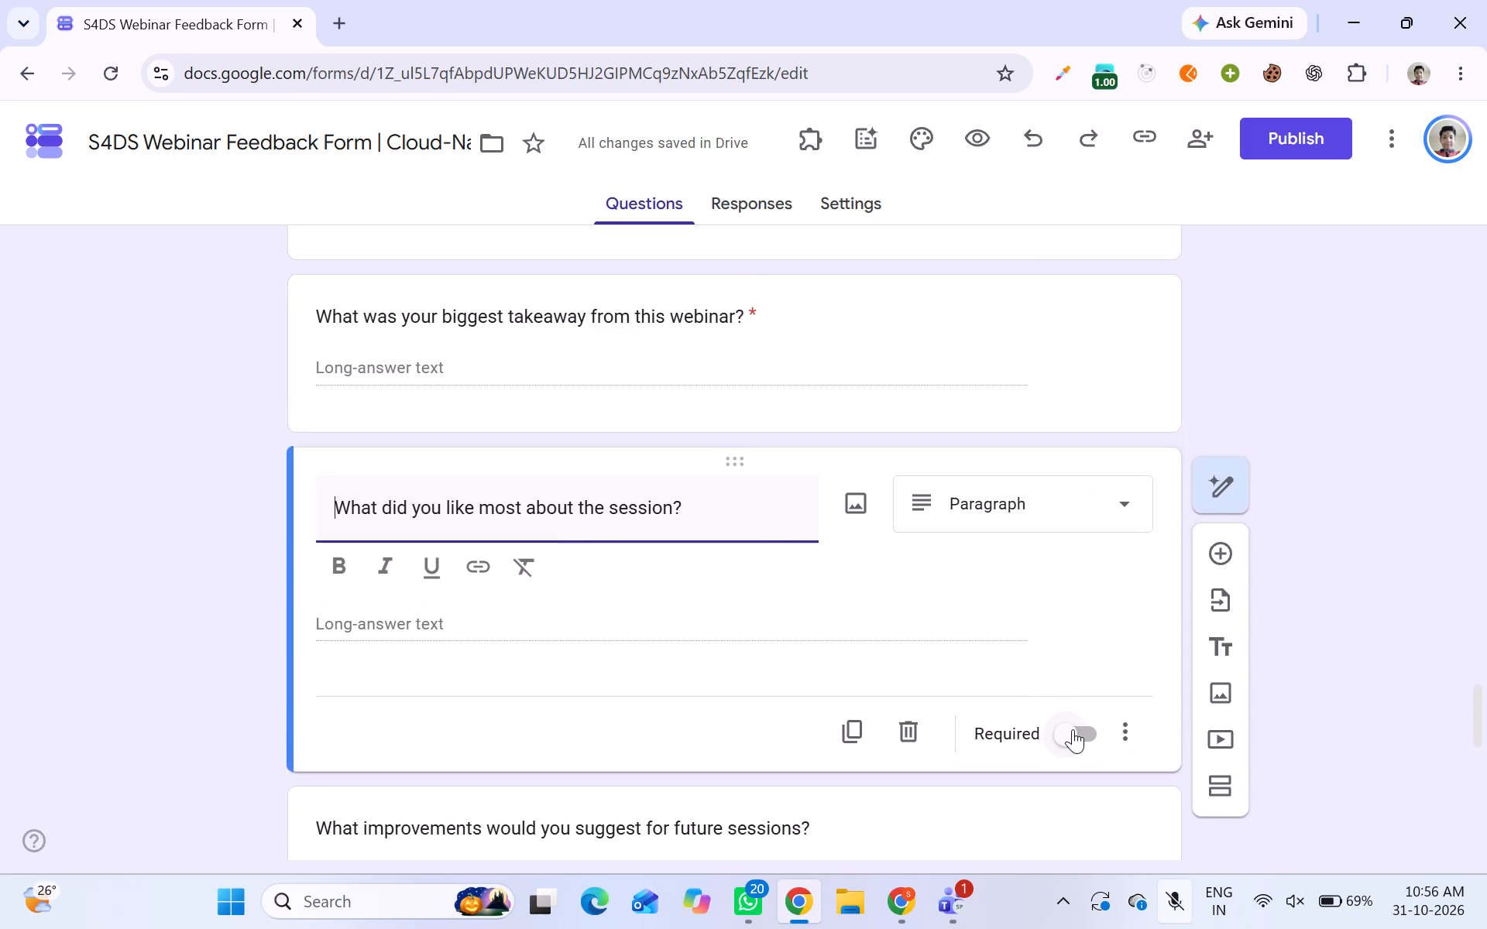
pyautogui.click(1073, 729)
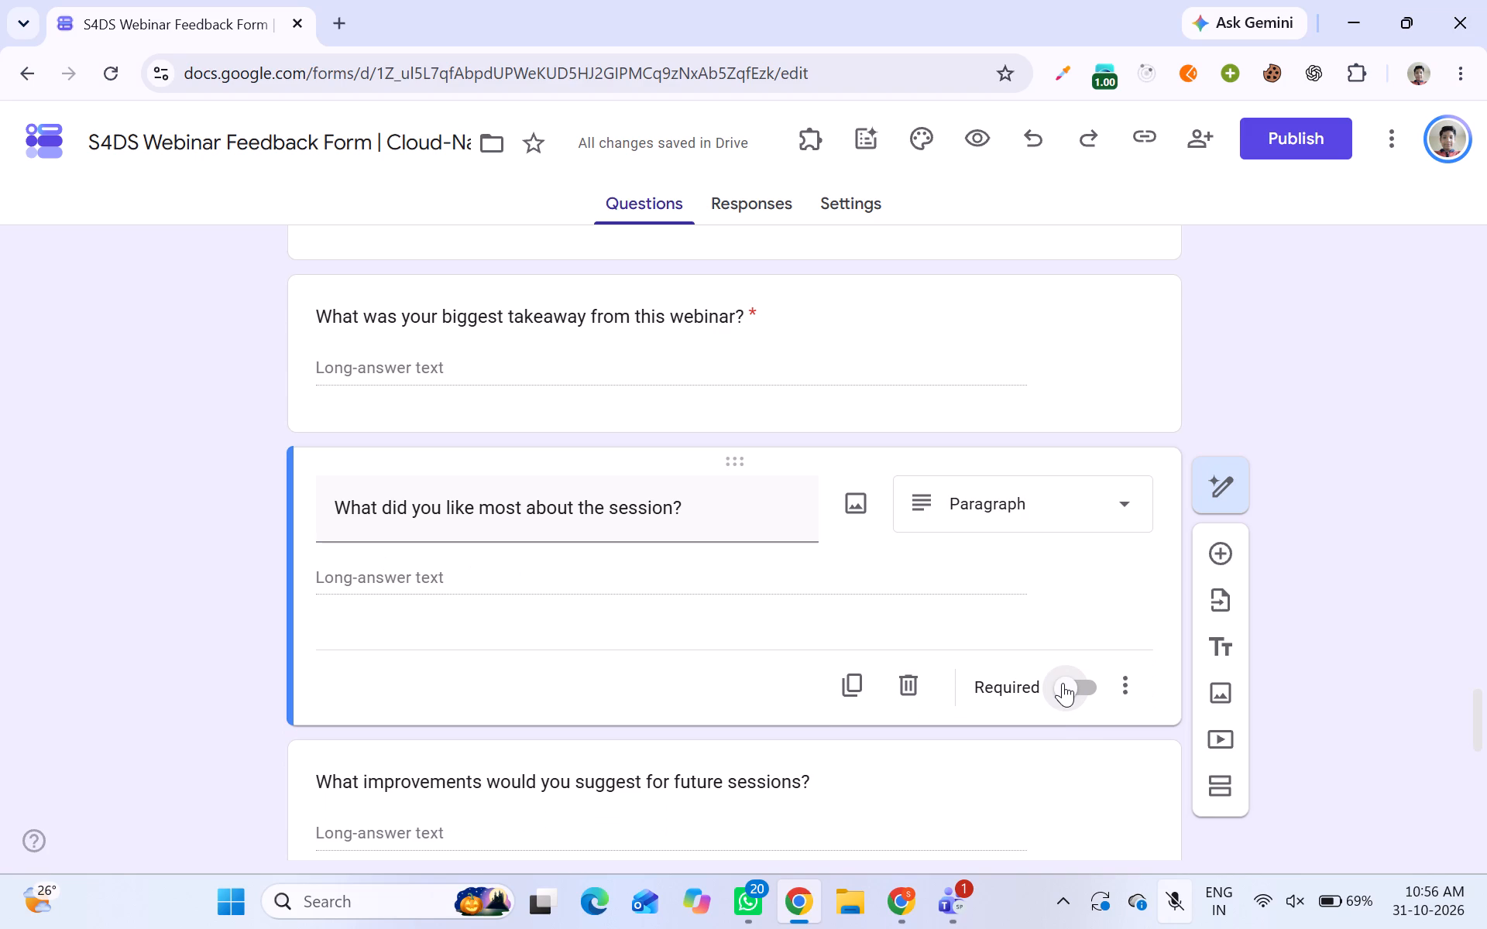
pyautogui.click(1063, 683)
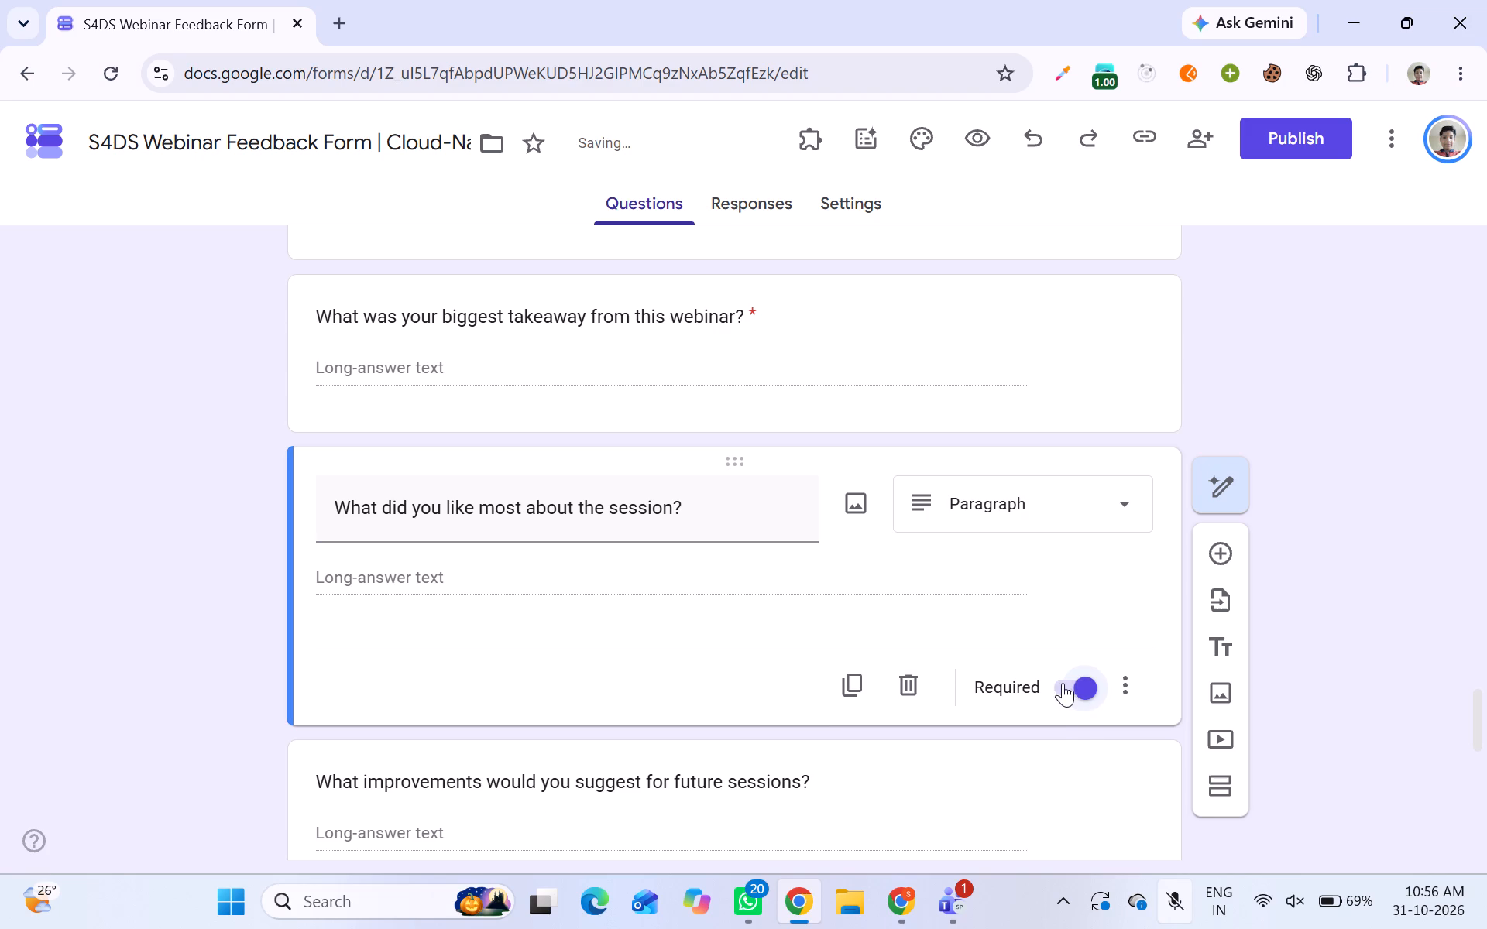
# Make the paragraph question "What improvements would you suggest for future sessions?" required and recheck the question before it.
pyautogui.scroll(-2, 903, 605)
pyautogui.click(987, 570)
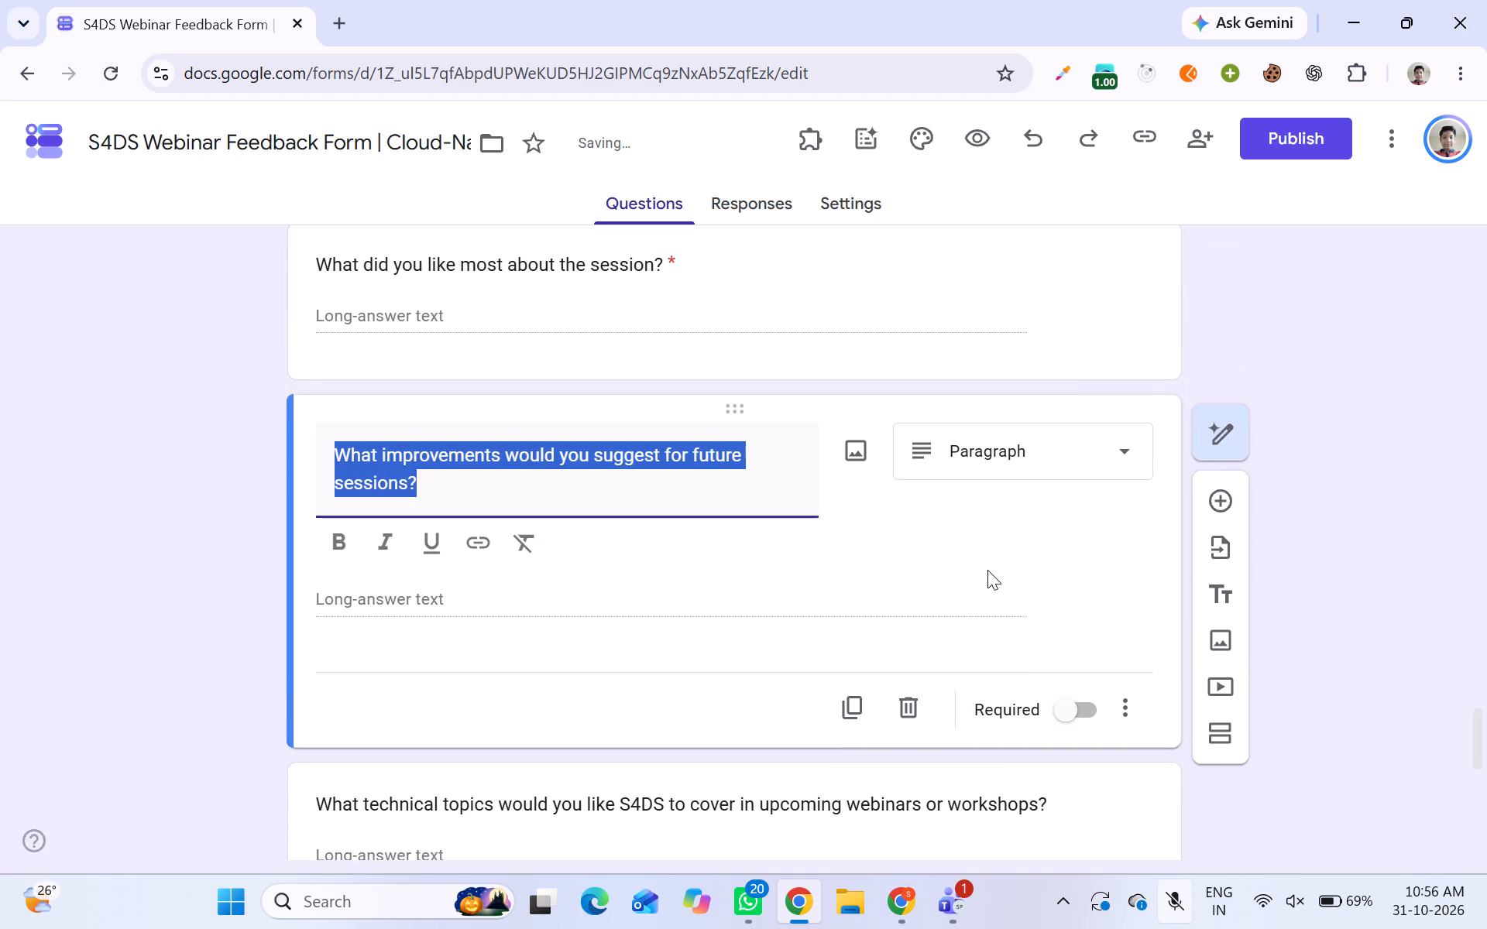
pyautogui.click(1066, 709)
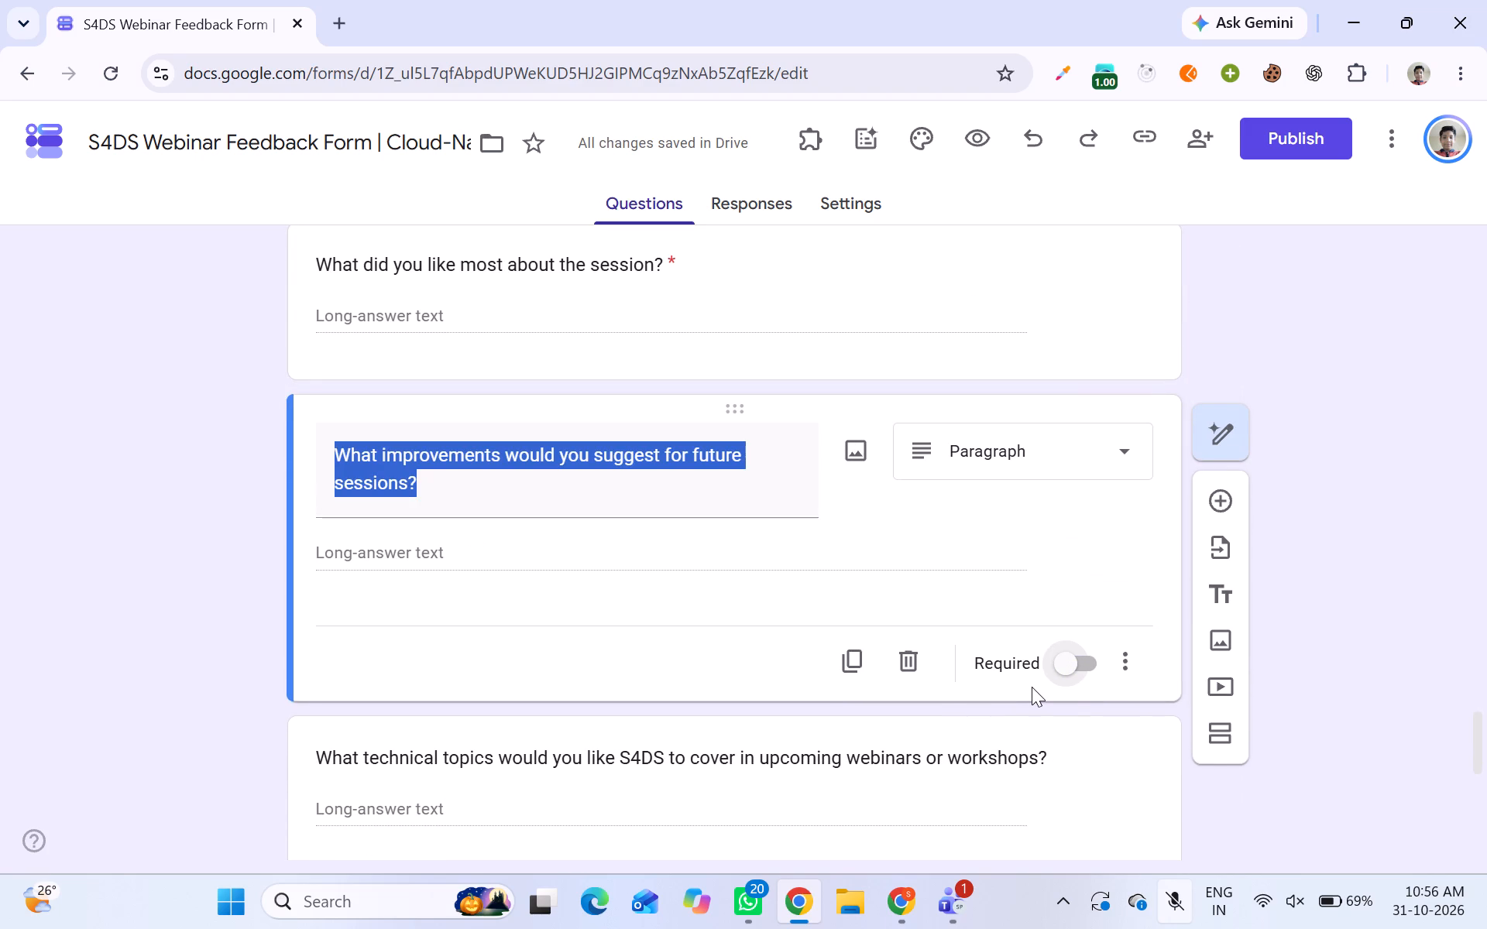
pyautogui.click(1069, 666)
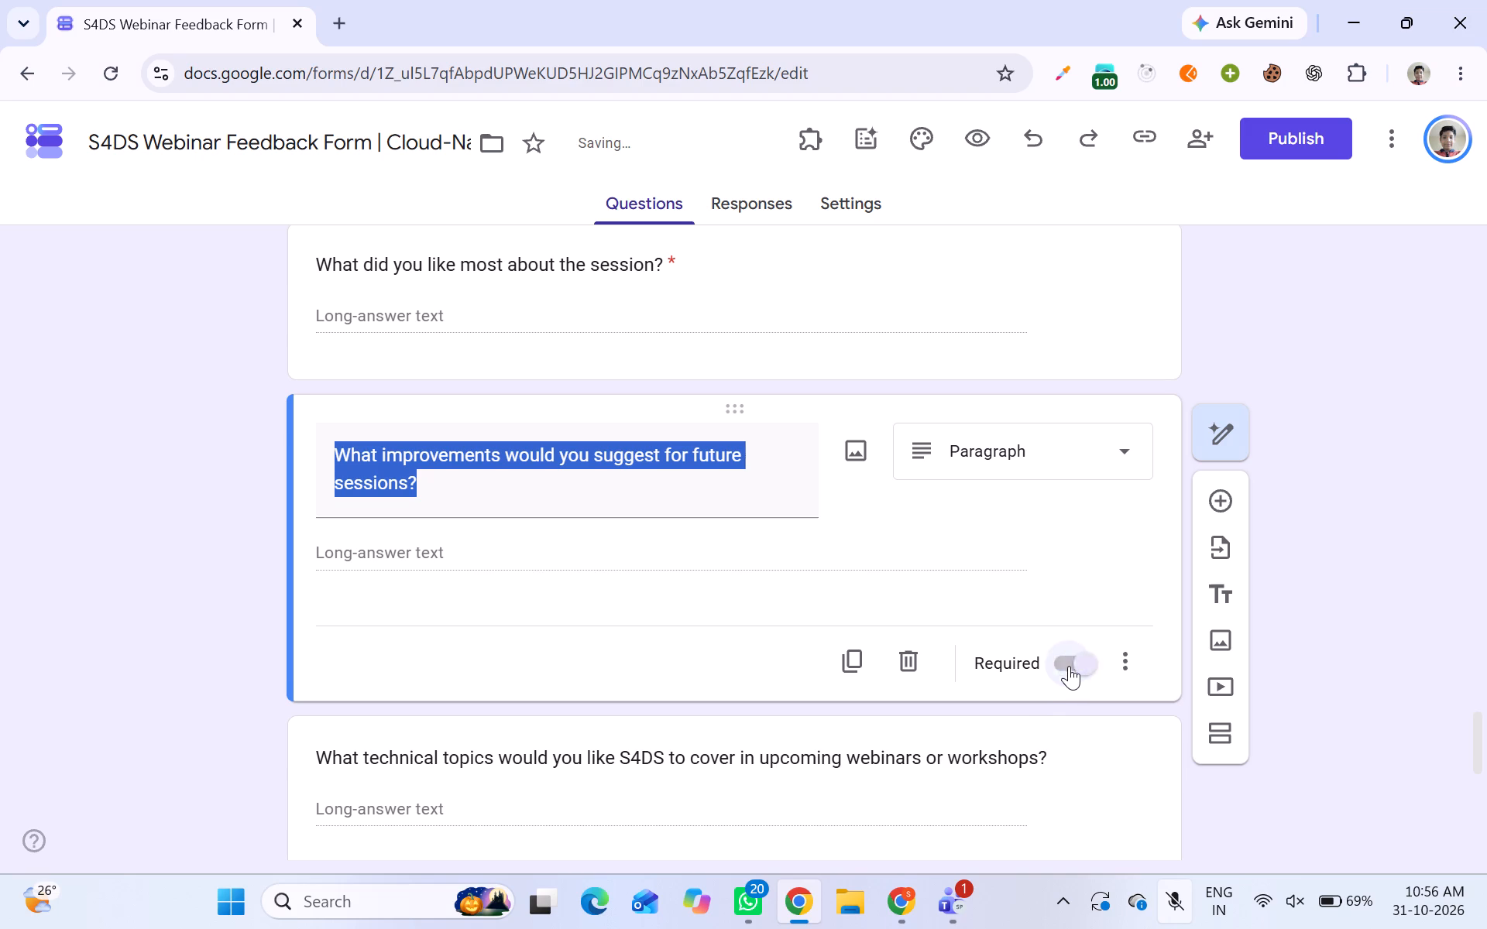
pyautogui.scroll(1, 1025, 538)
pyautogui.click(1025, 471)
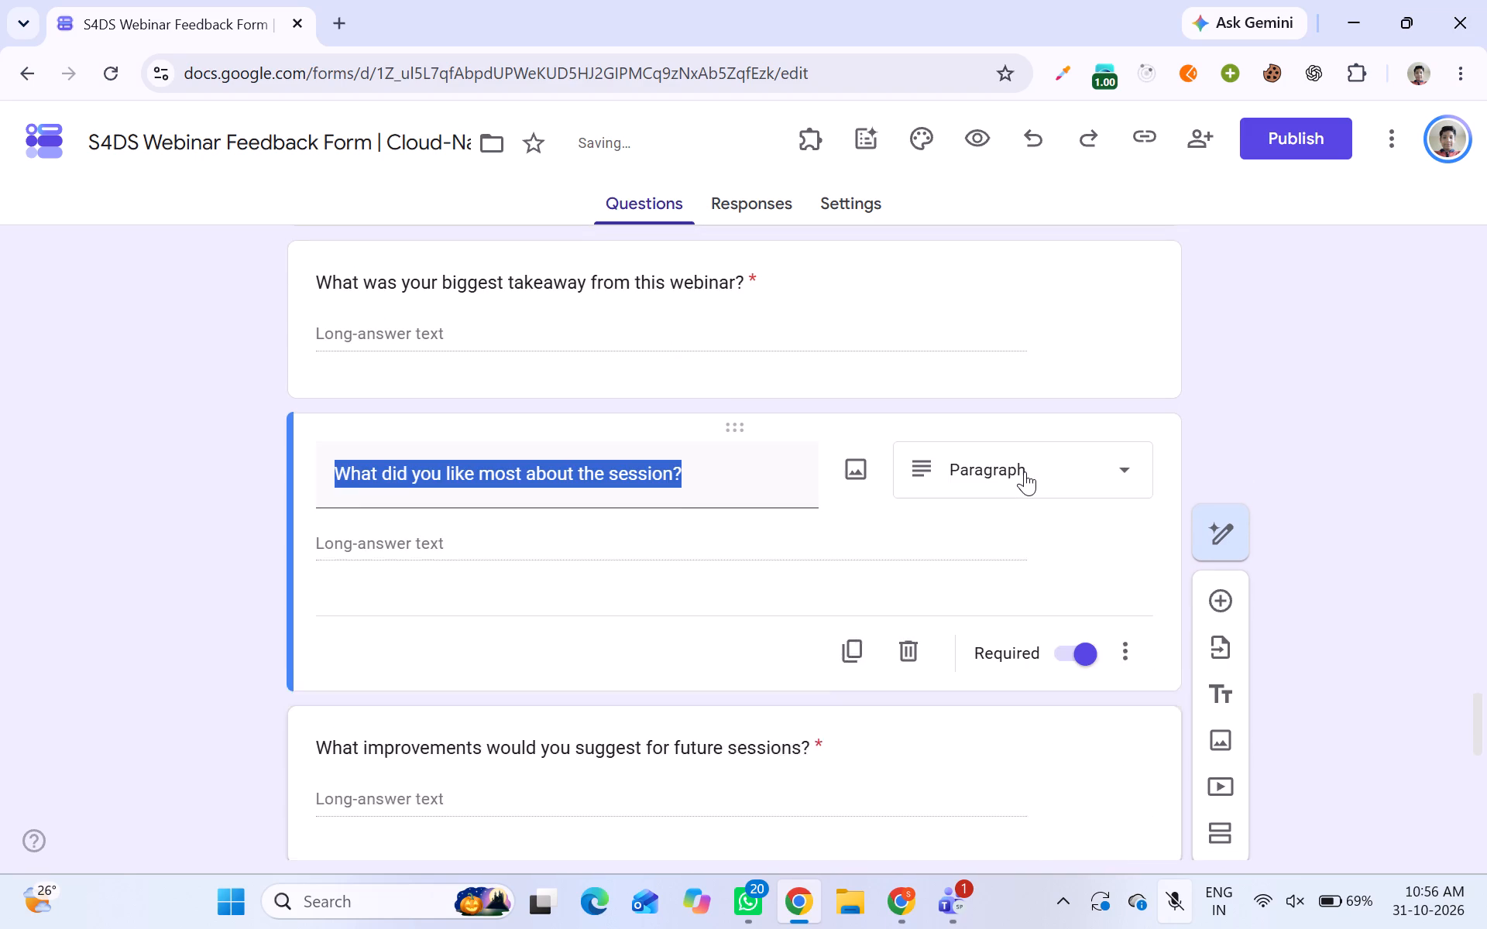
# Make the paragraph question on technical topics S4DS should cover in upcoming webinars or workshops required.
pyautogui.scroll(-3, 1025, 471)
pyautogui.click(1025, 447)
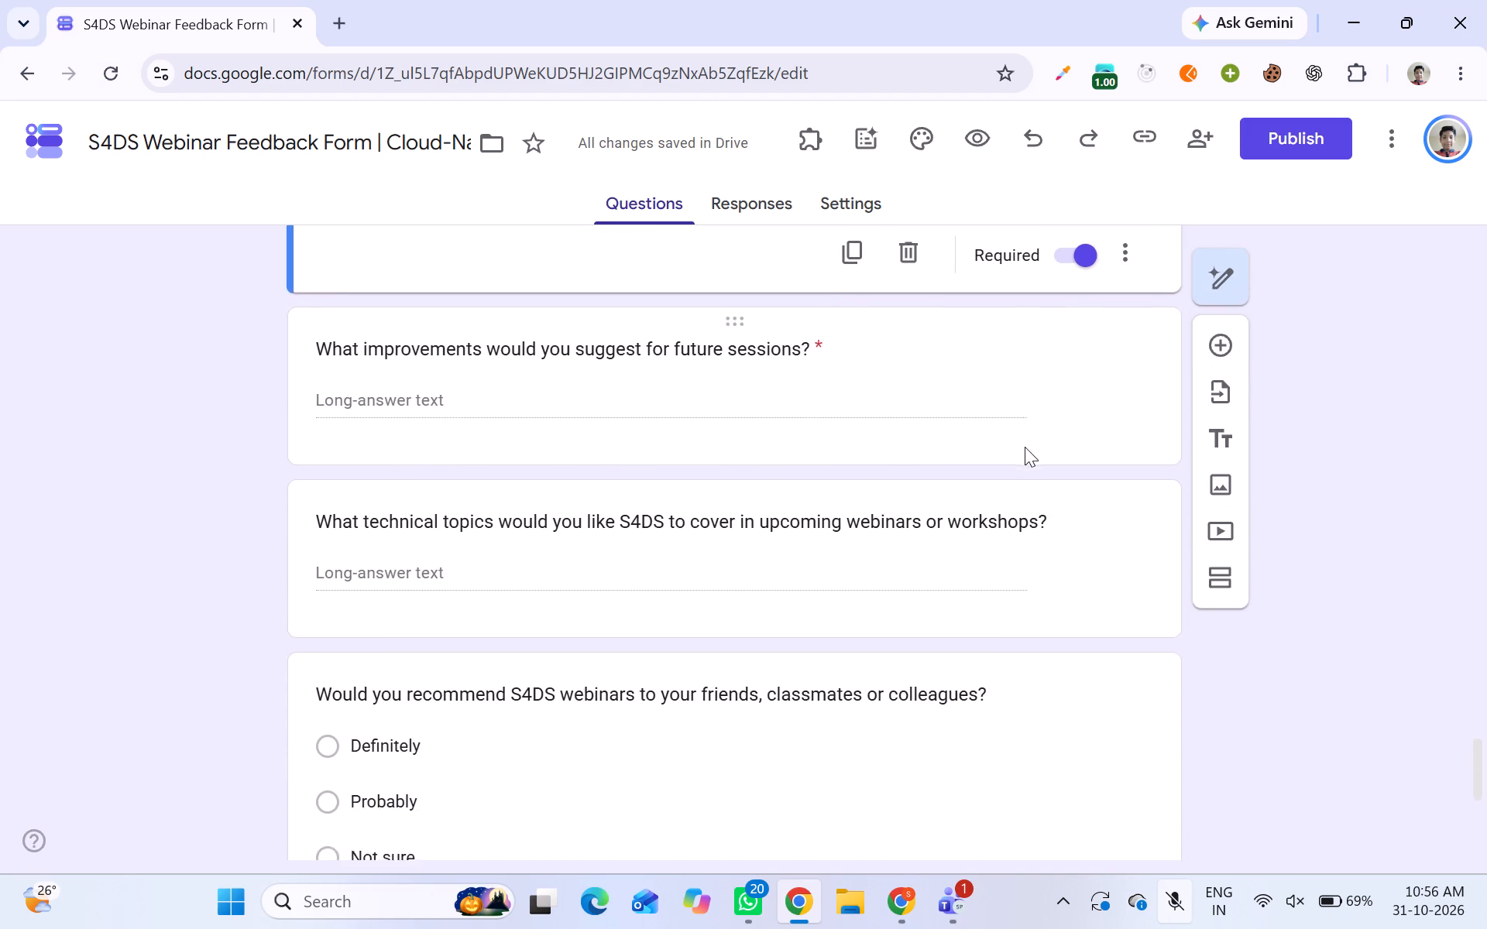
pyautogui.click(1006, 598)
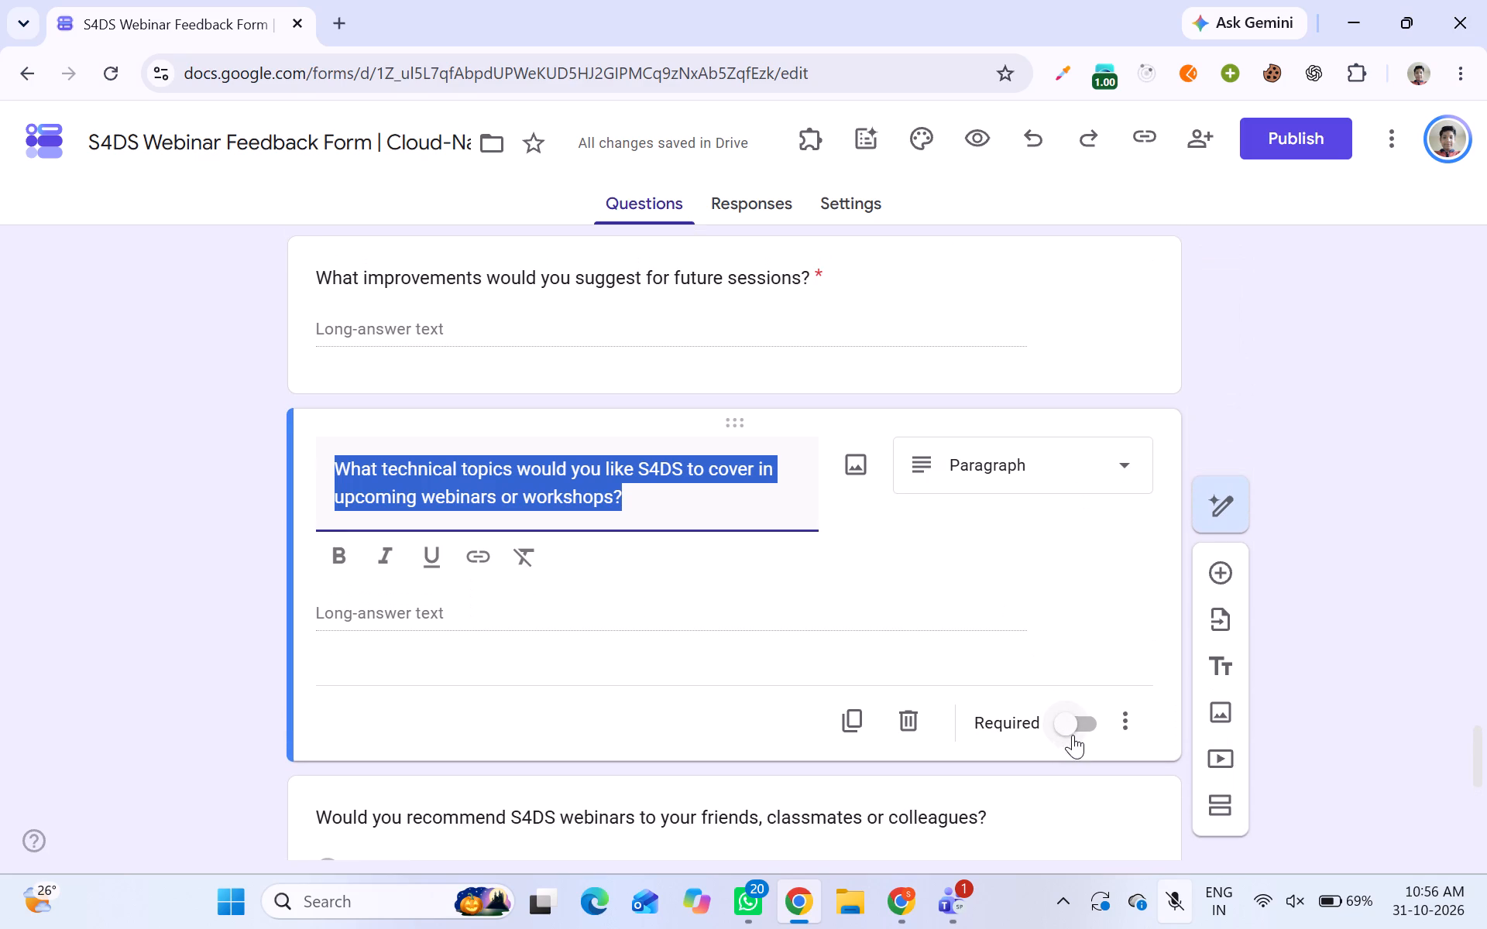
pyautogui.click(1073, 735)
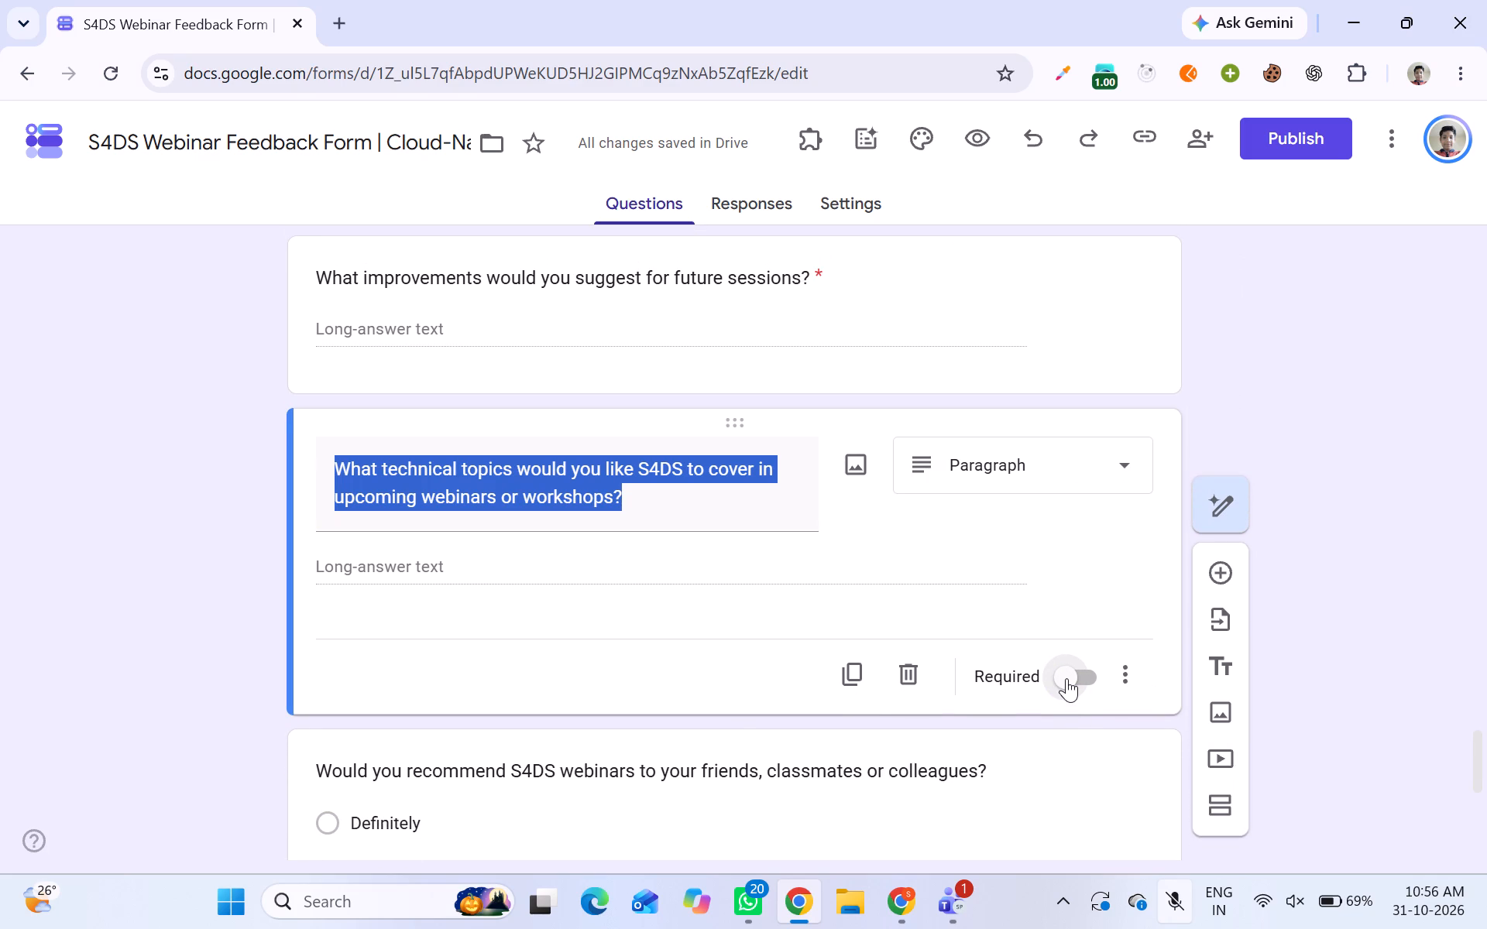
pyautogui.click(1066, 678)
# Make the multiple-choice question "Would you recommend S4DS webinars to your friends, classmates or colleagues?" required.
pyautogui.scroll(-2, 974, 727)
pyautogui.click(1012, 605)
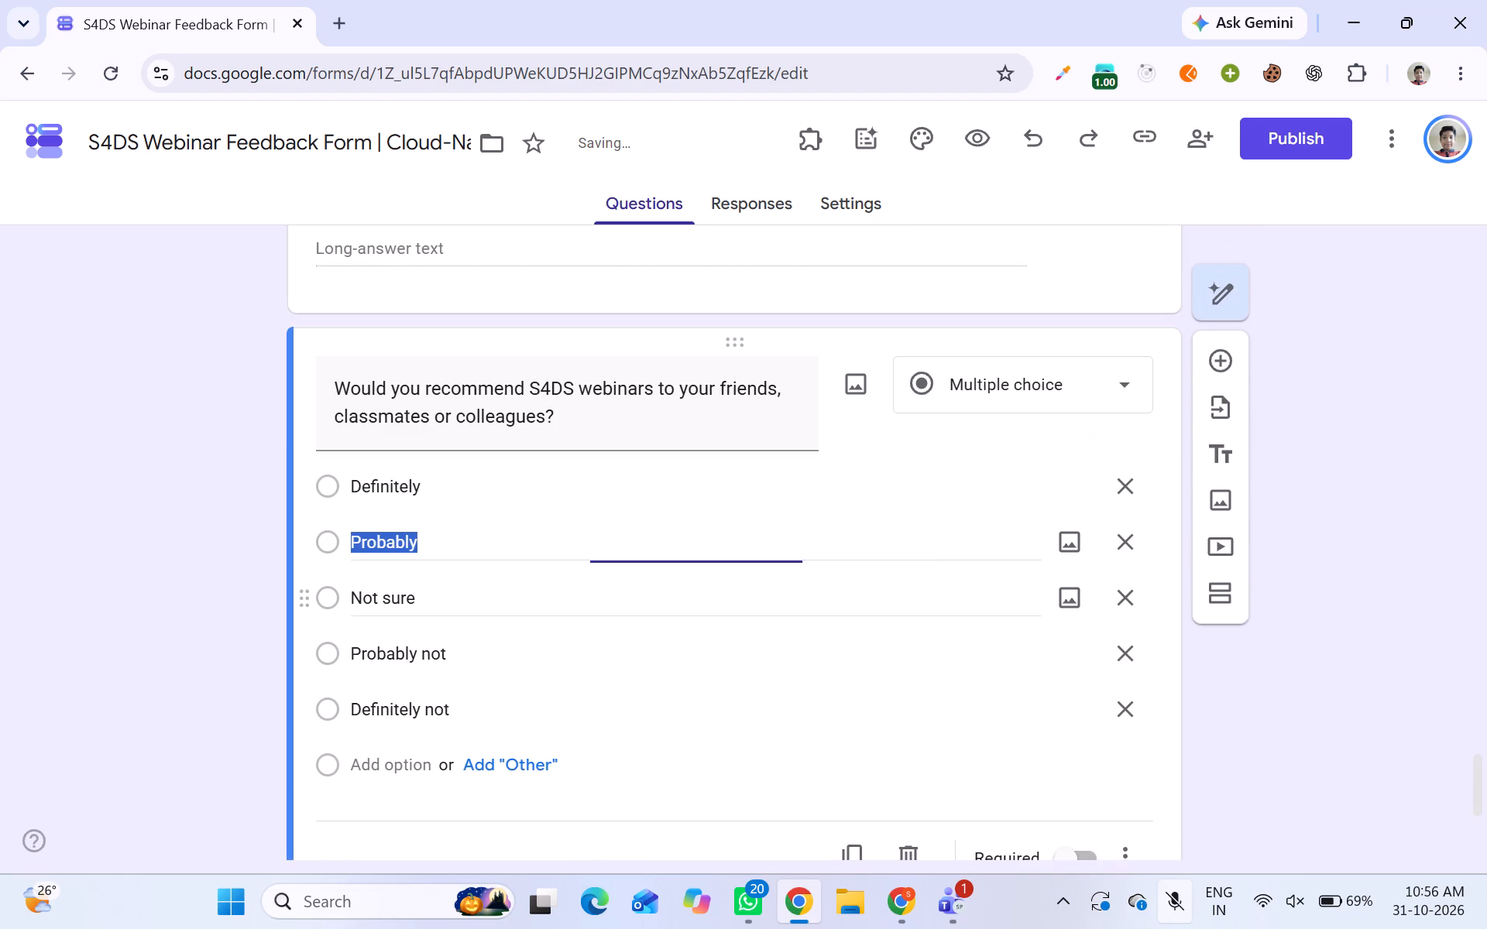
pyautogui.scroll(-1, 1012, 605)
pyautogui.click(1071, 733)
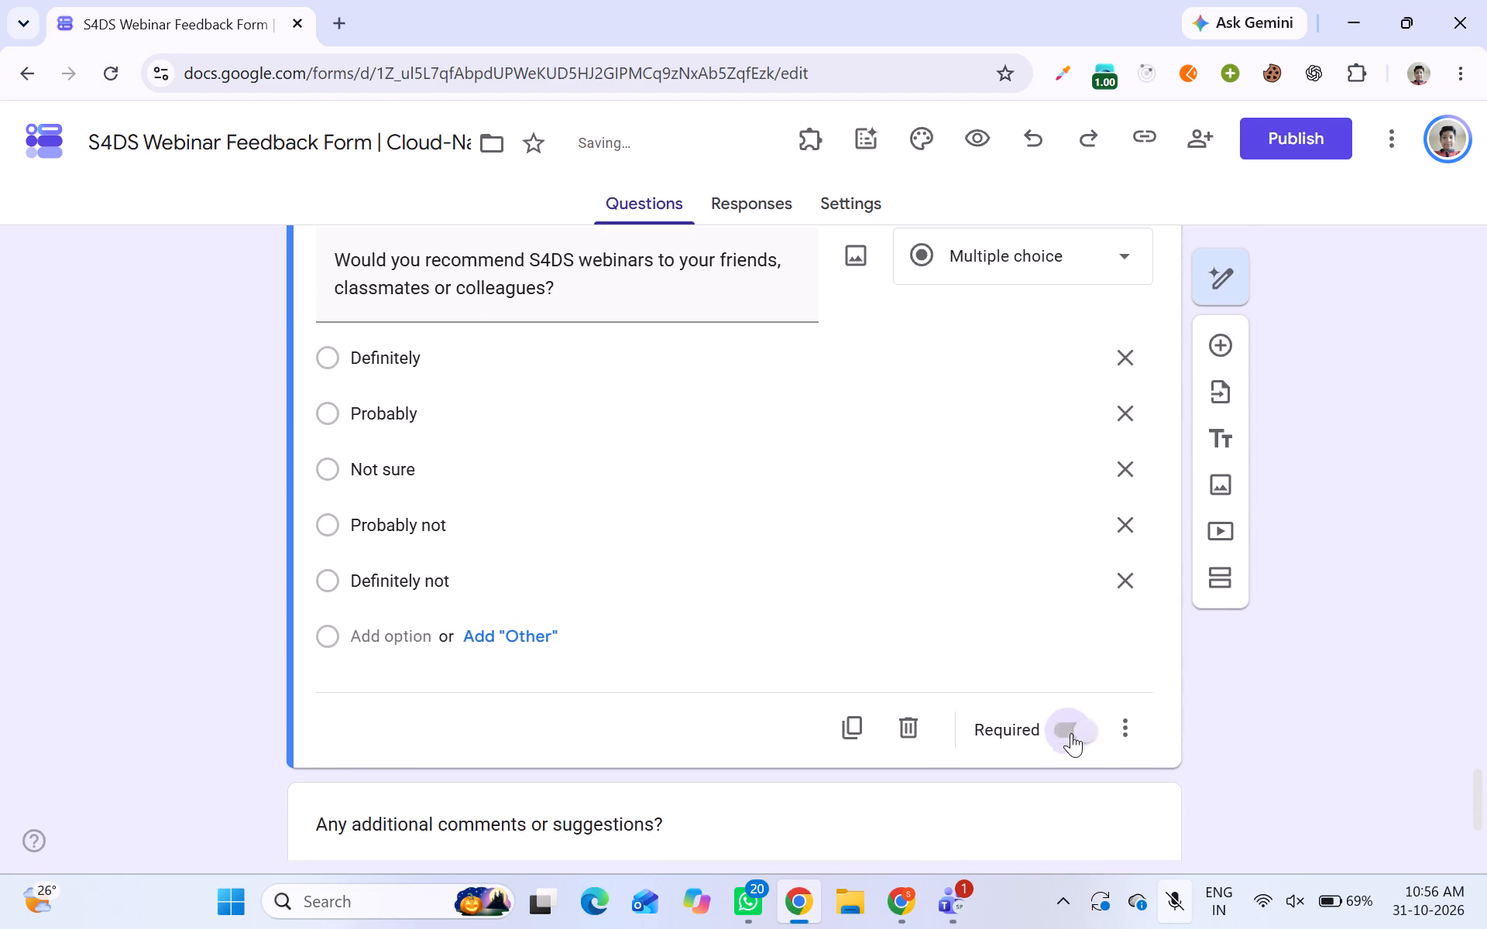
# Examine the final "Any additional comments or suggestions?" question and check the required marks on the questions before it.
pyautogui.scroll(-3, 964, 632)
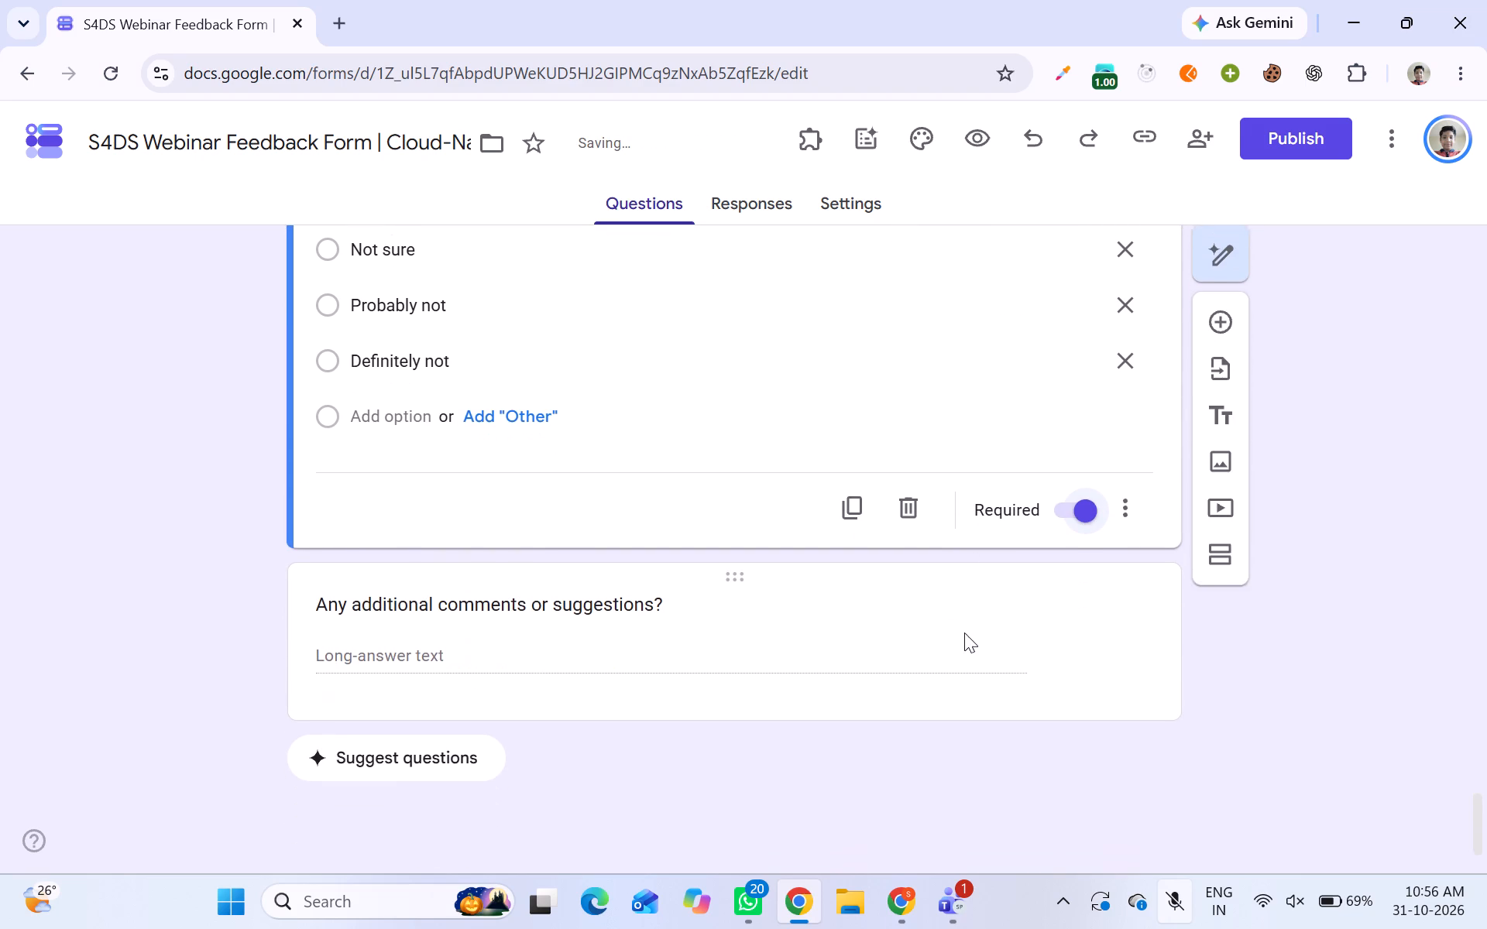
pyautogui.click(1011, 633)
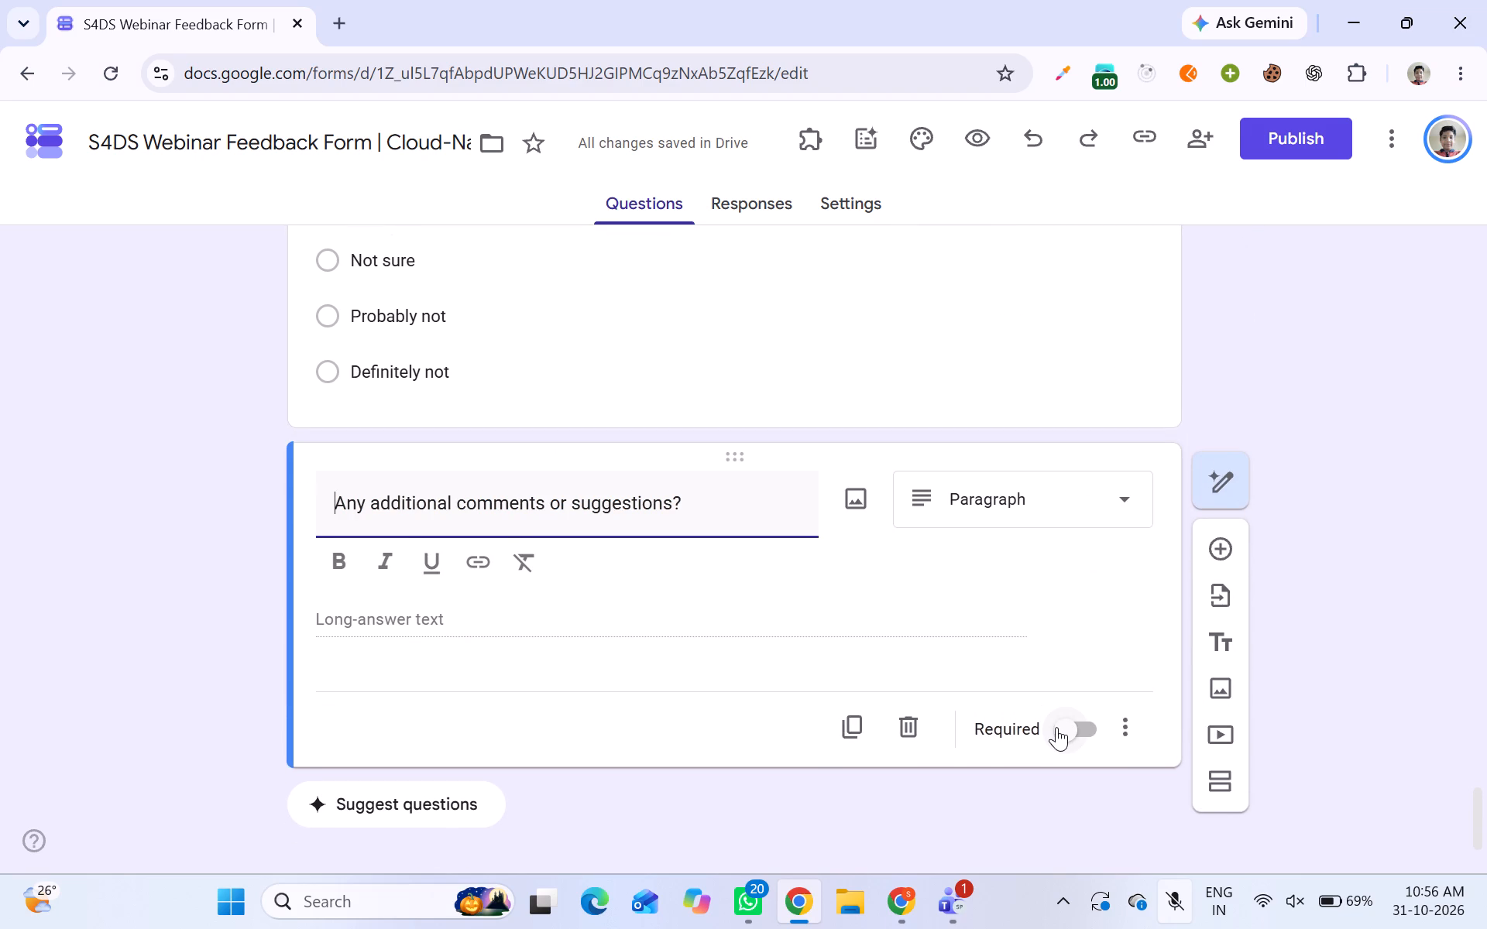
pyautogui.scroll(-1, 929, 618)
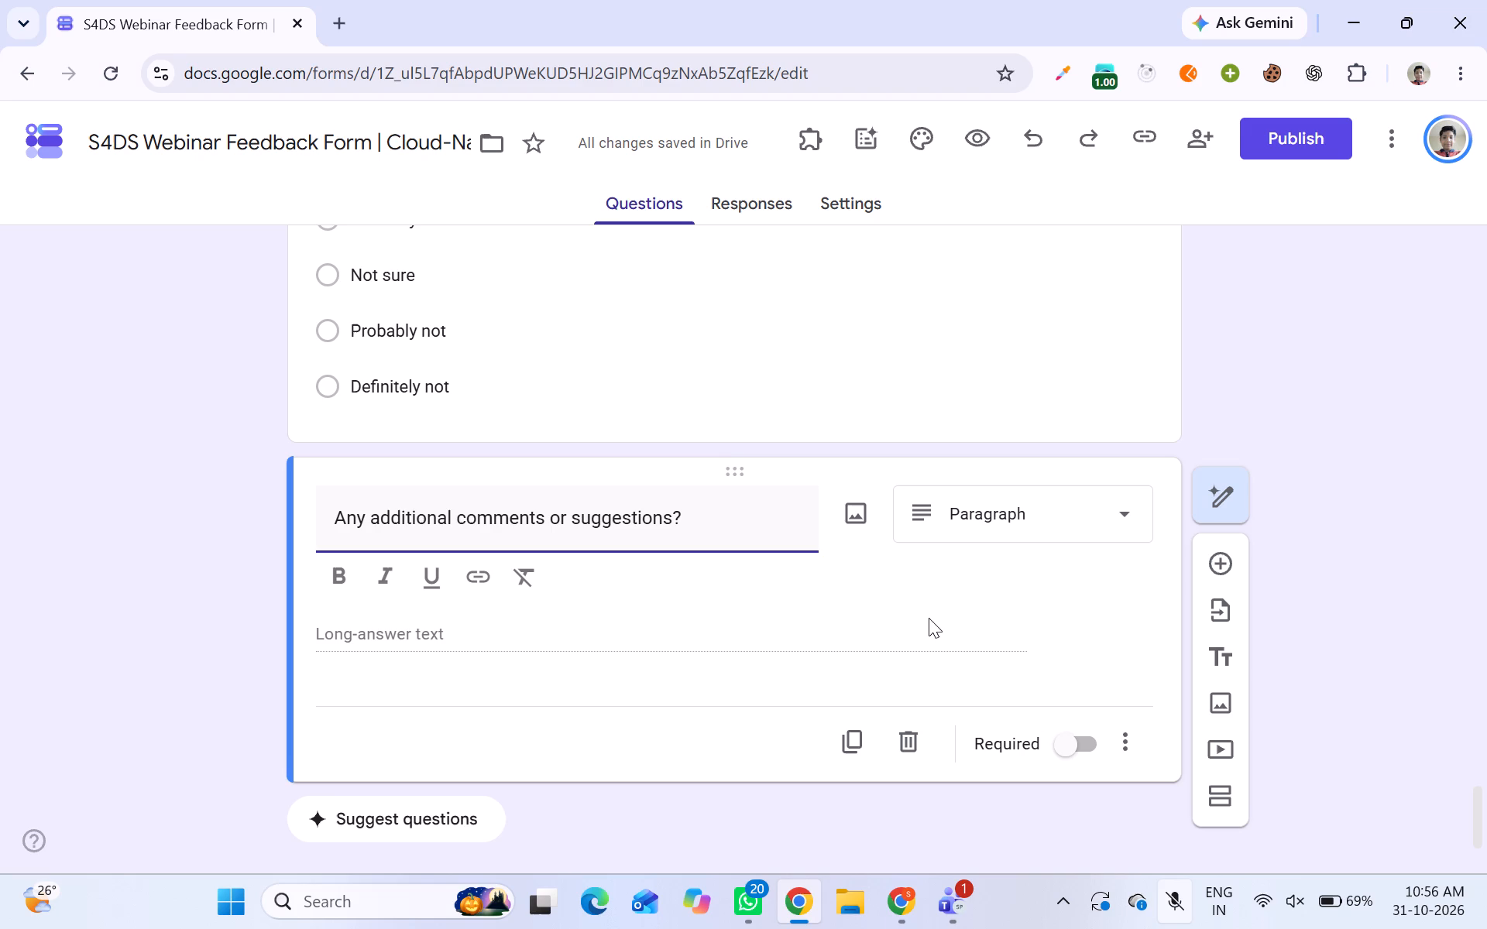
pyautogui.scroll(-1, 929, 618)
pyautogui.scroll(2, 878, 568)
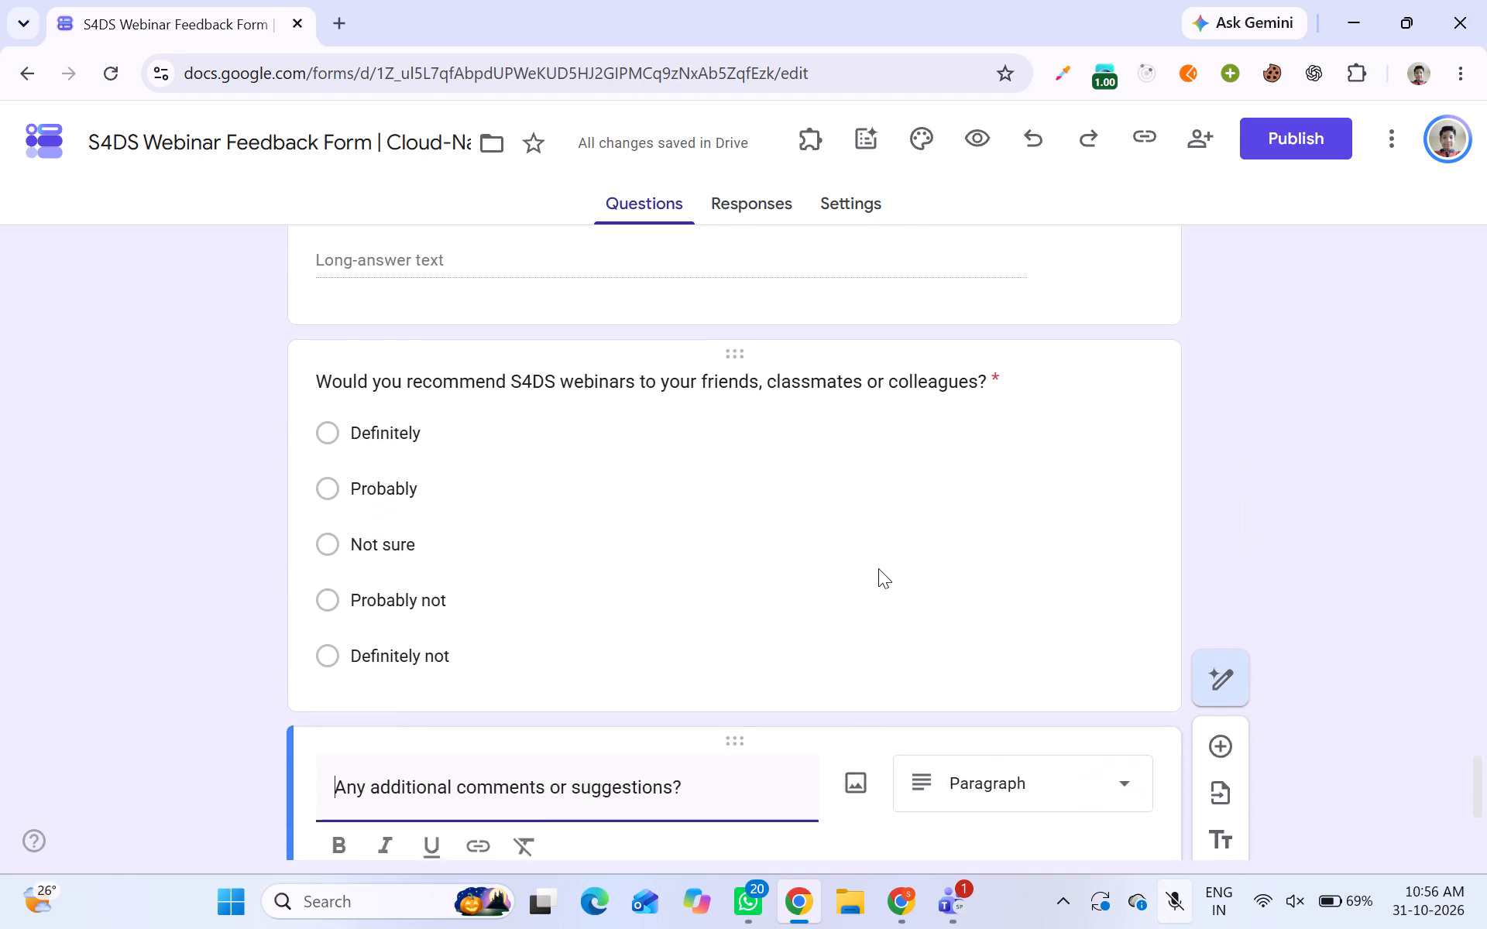
pyautogui.scroll(2, 878, 568)
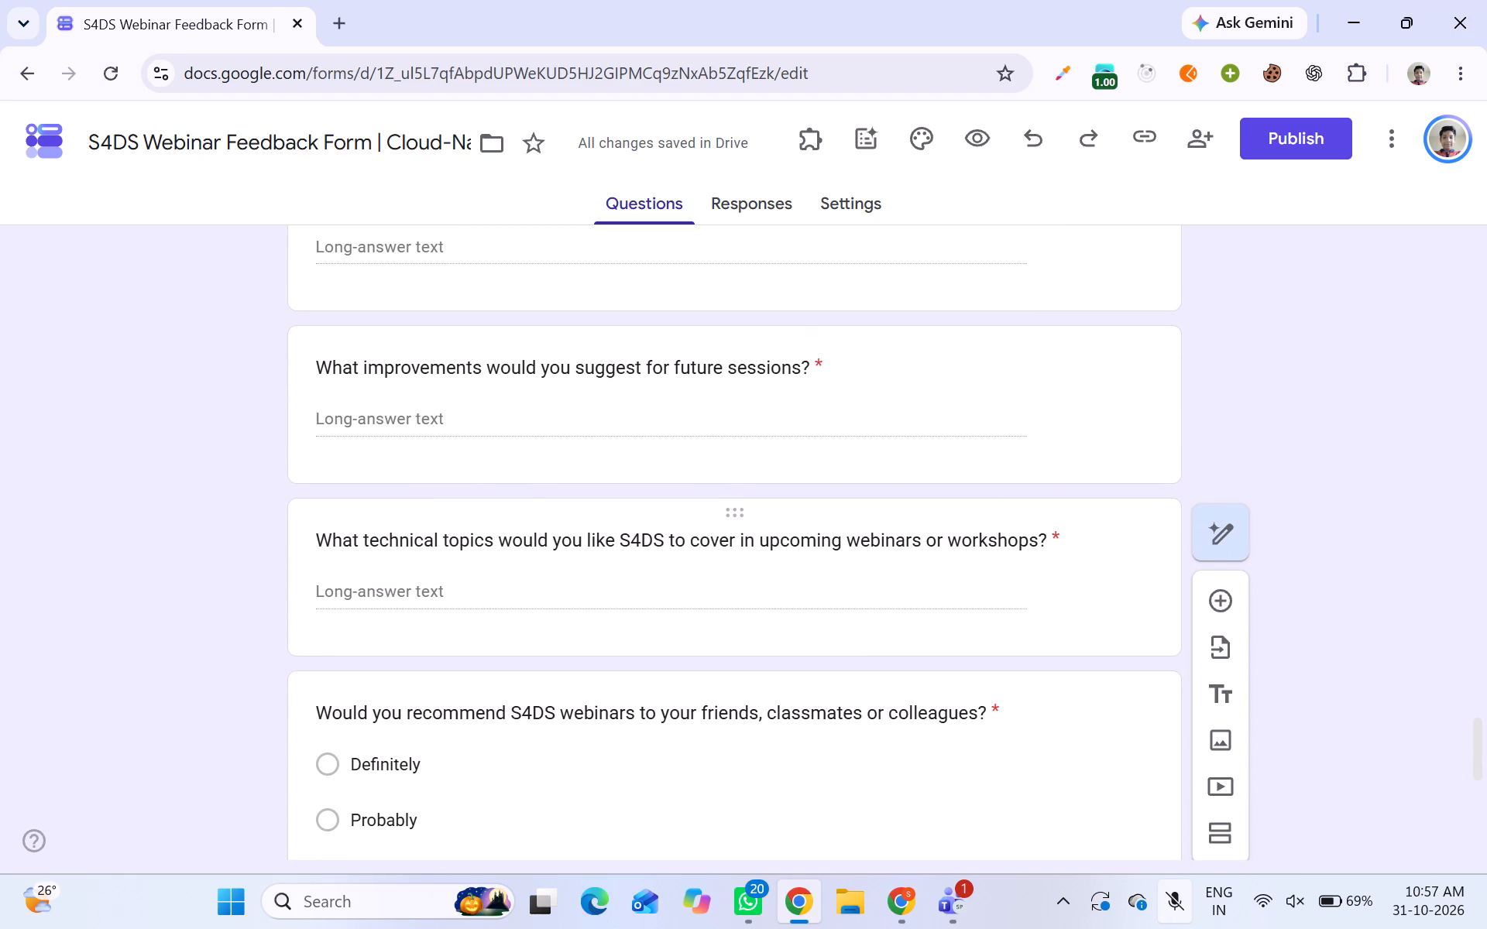
pyautogui.scroll(4, 447, 527)
pyautogui.scroll(-3, 447, 527)
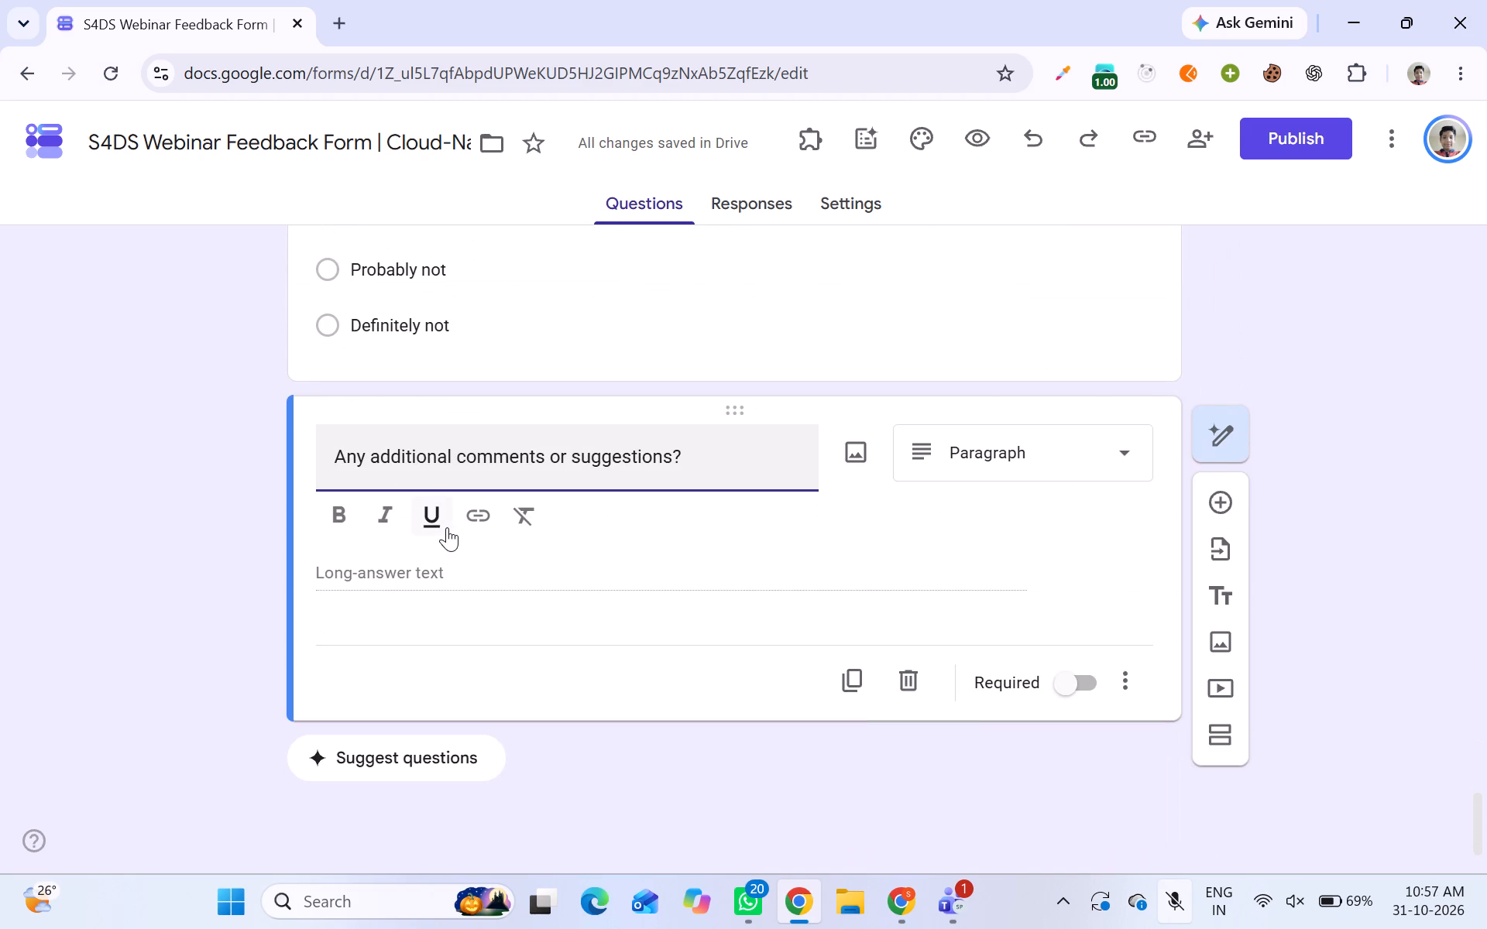
pyautogui.hscroll(3, 447, 527)
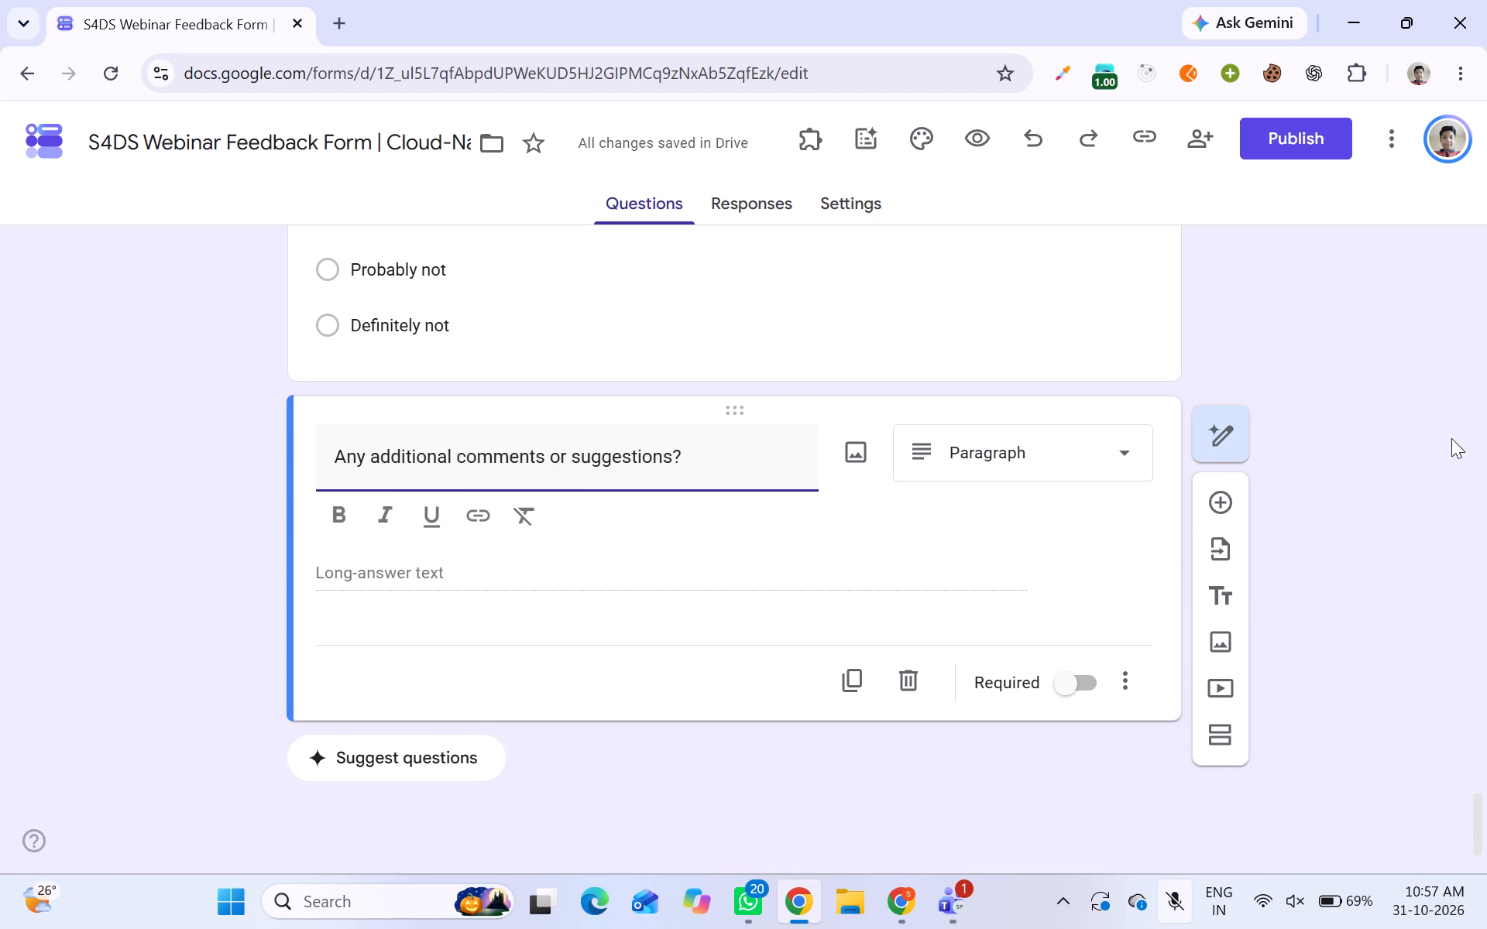
pyautogui.click(1451, 438)
# Publish the feedback form for anyone with the link.
pyautogui.click(1276, 138)
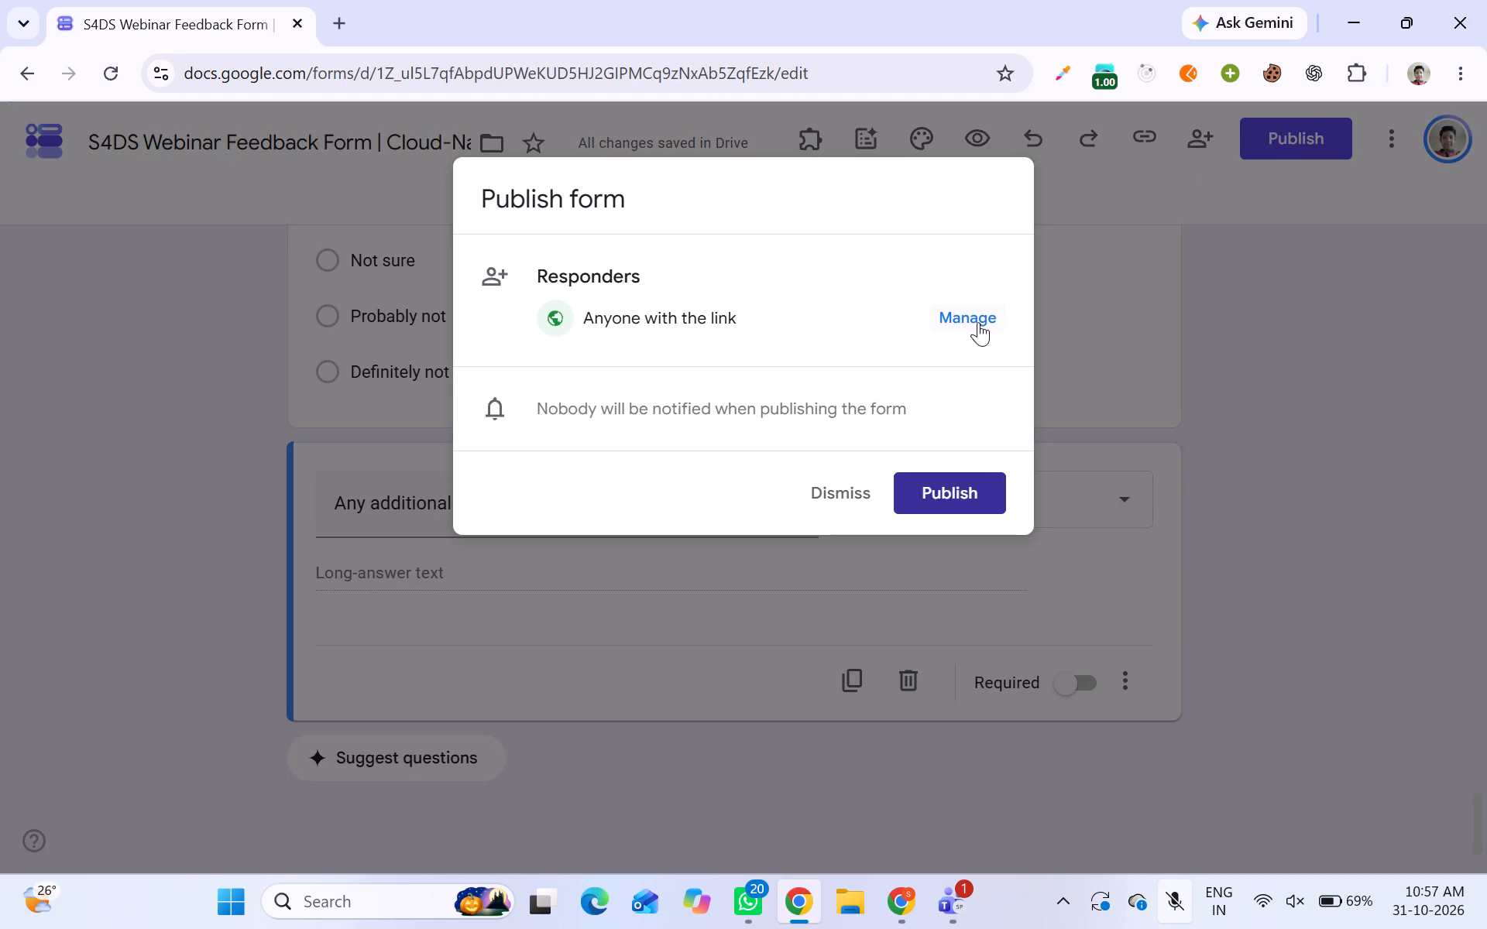
pyautogui.click(946, 508)
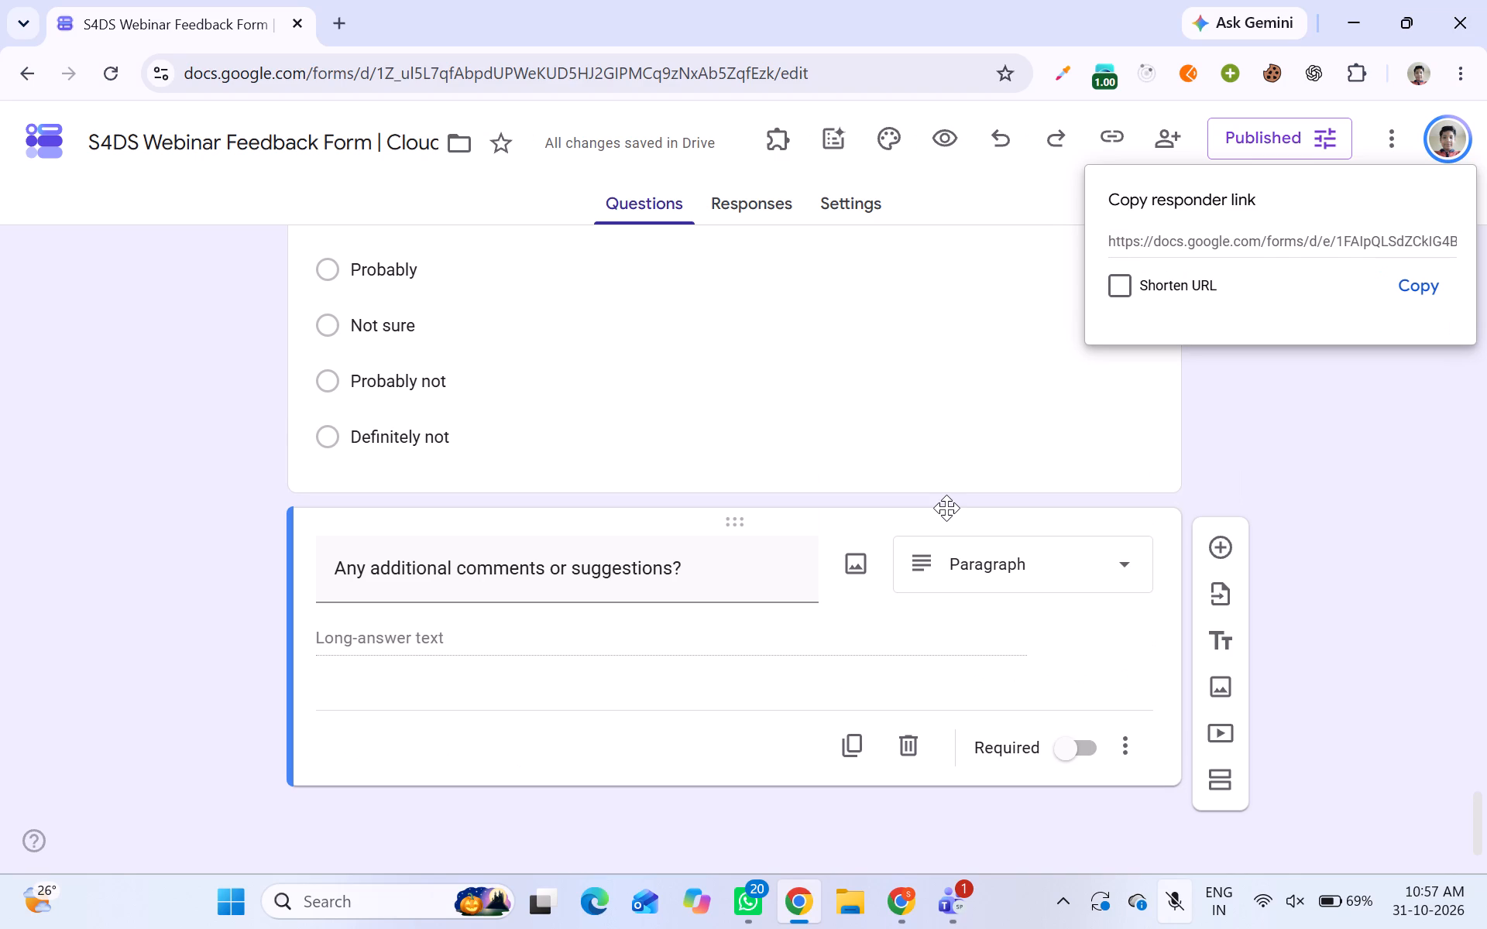
# Shorten the form's responder link and copy it to the clipboard.
pyautogui.click(1126, 281)
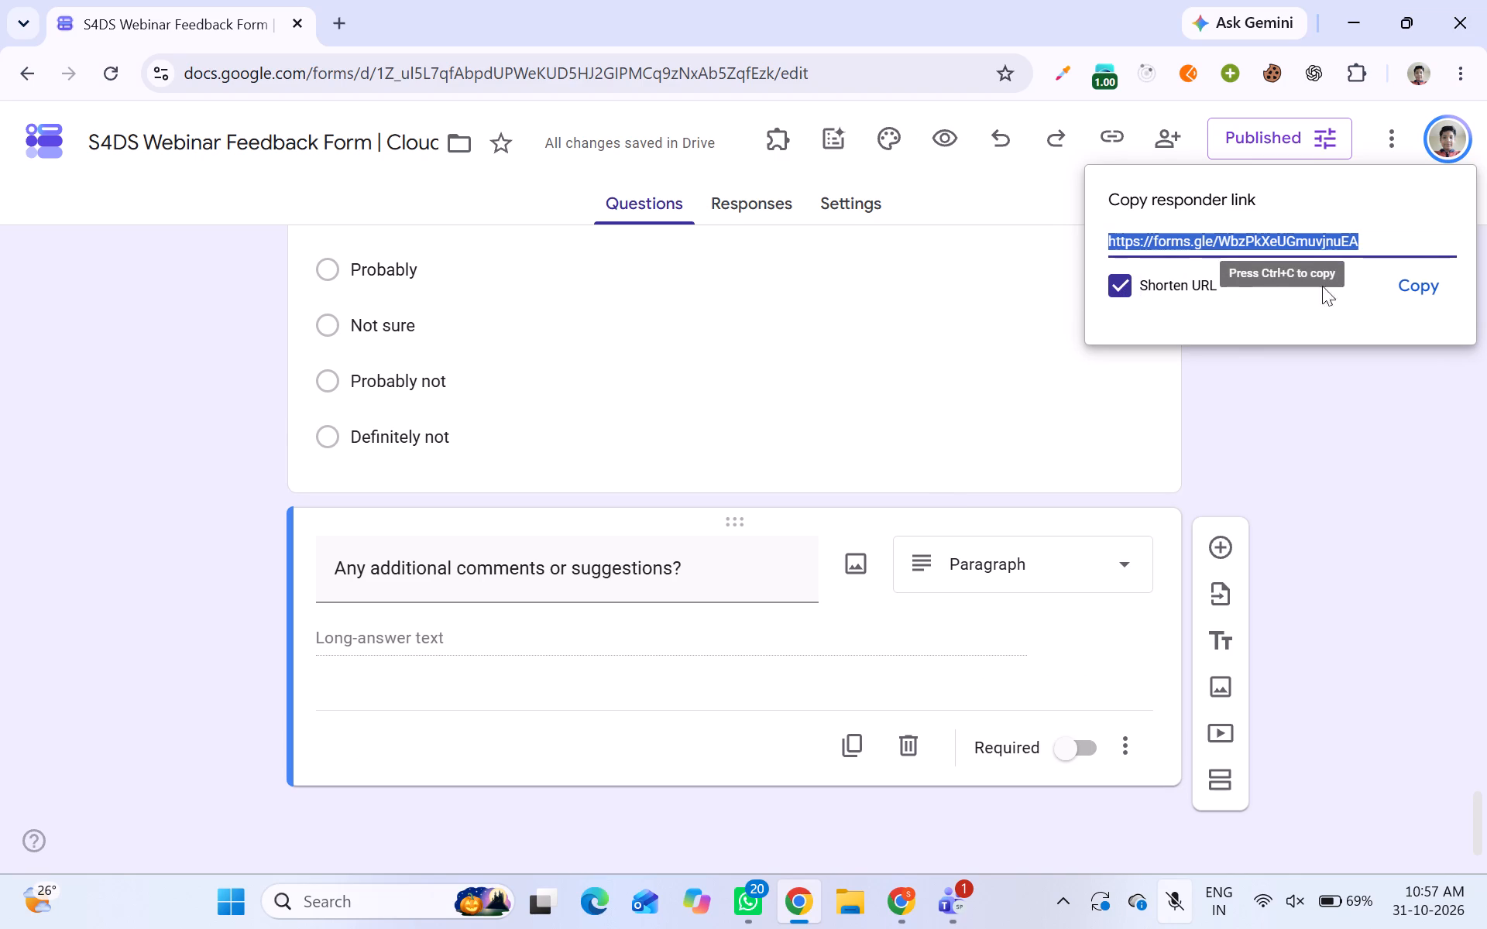
pyautogui.tripleClick(1407, 286)
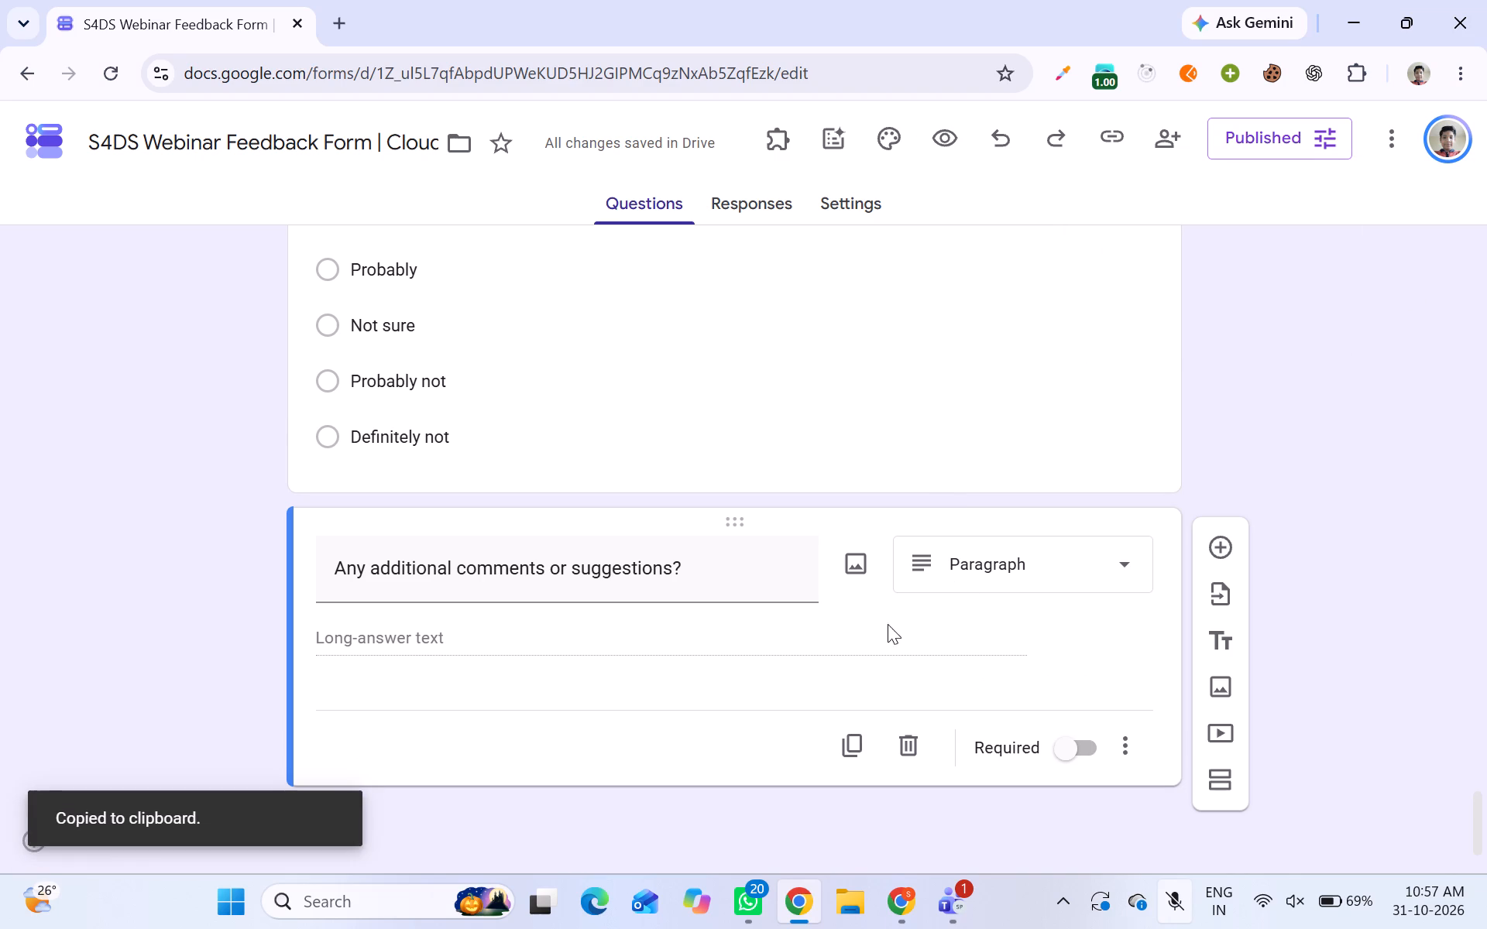
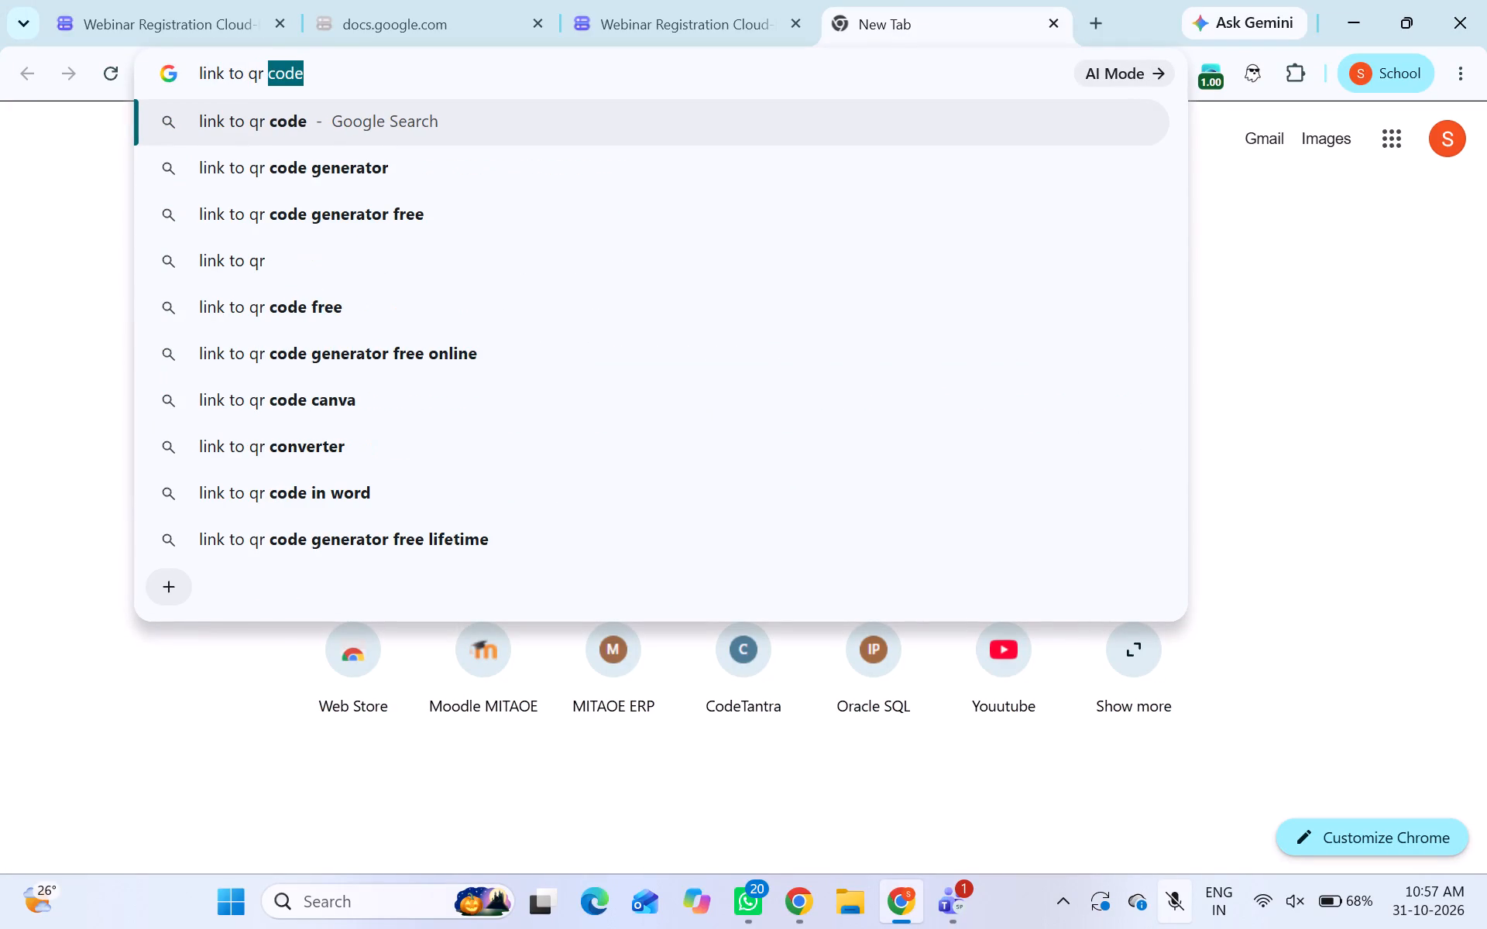
# Search the web for "link to qr code generator free" and open the QRCode Monkey site from the results.
pyautogui.press('Down')
pyautogui.press('Down')
pyautogui.press('Return')
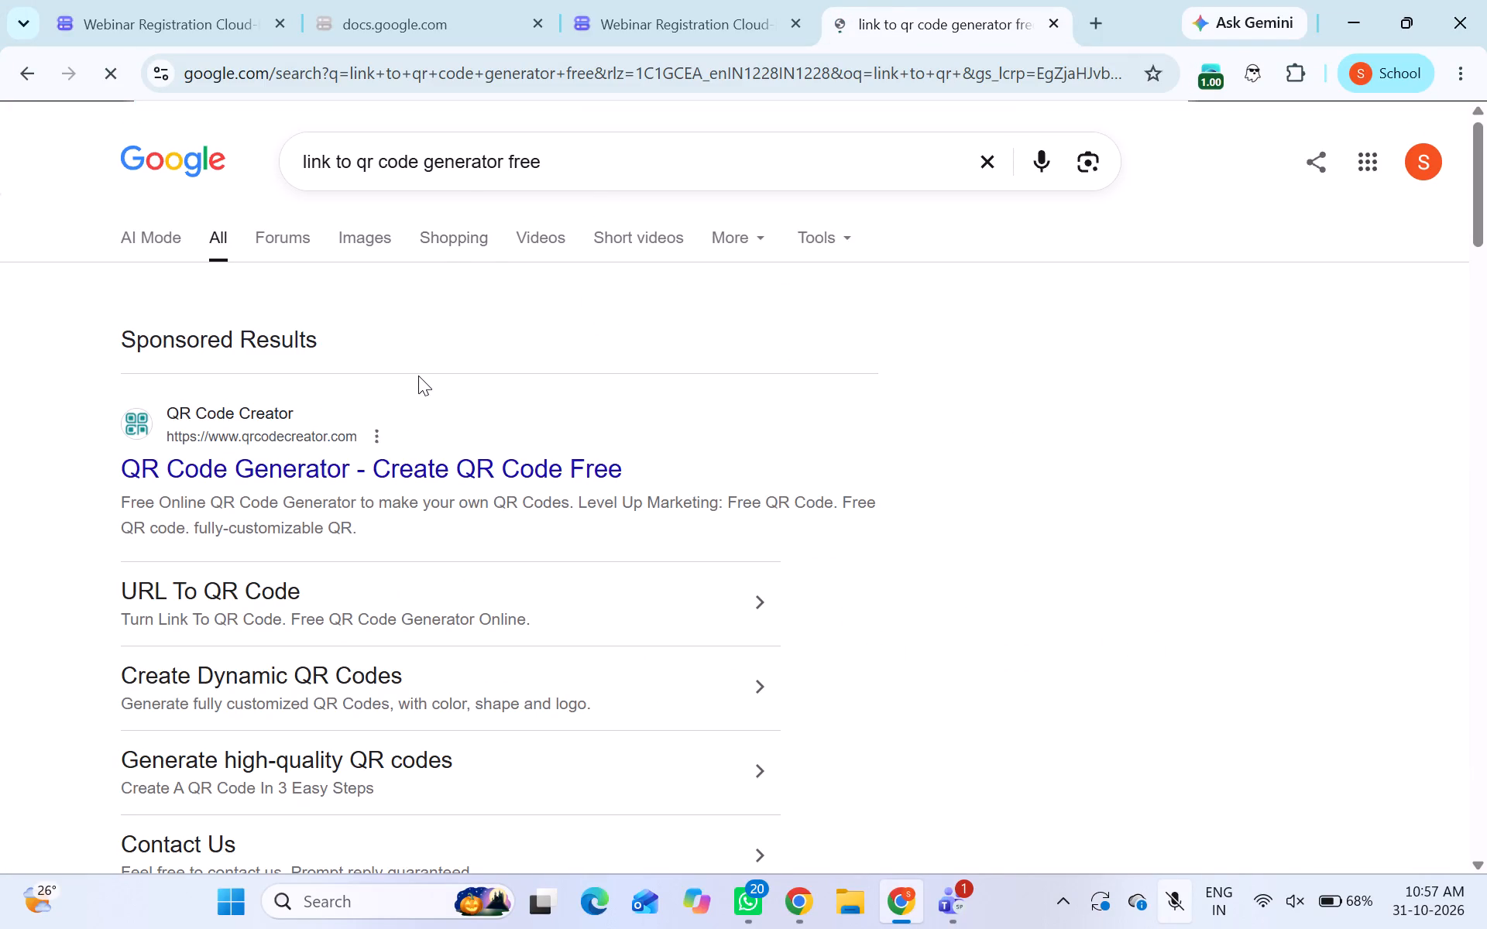
pyautogui.scroll(-8, 418, 375)
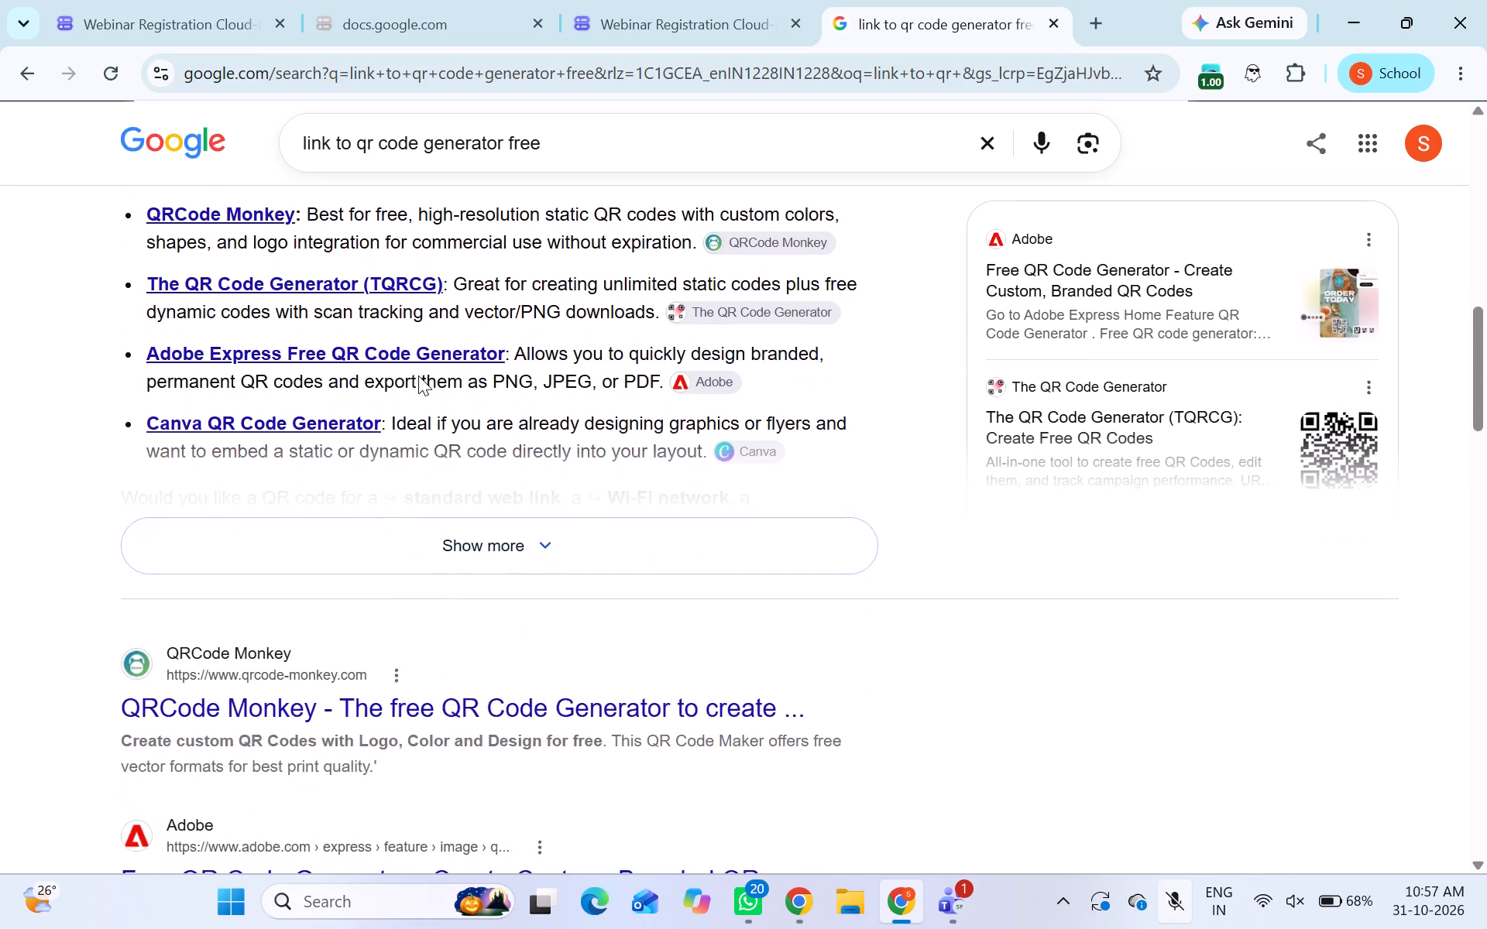
pyautogui.scroll(-1, 418, 375)
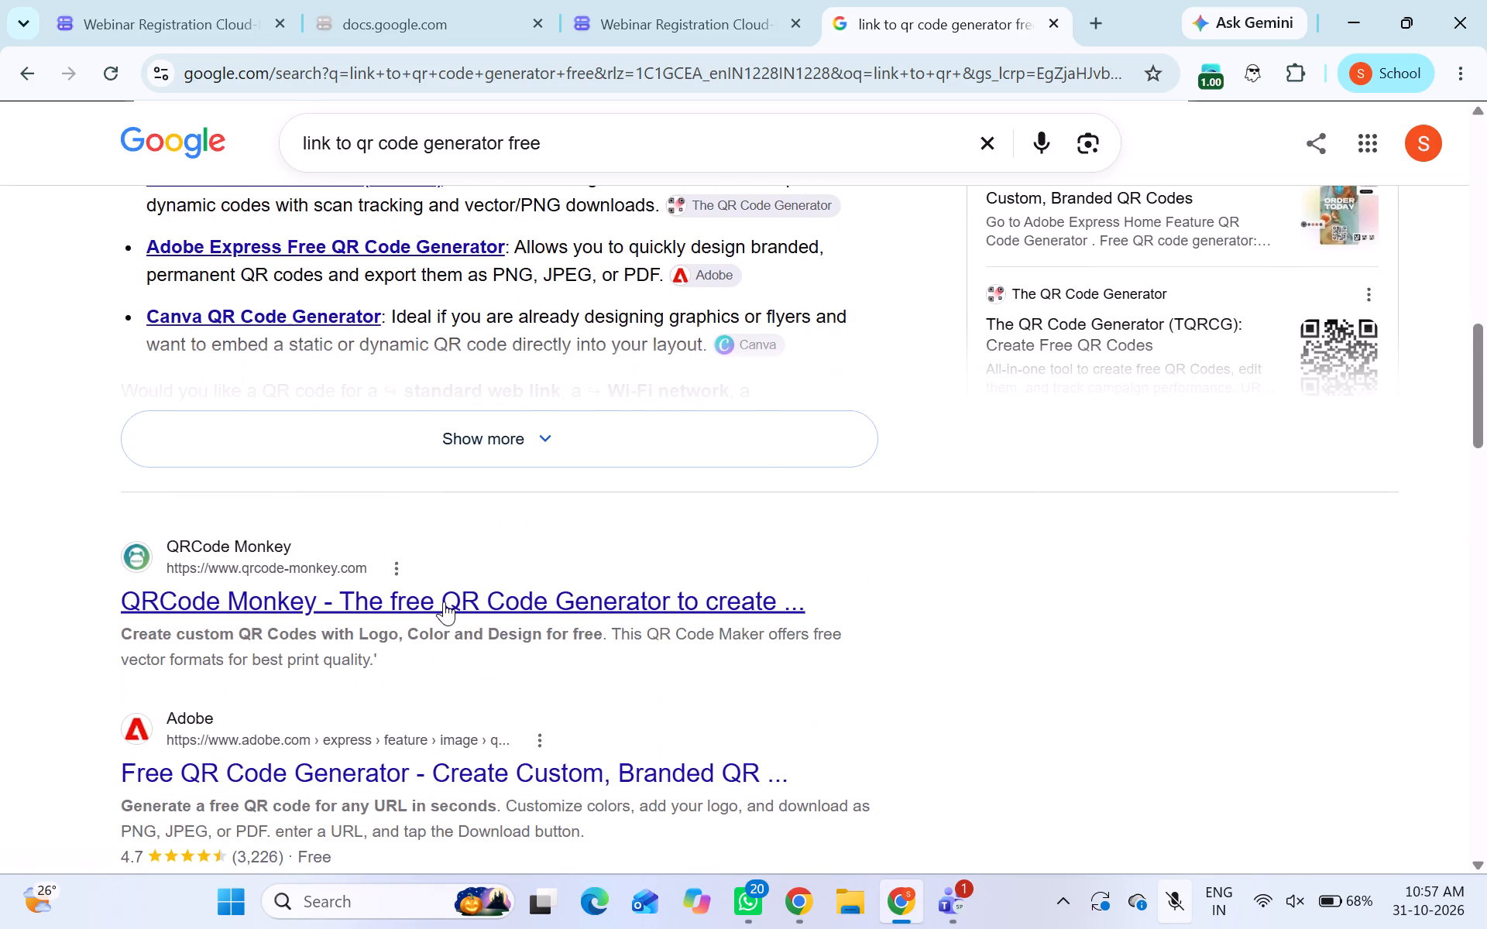
pyautogui.rightClick(444, 602)
pyautogui.click(601, 289)
pyautogui.click(519, 605)
# Replace the sample URL in the QR code content with the copied feedback form link.
pyautogui.scroll(-2, 520, 671)
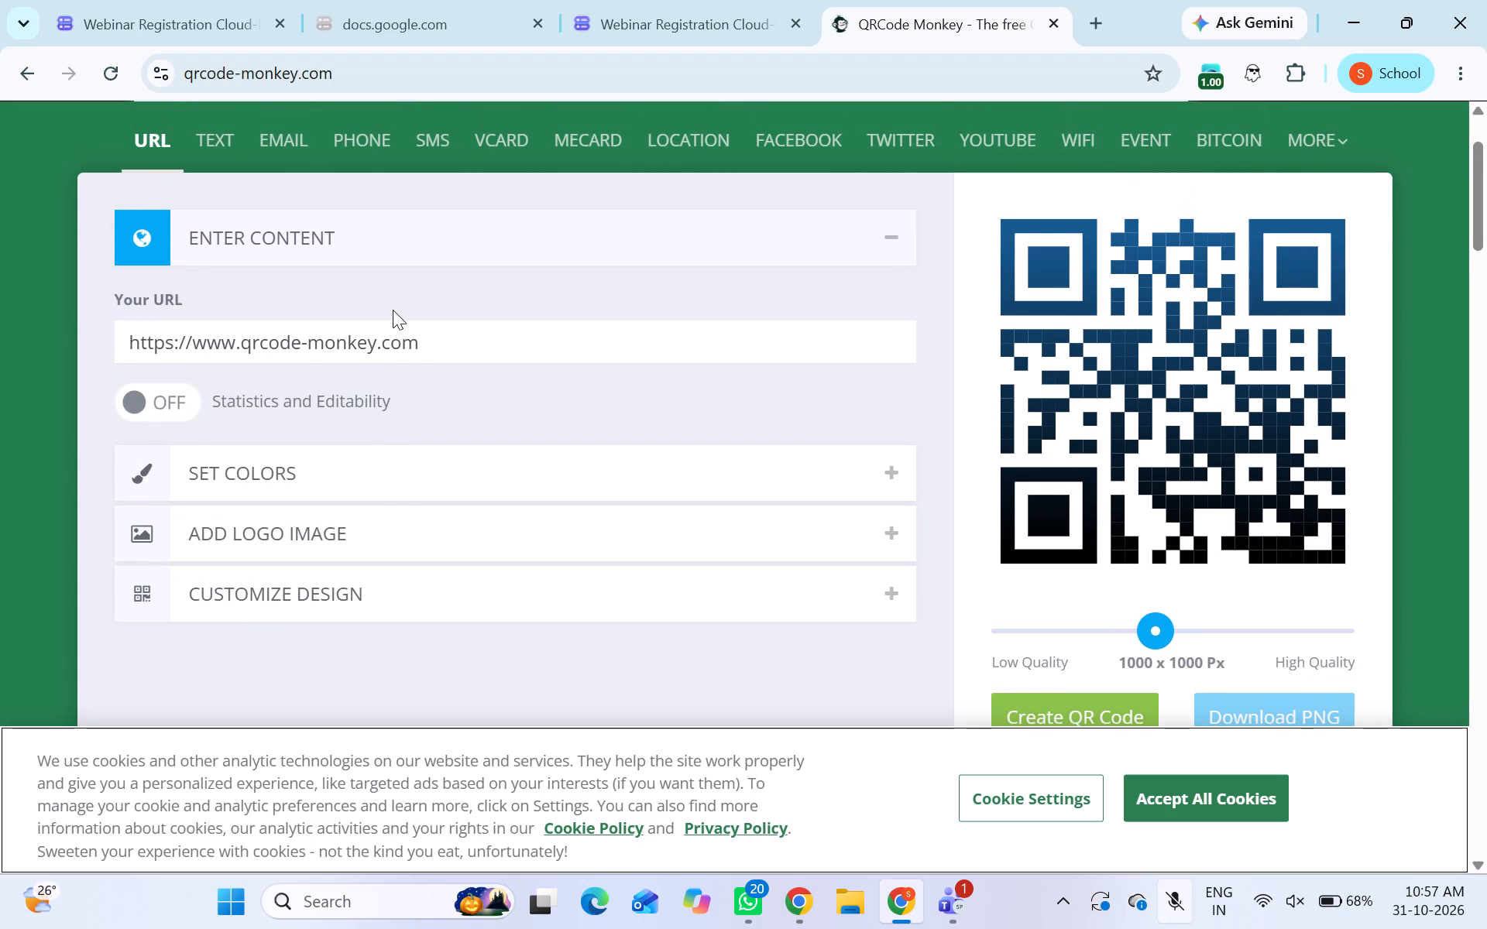
pyautogui.moveTo(393, 310); pyautogui.dragTo(432, 326)
pyautogui.click(432, 326)
pyautogui.hotkey('ctrl', 'a')
pyautogui.hotkey('ctrl', 'v')
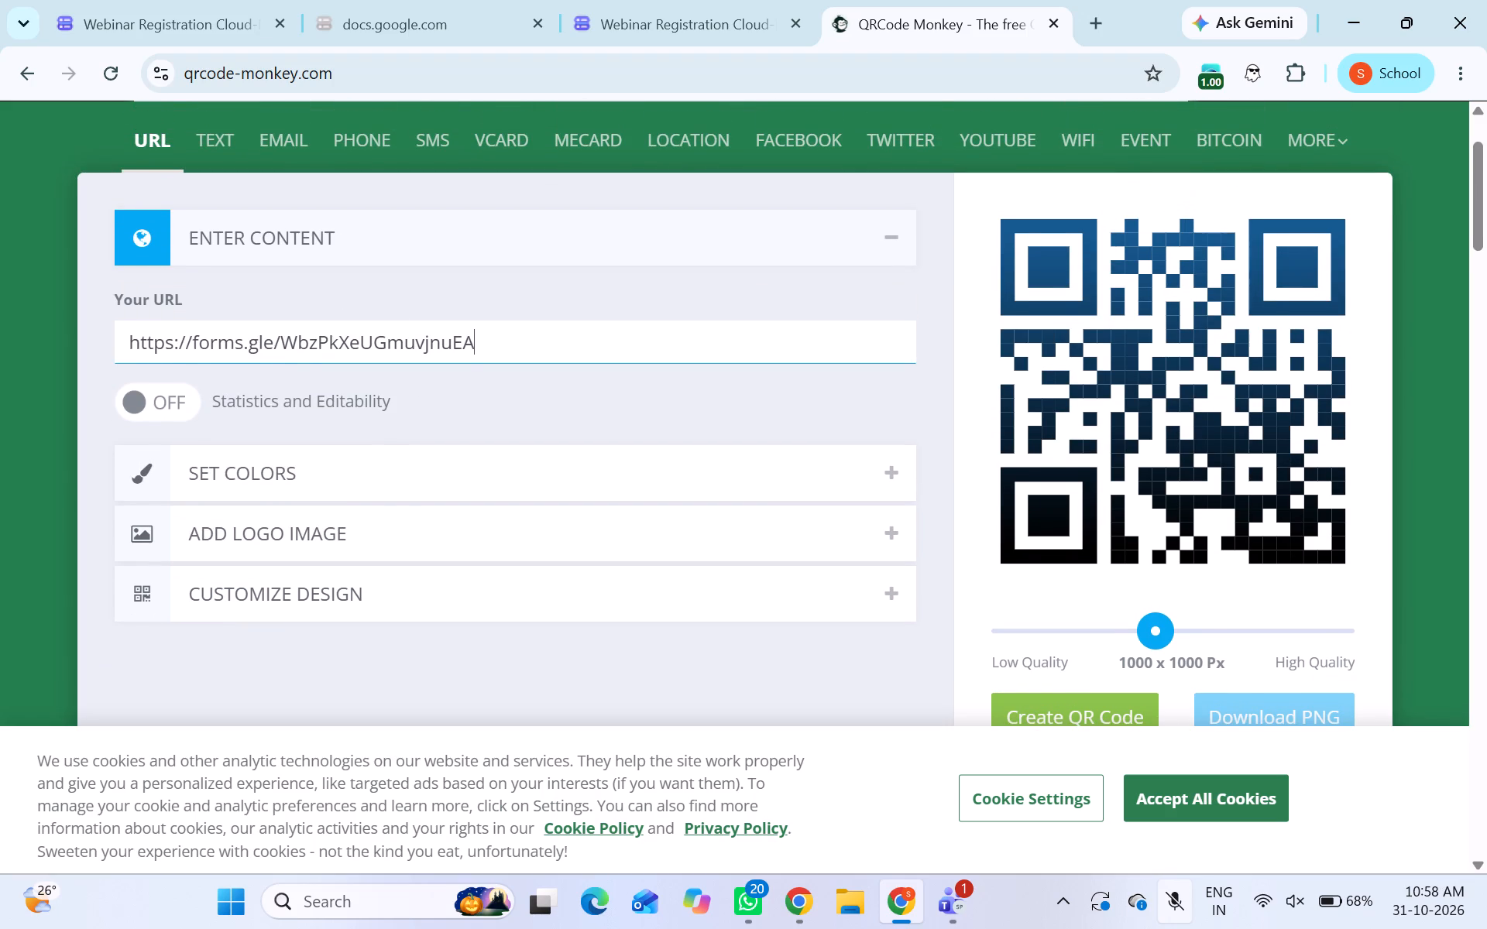
# Look through the QR code's colour and logo options and return to the URL content settings.
pyautogui.scroll(-1, 348, 398)
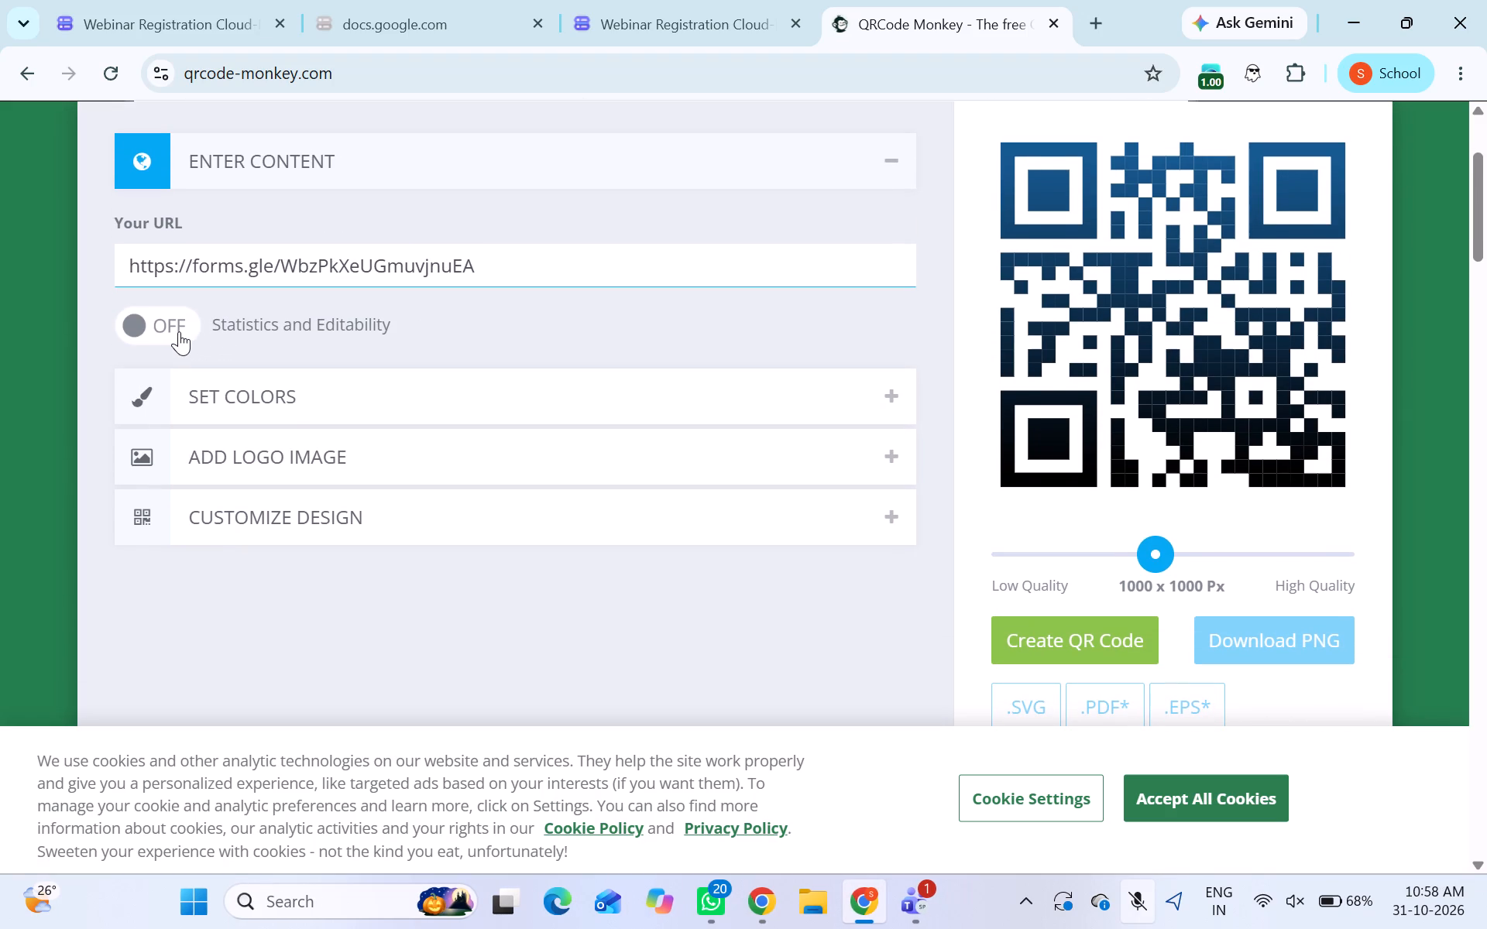
pyautogui.click(307, 410)
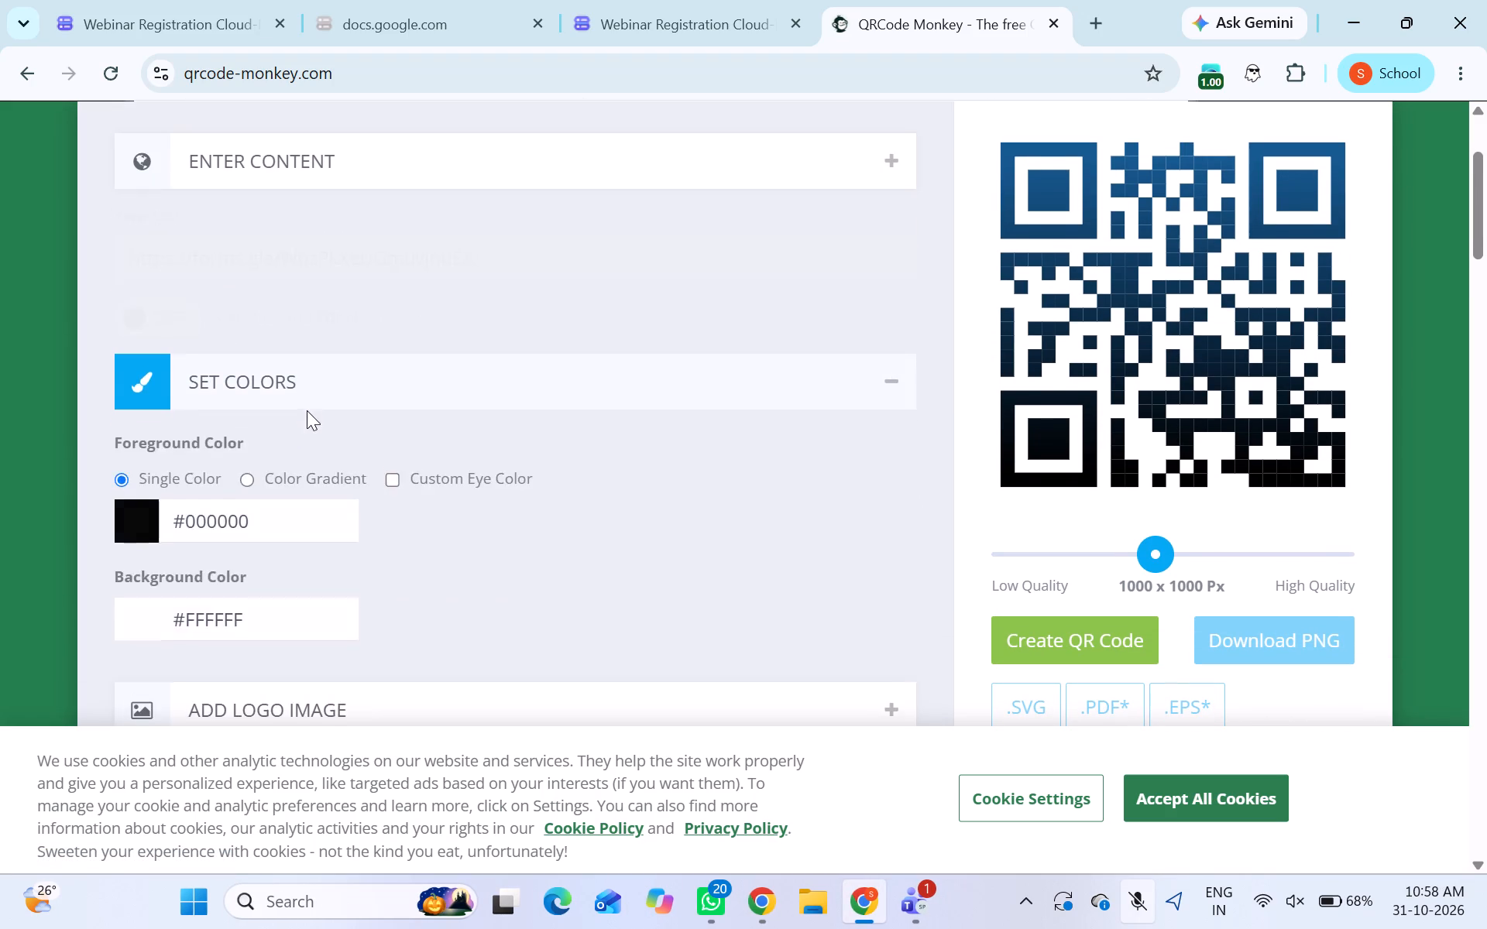
pyautogui.click(383, 547)
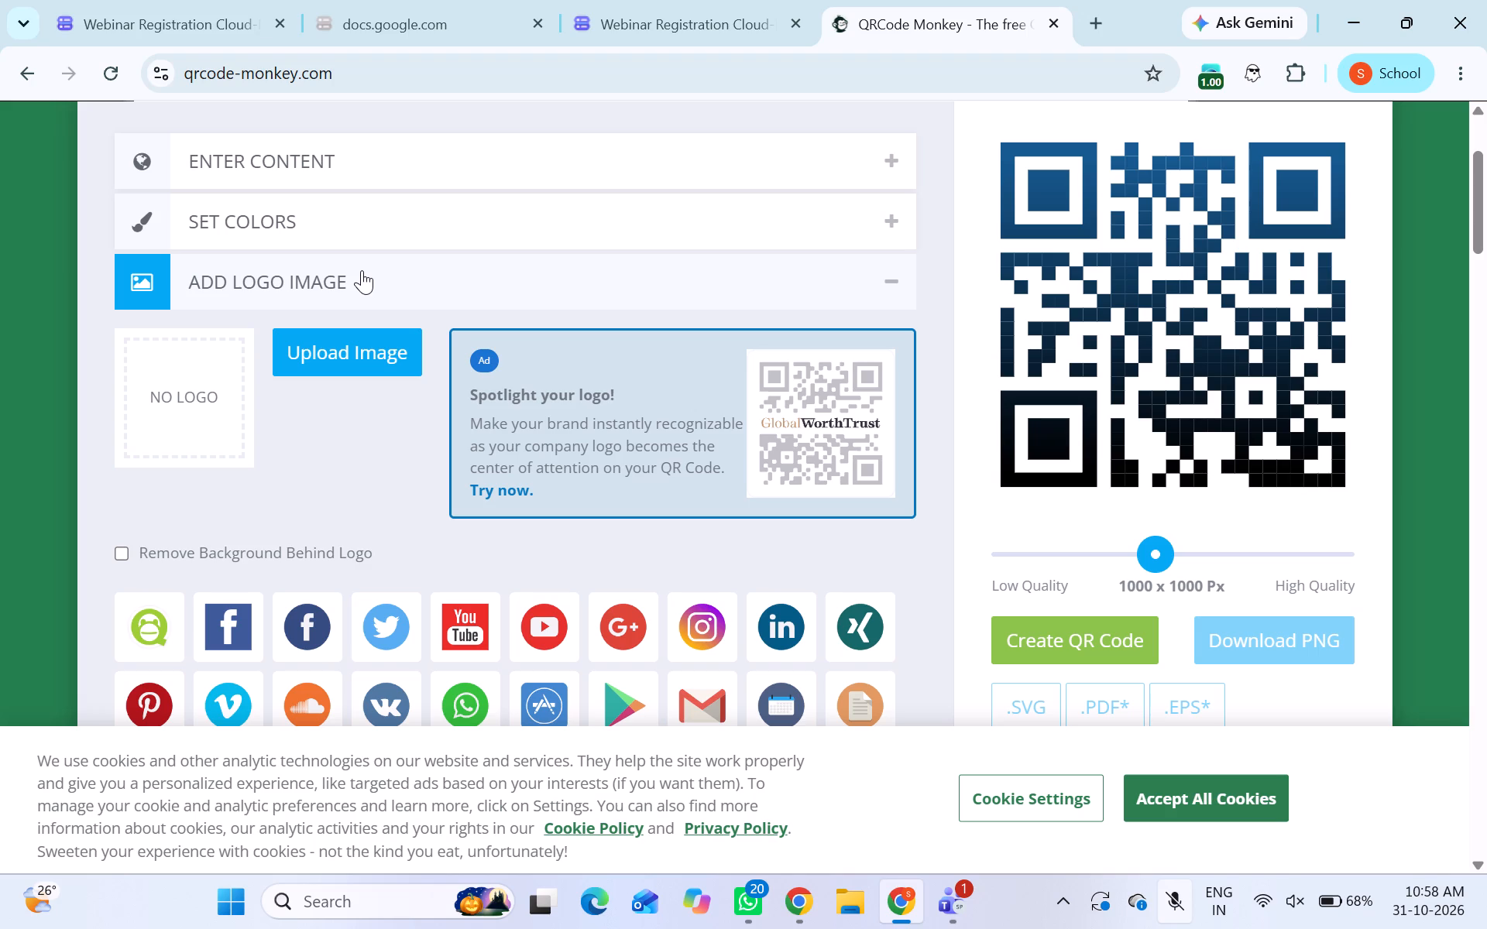
pyautogui.click(362, 270)
pyautogui.click(307, 321)
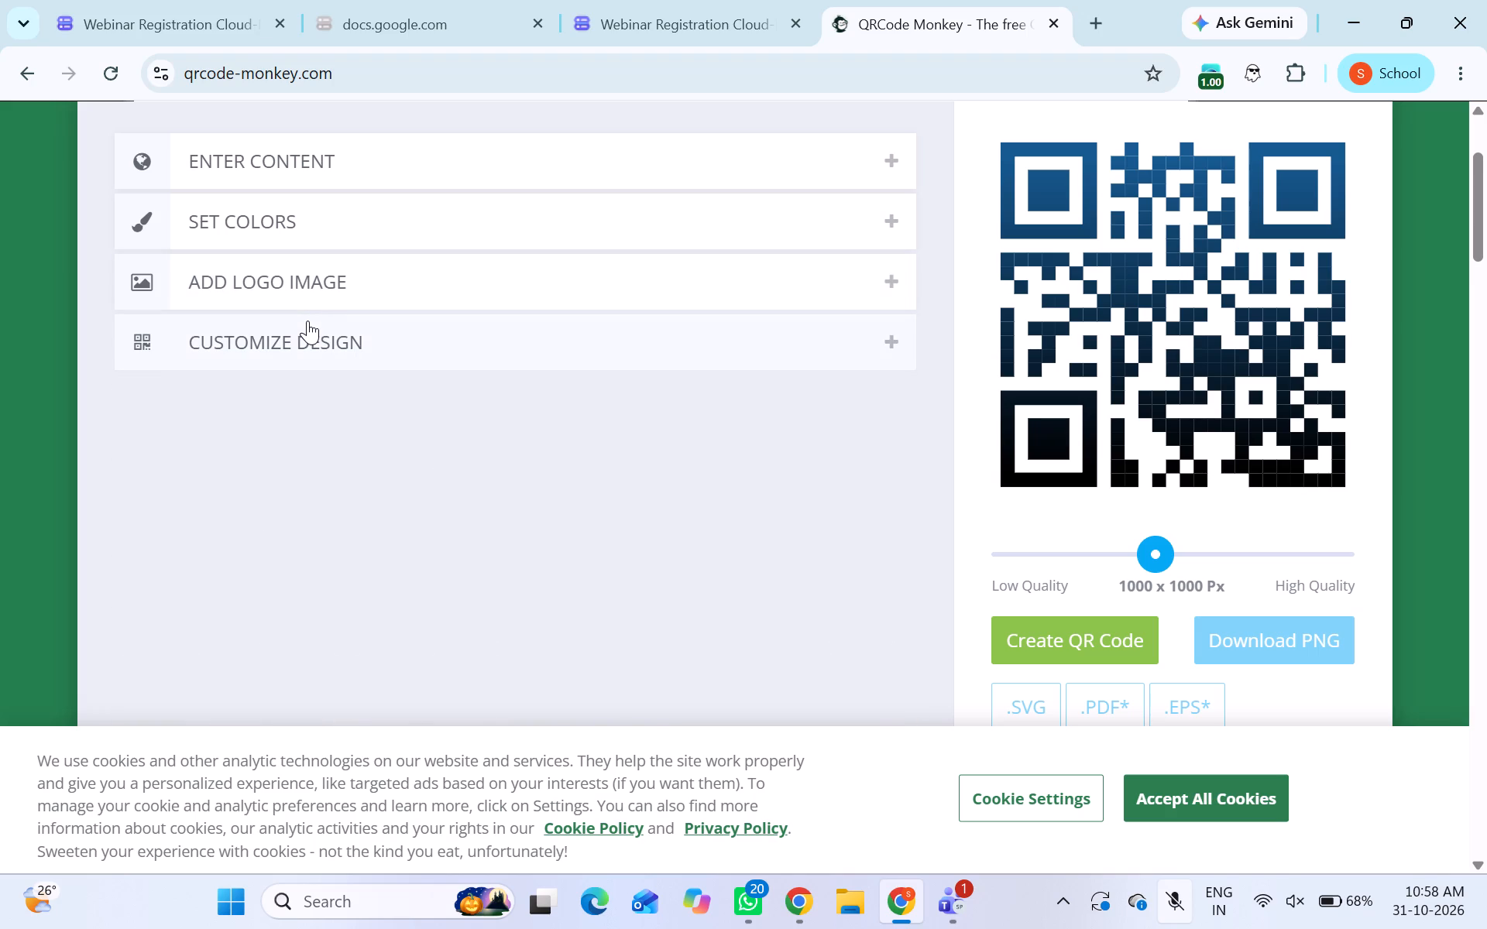
pyautogui.click(327, 323)
pyautogui.click(419, 159)
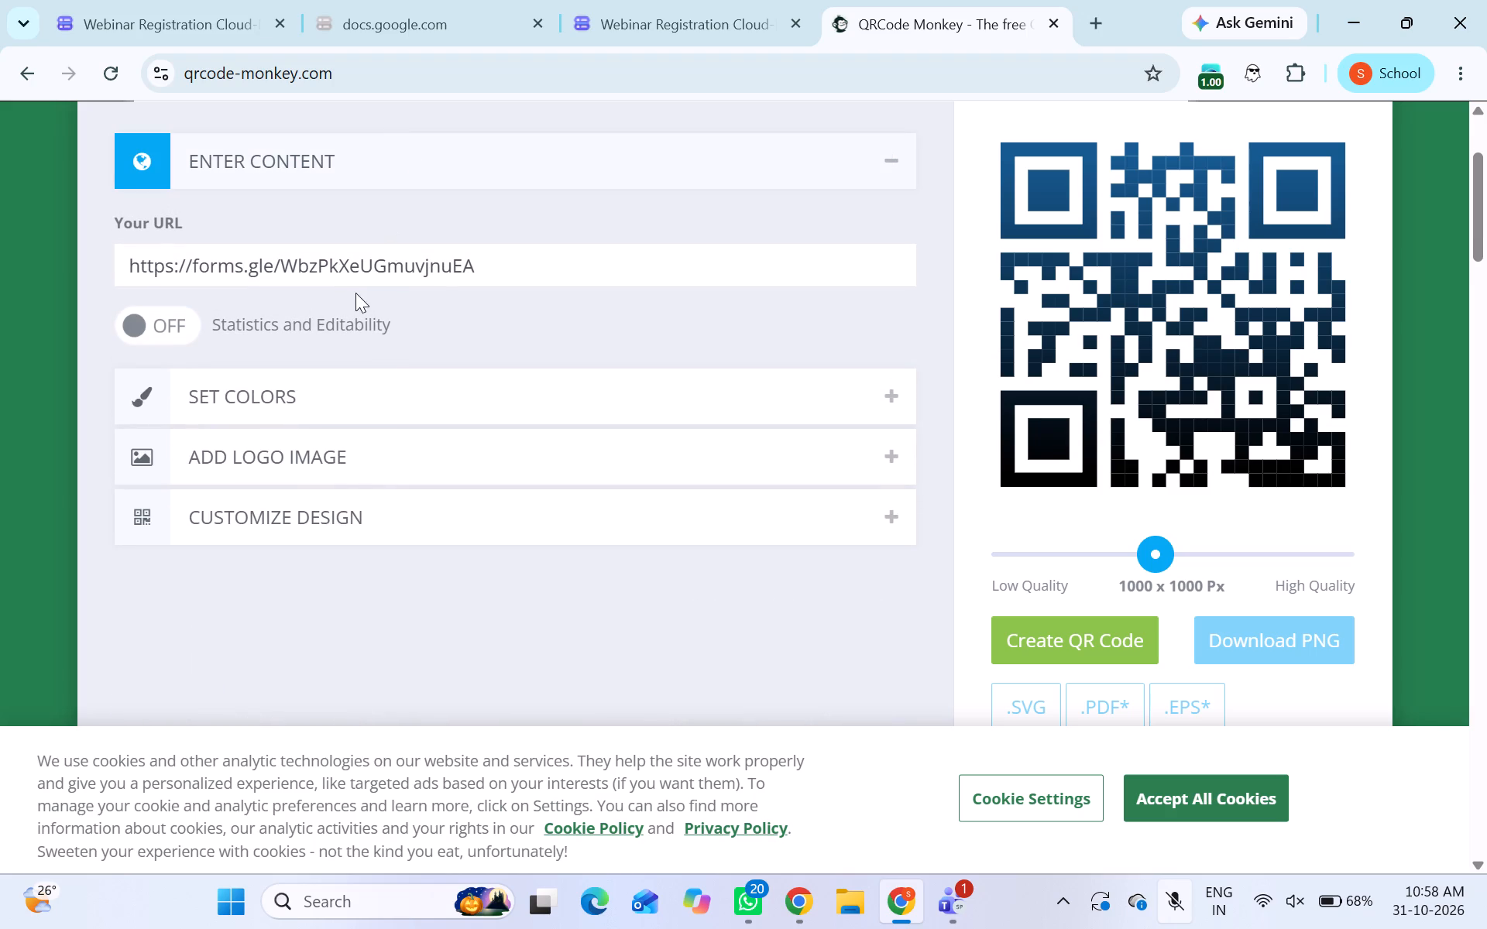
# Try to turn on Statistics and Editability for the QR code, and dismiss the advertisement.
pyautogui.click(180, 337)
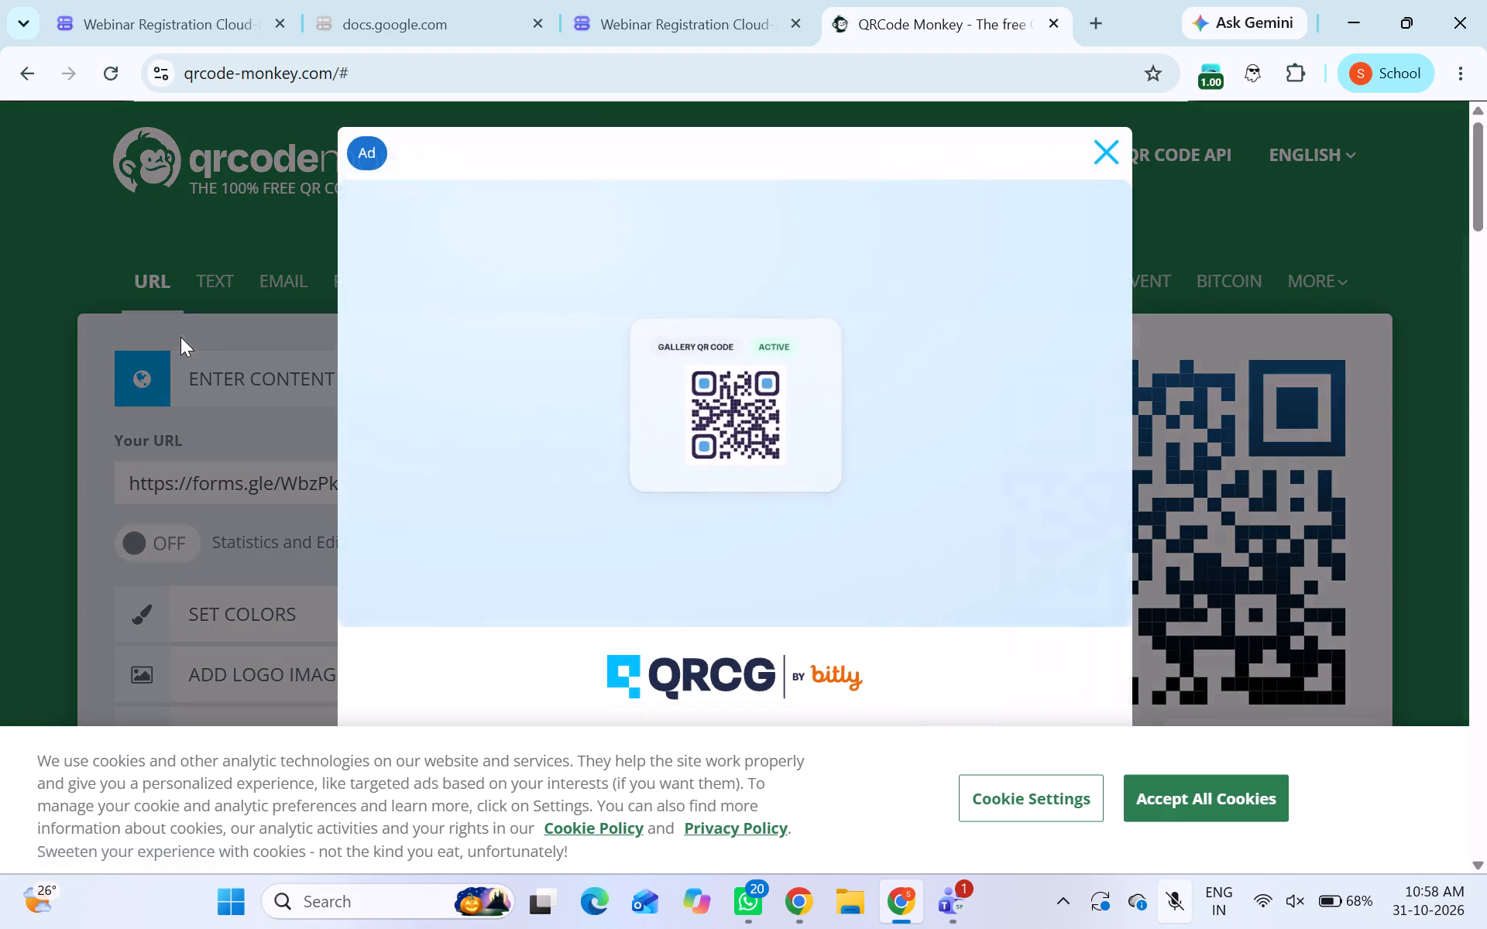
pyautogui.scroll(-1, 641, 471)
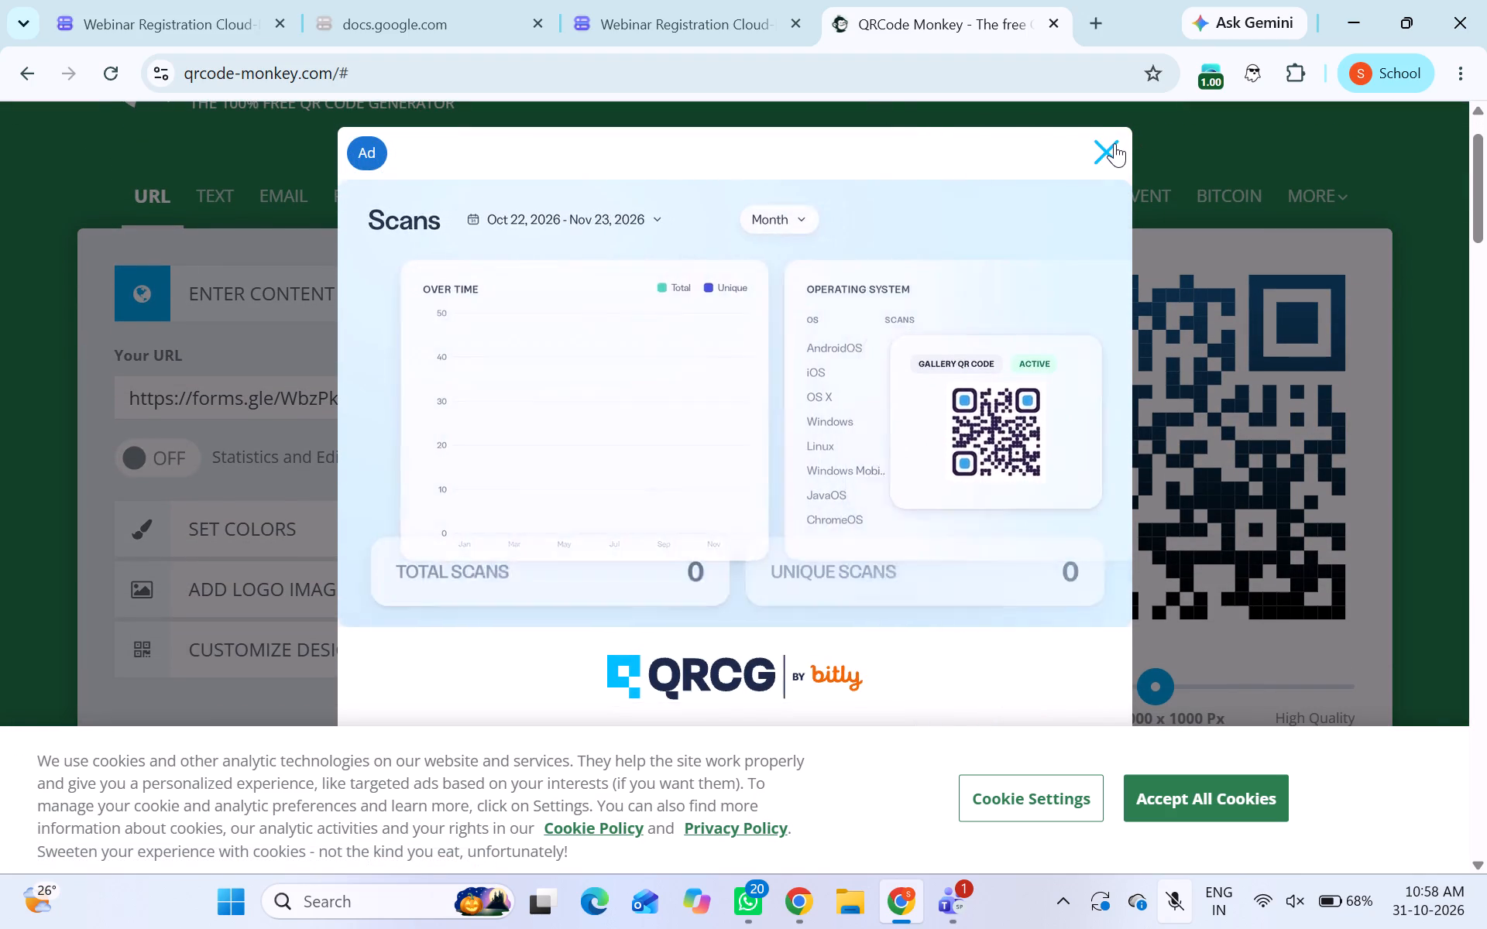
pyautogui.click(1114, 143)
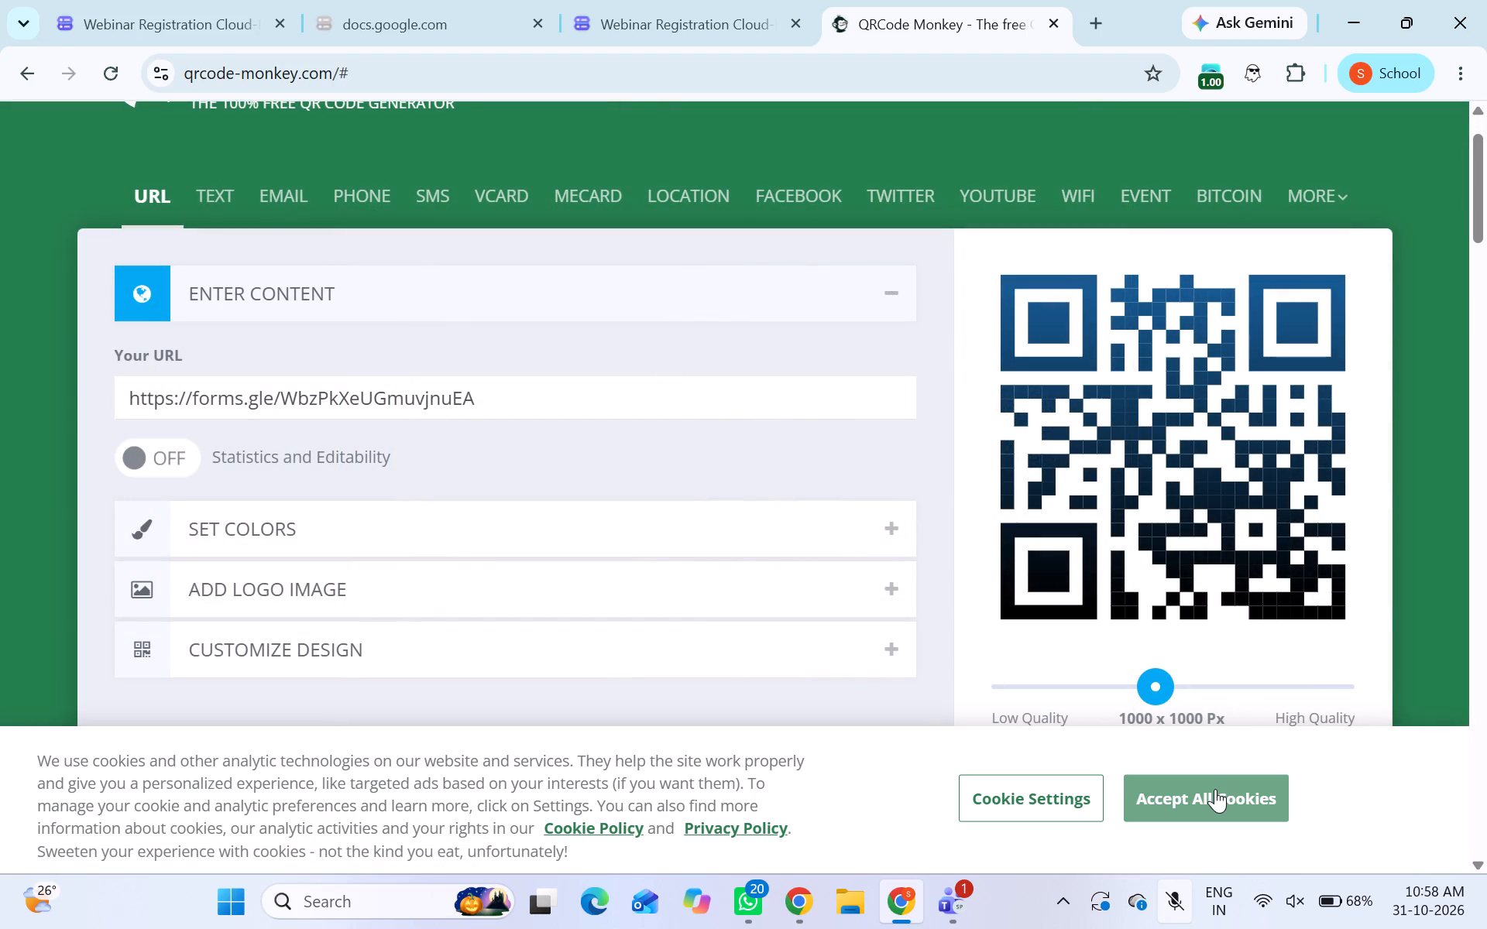
# Accept all cookies on the QR code generator site.
pyautogui.click(1215, 789)
# Set the QR code quality to 2000 x 2000 Px and create the QR code for the form link.
pyautogui.scroll(-1, 850, 677)
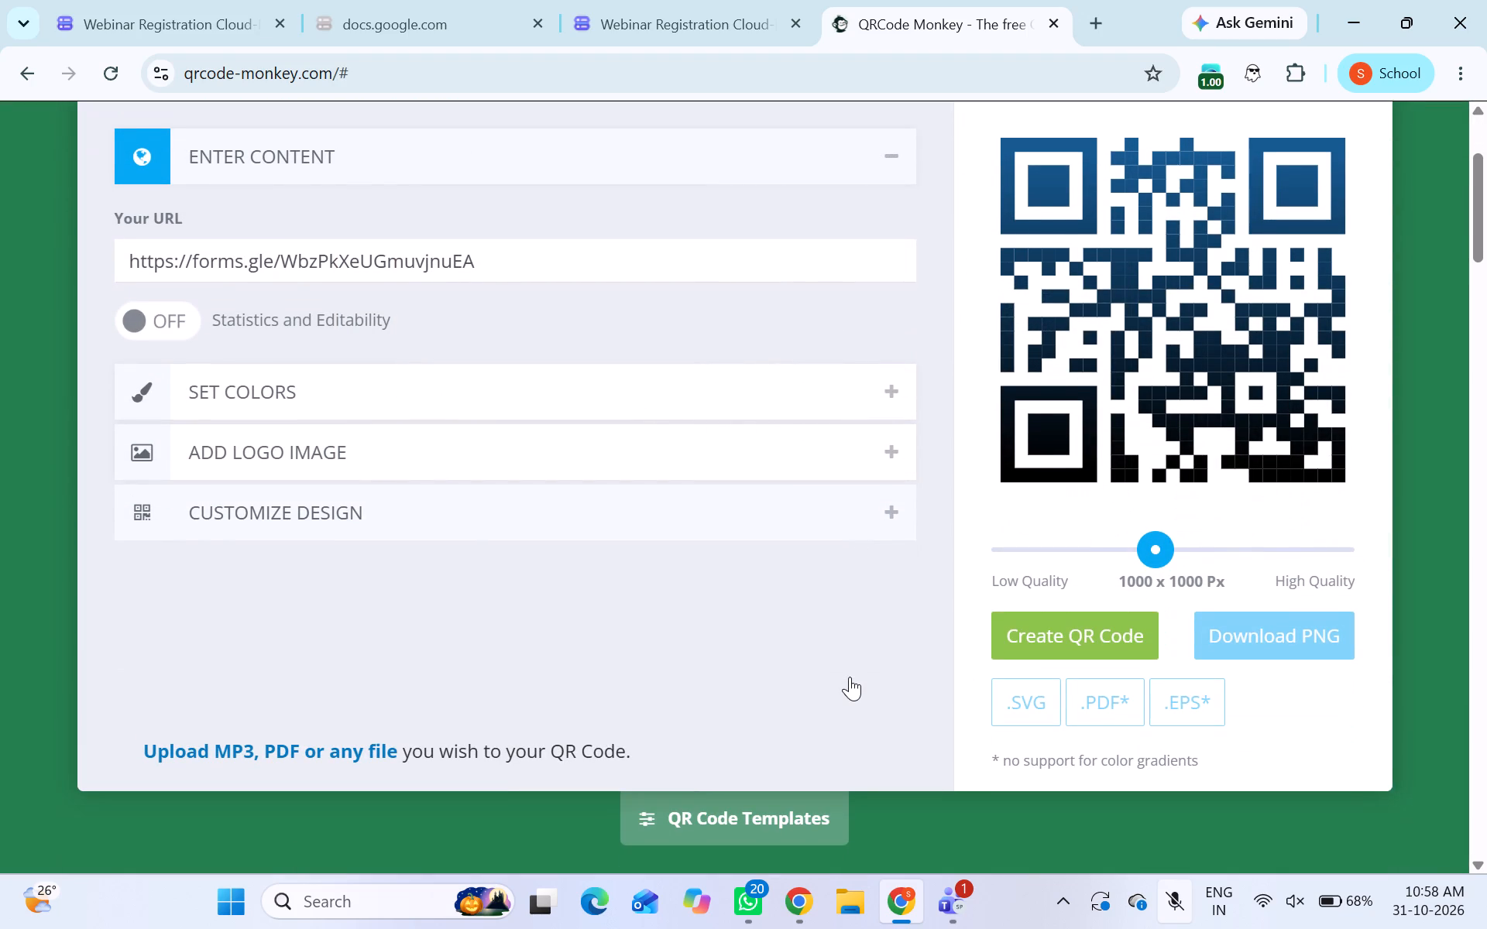
pyautogui.scroll(-1, 850, 677)
pyautogui.moveTo(1157, 536); pyautogui.dragTo(1356, 537)
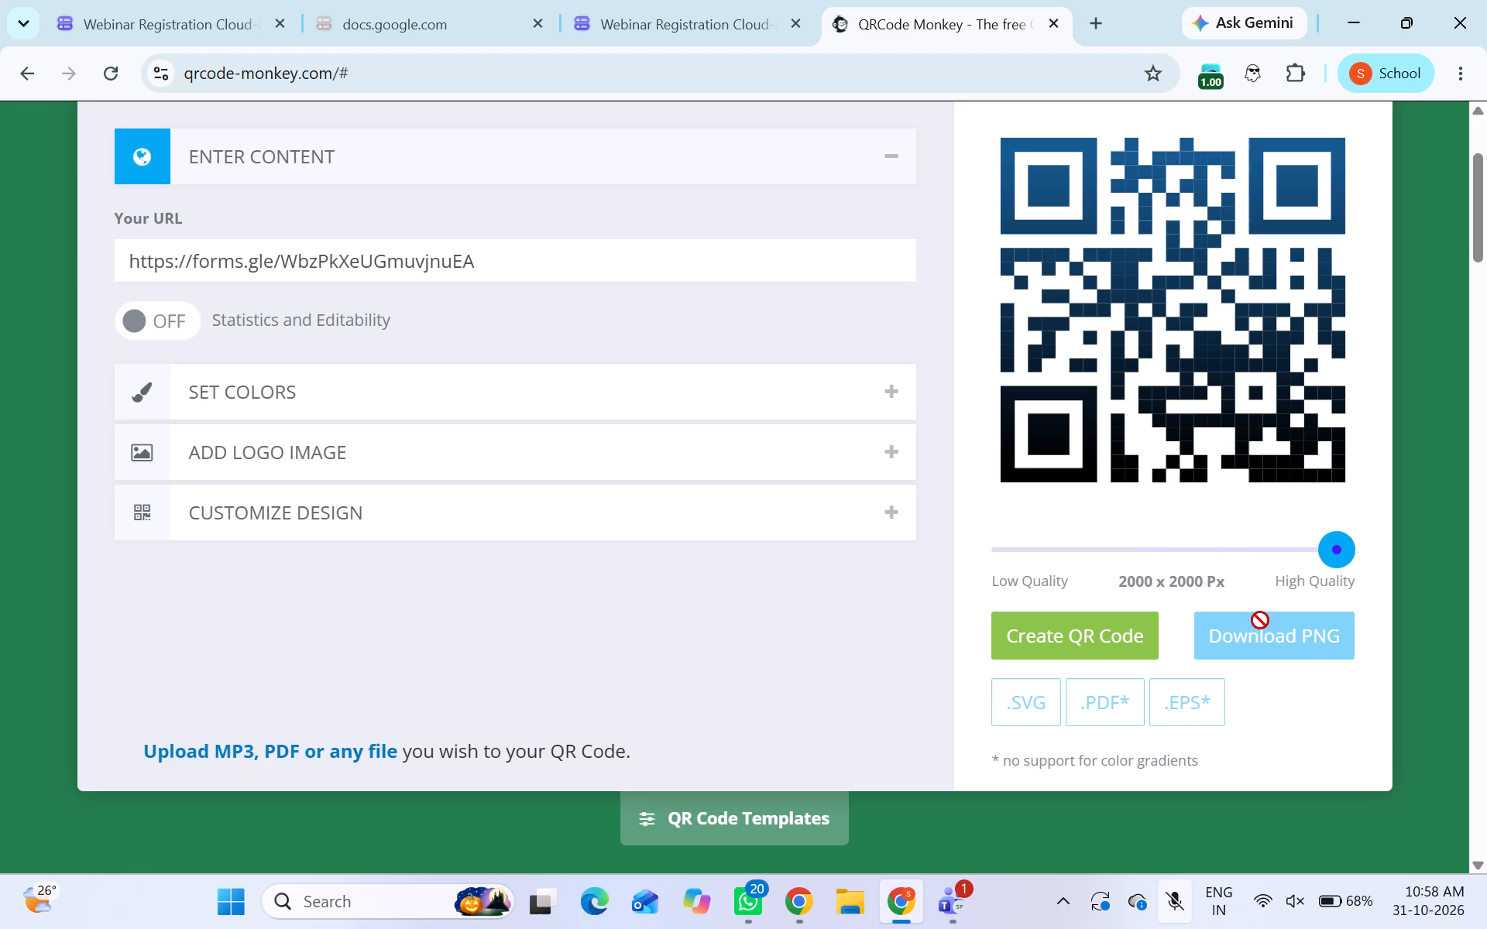
pyautogui.click(1251, 631)
pyautogui.click(1112, 649)
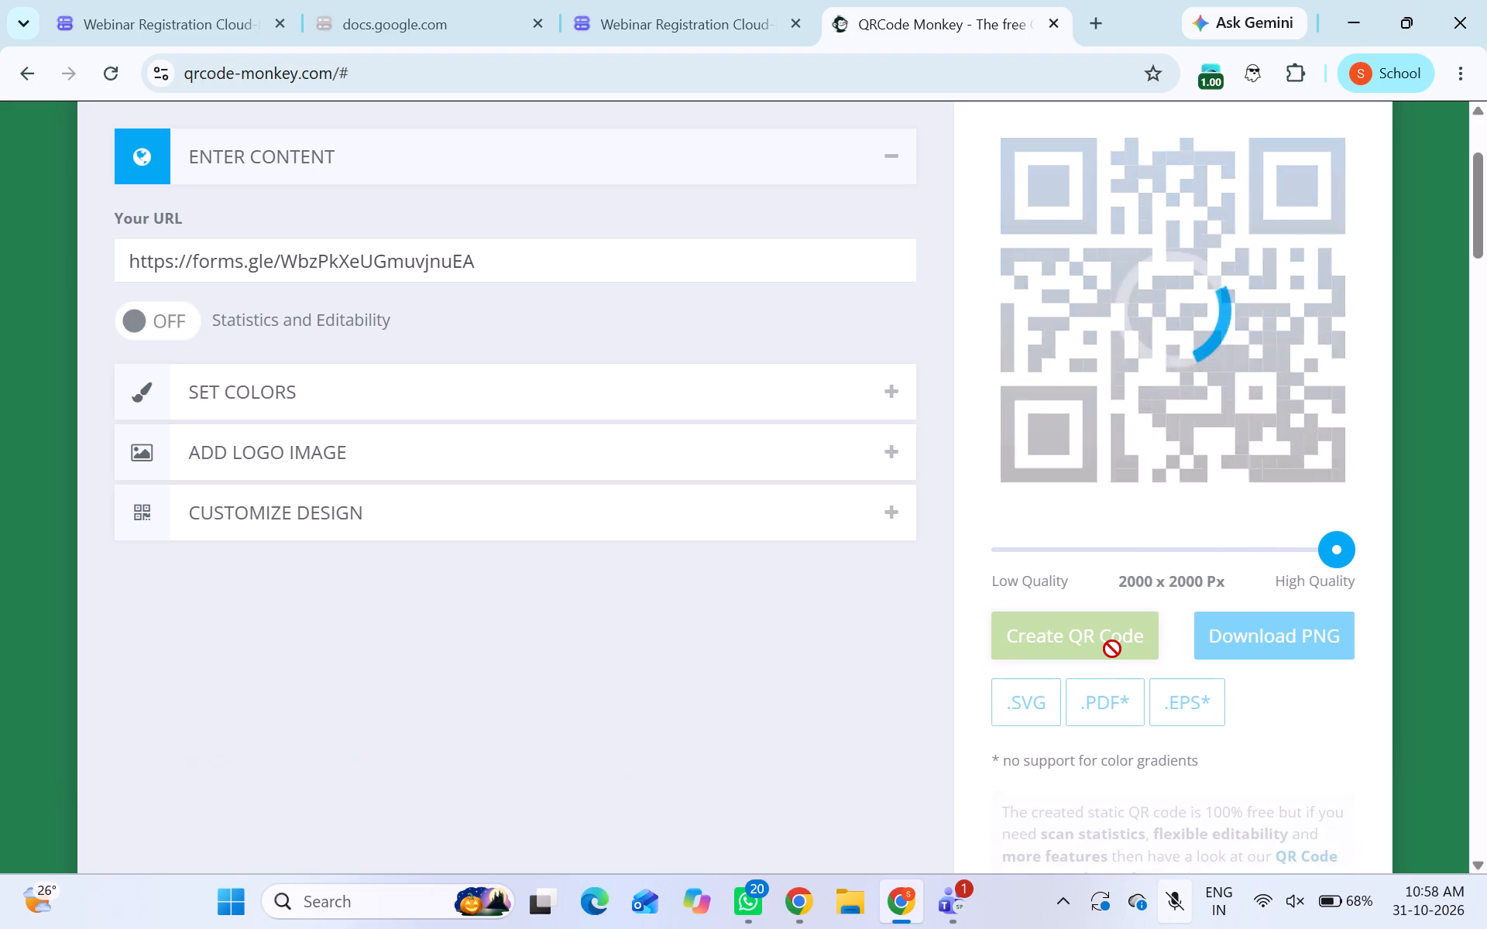
# Download the created QR code as a PNG file.
pyautogui.click(1227, 626)
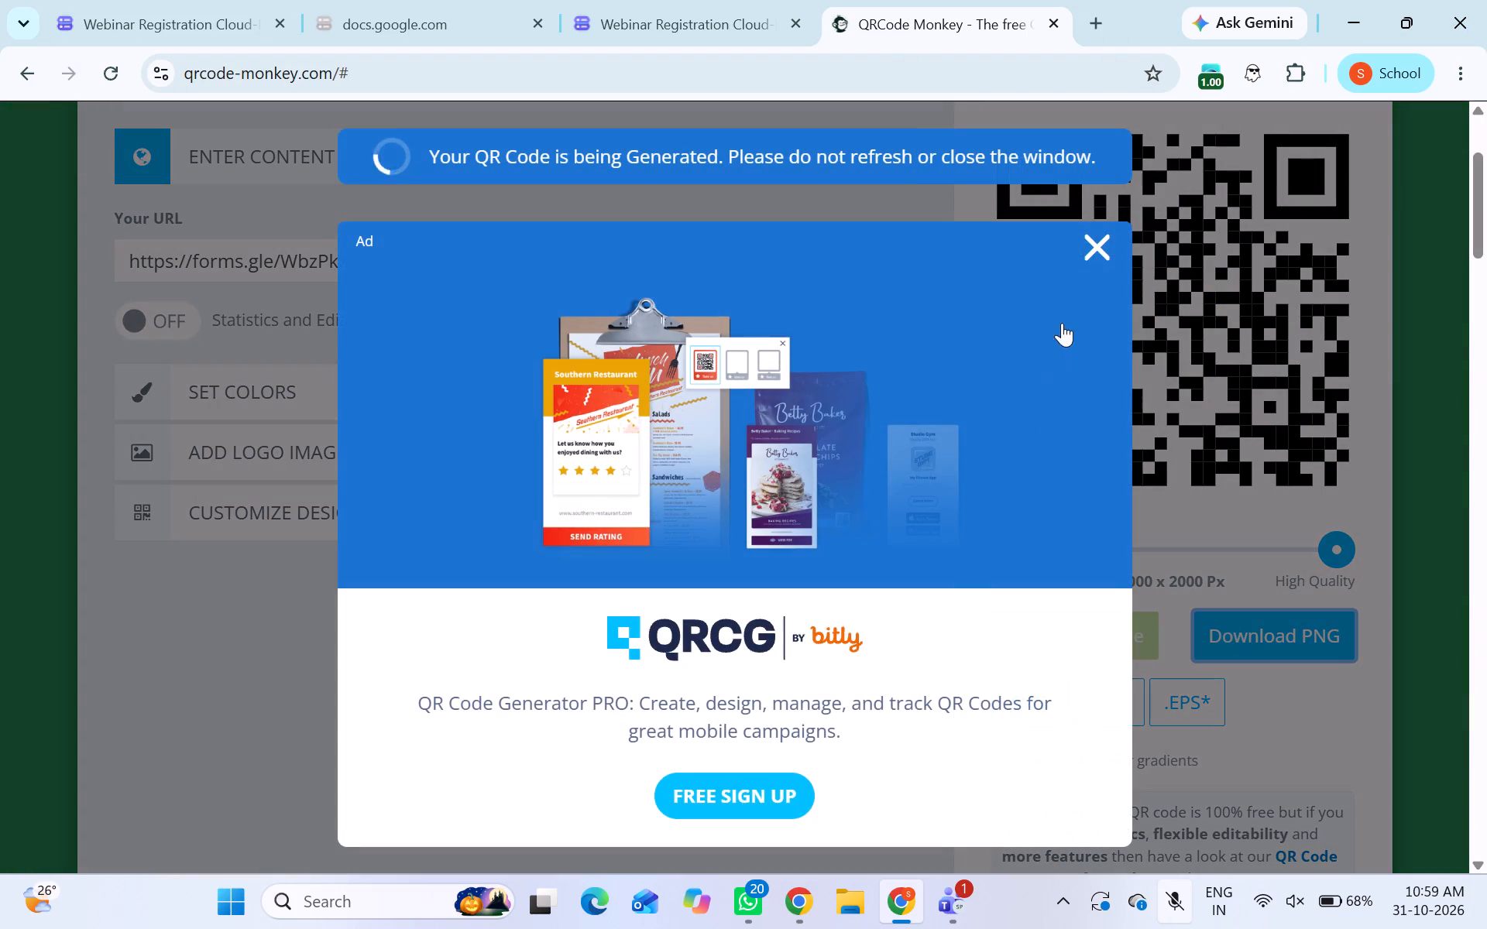
pyautogui.click(1090, 269)
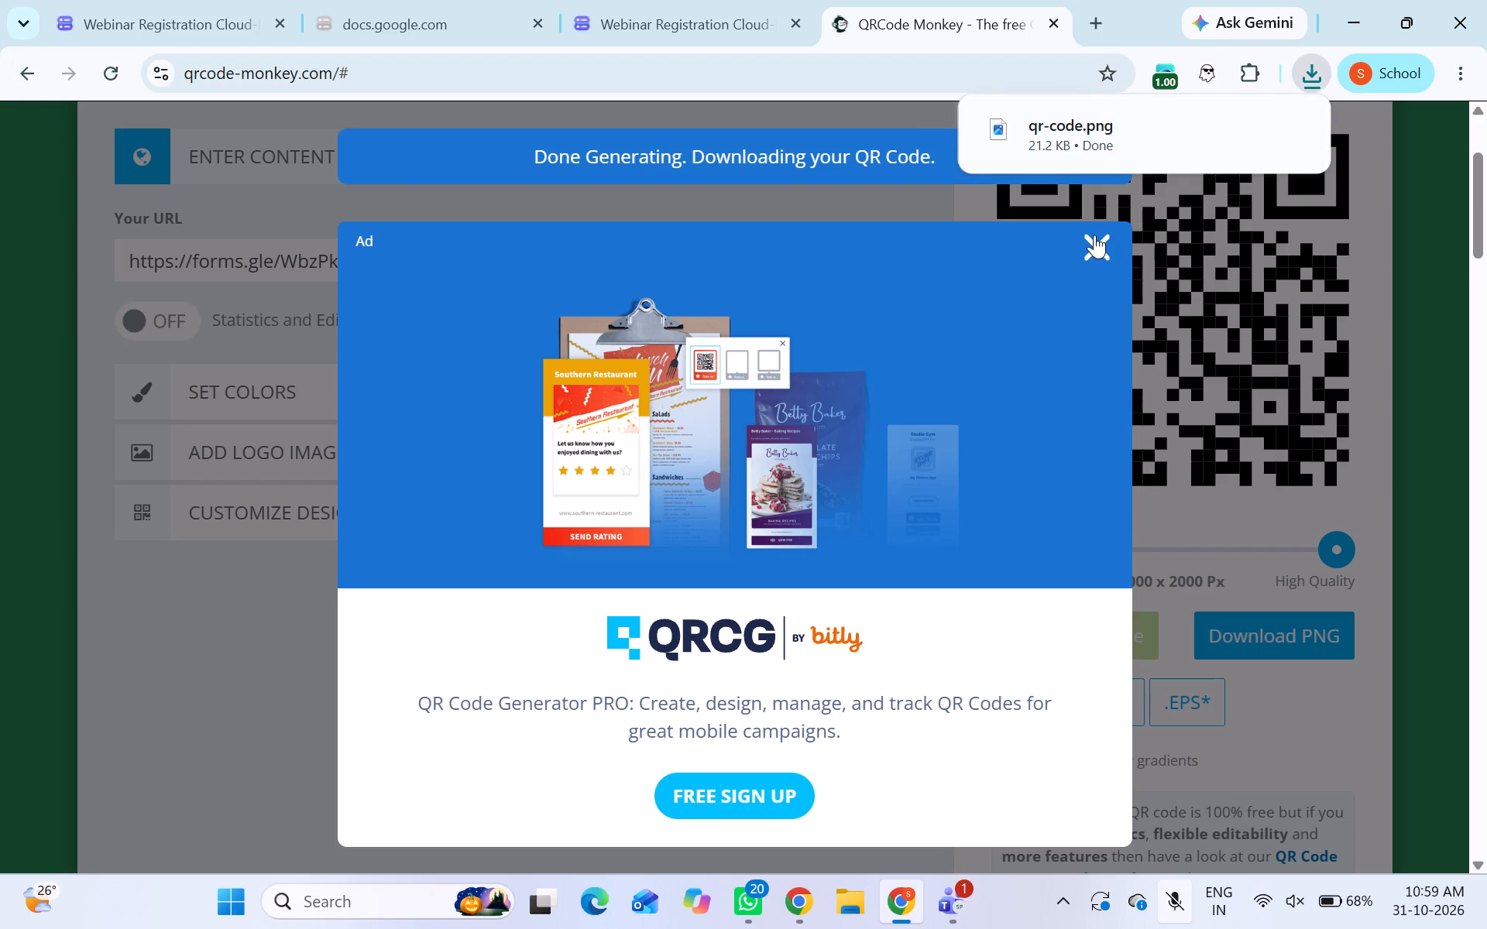
# Open the downloaded qr-code.png in Photos and view it in a maximized window.
pyautogui.click(1126, 149)
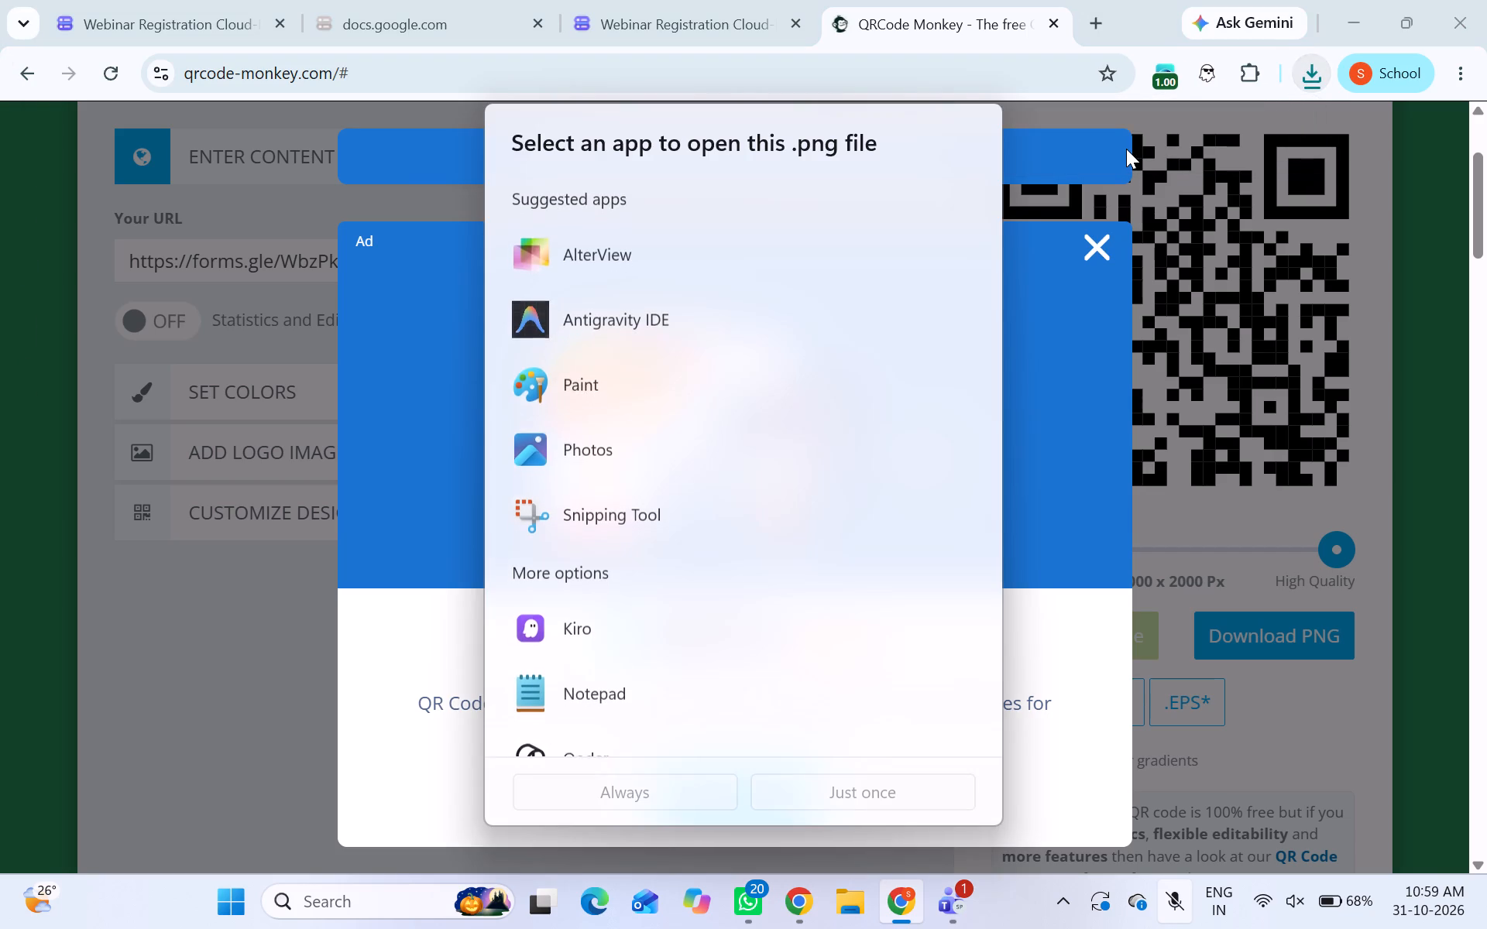
pyautogui.doubleClick(656, 460)
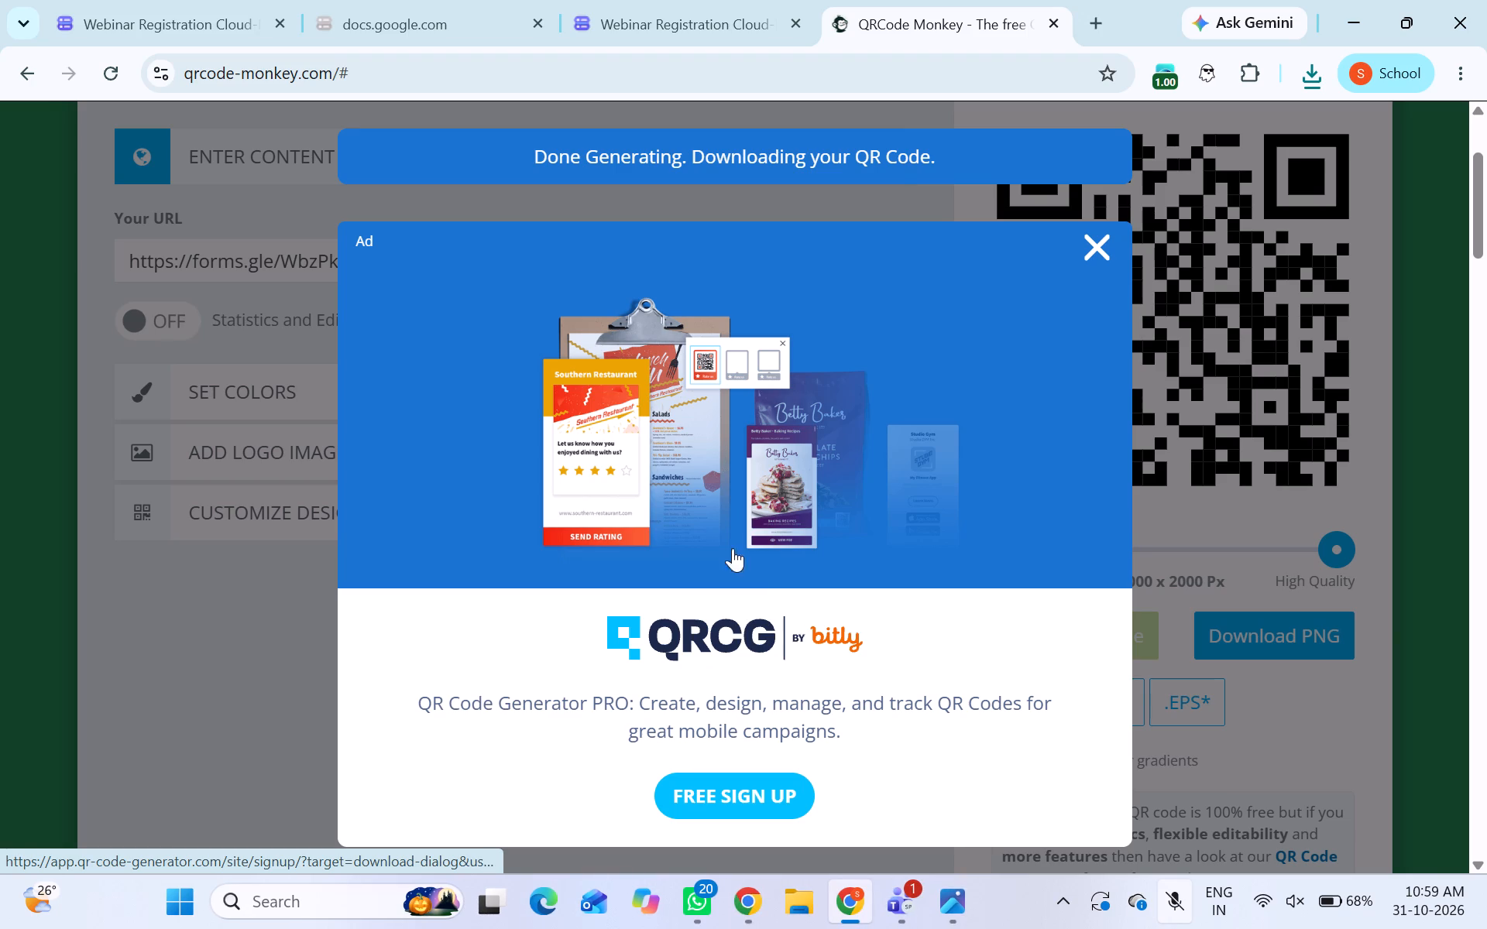
pyautogui.click(974, 926)
pyautogui.click(826, 562)
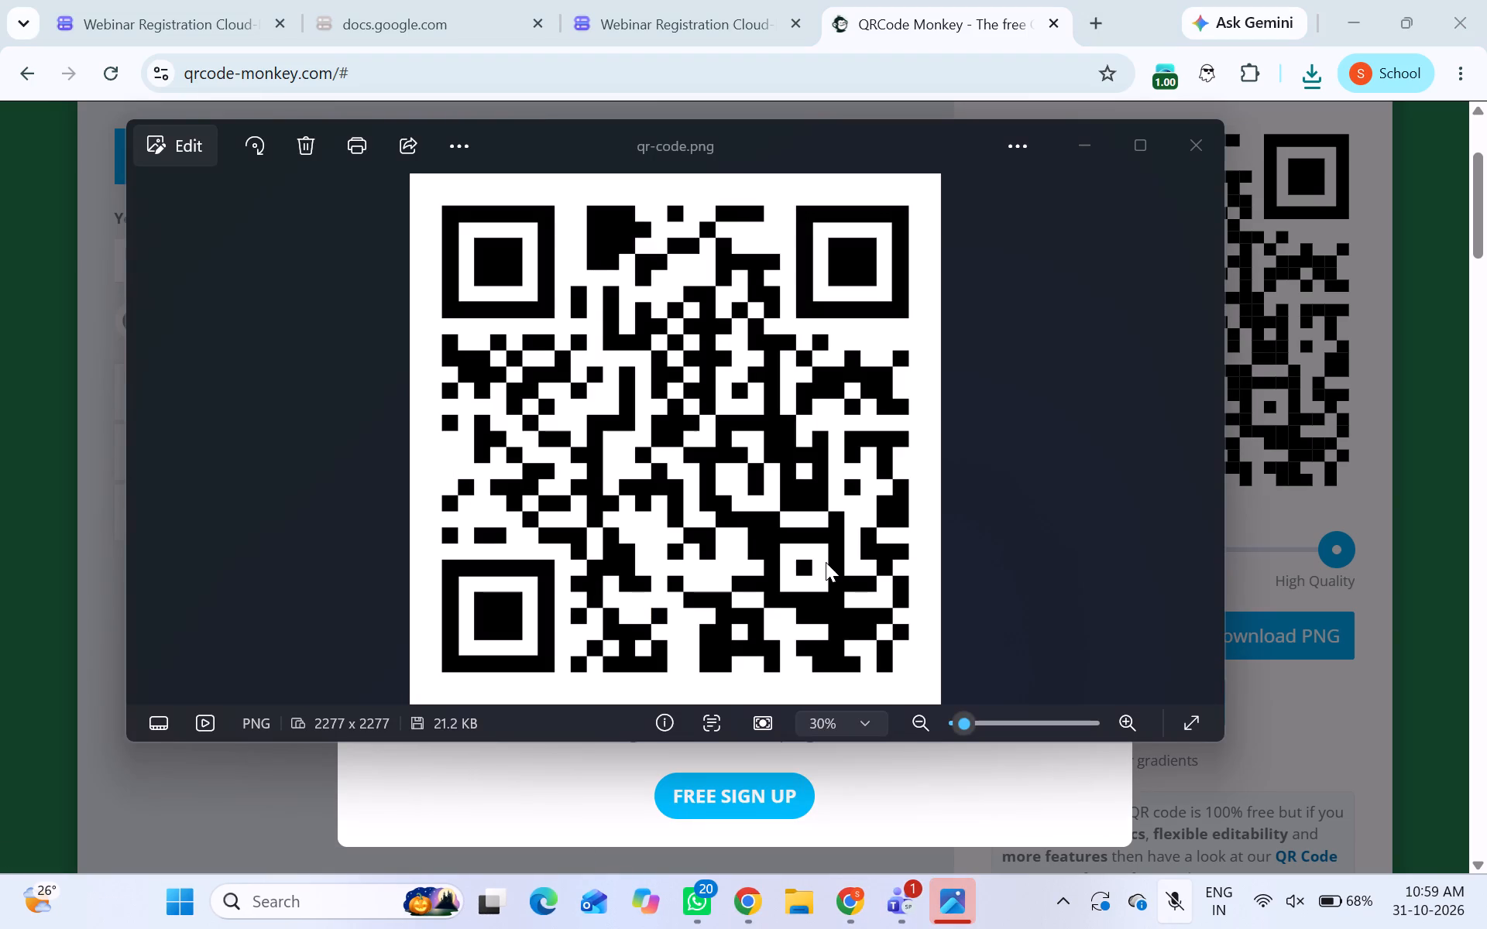
pyautogui.click(1140, 144)
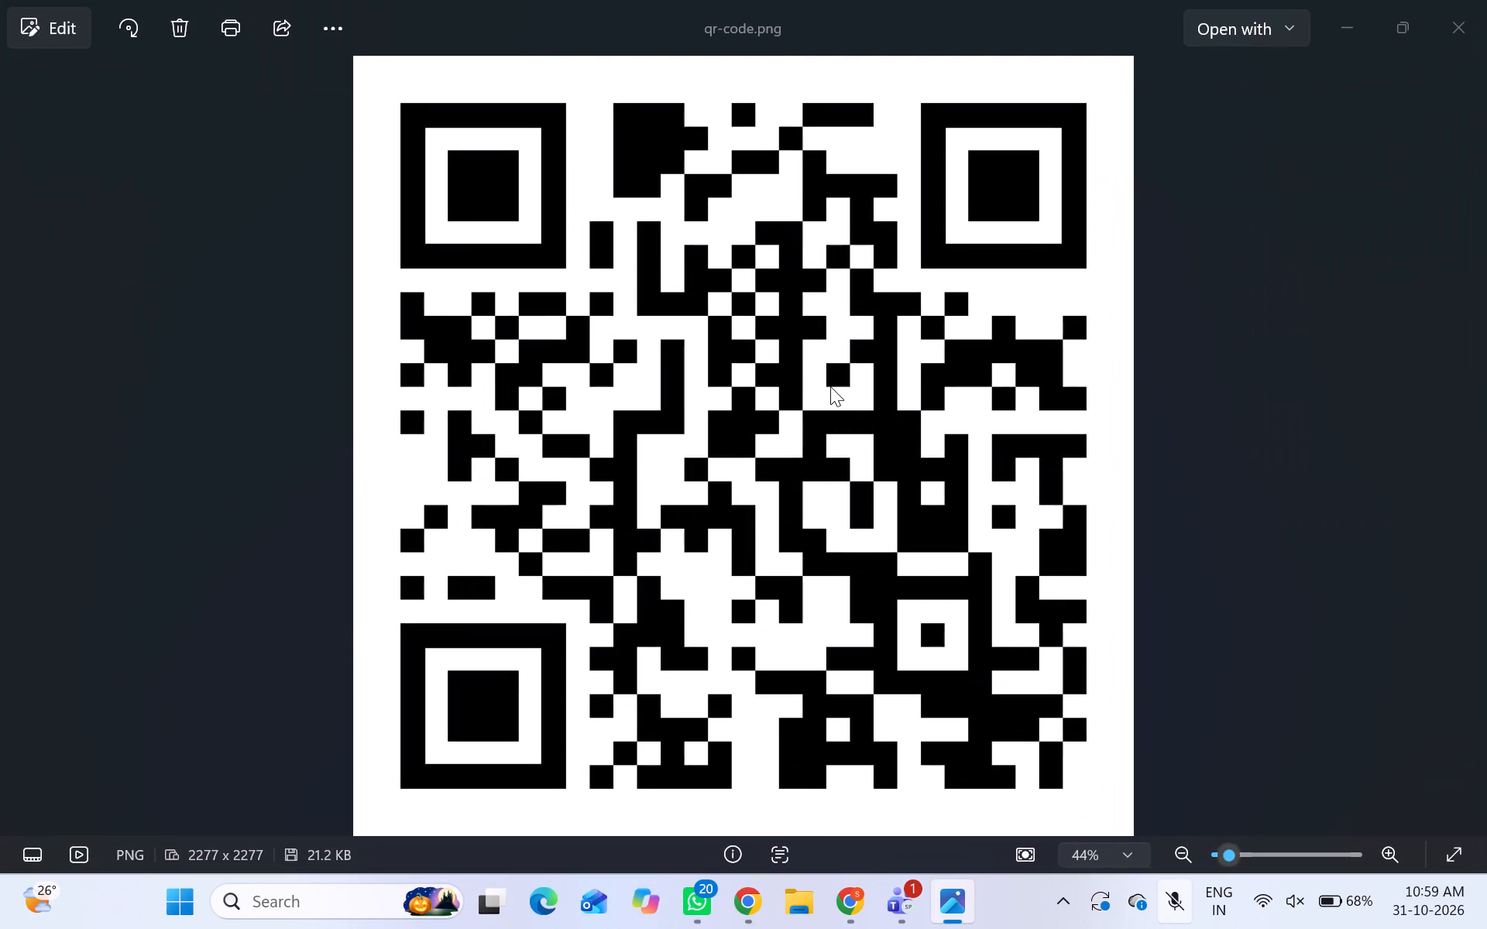
pyautogui.click(830, 386)
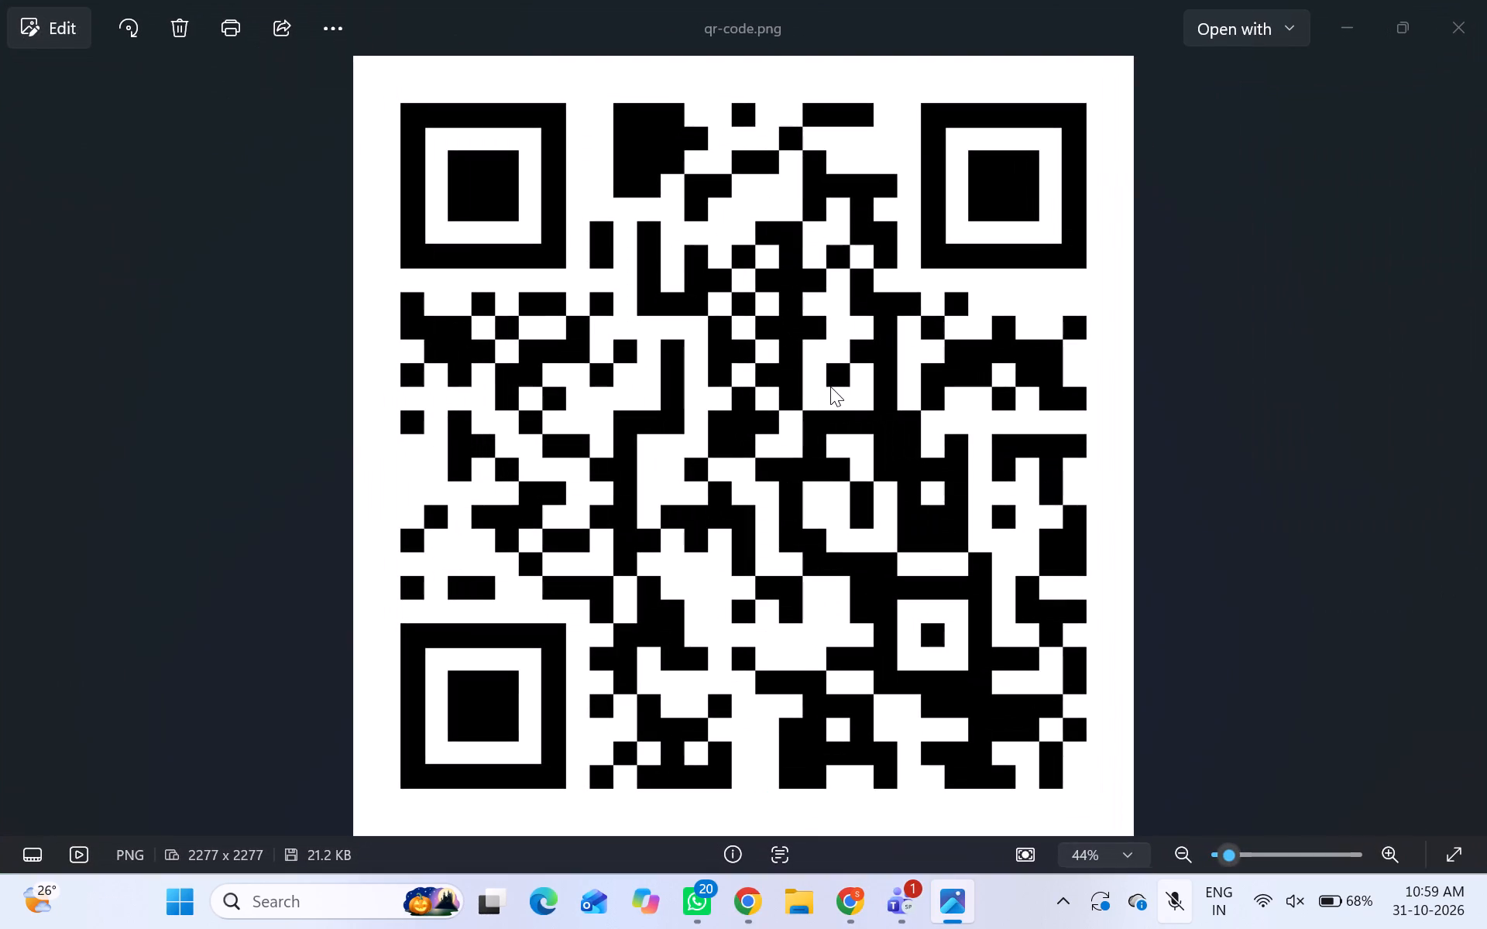
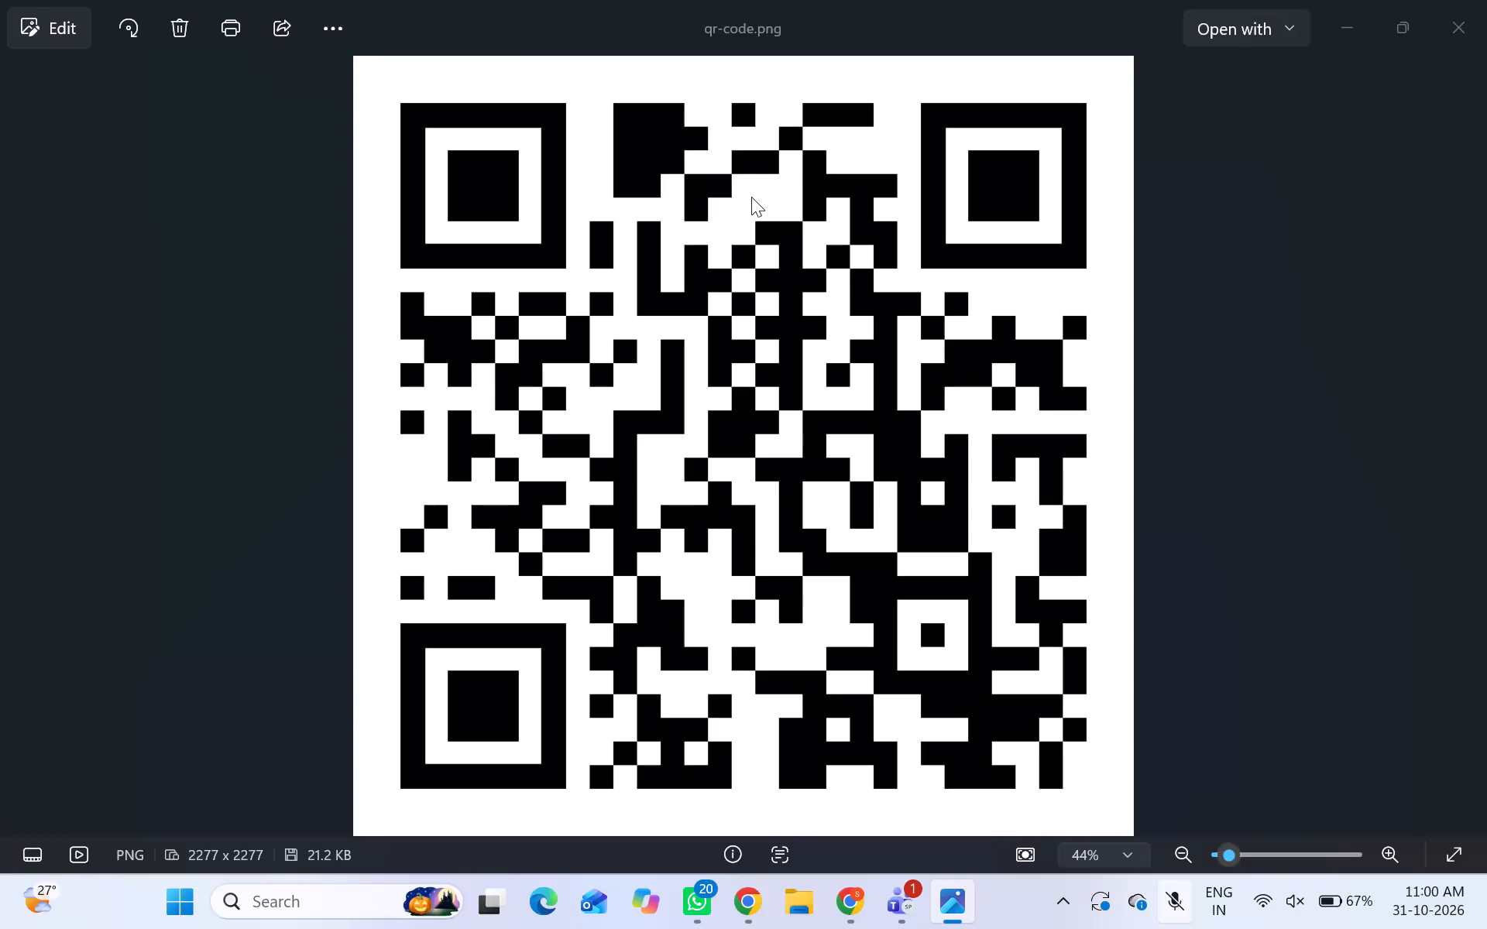
# Copy the opened qr-code.png image to the clipboard.
pyautogui.rightClick(751, 197)
pyautogui.click(802, 245)
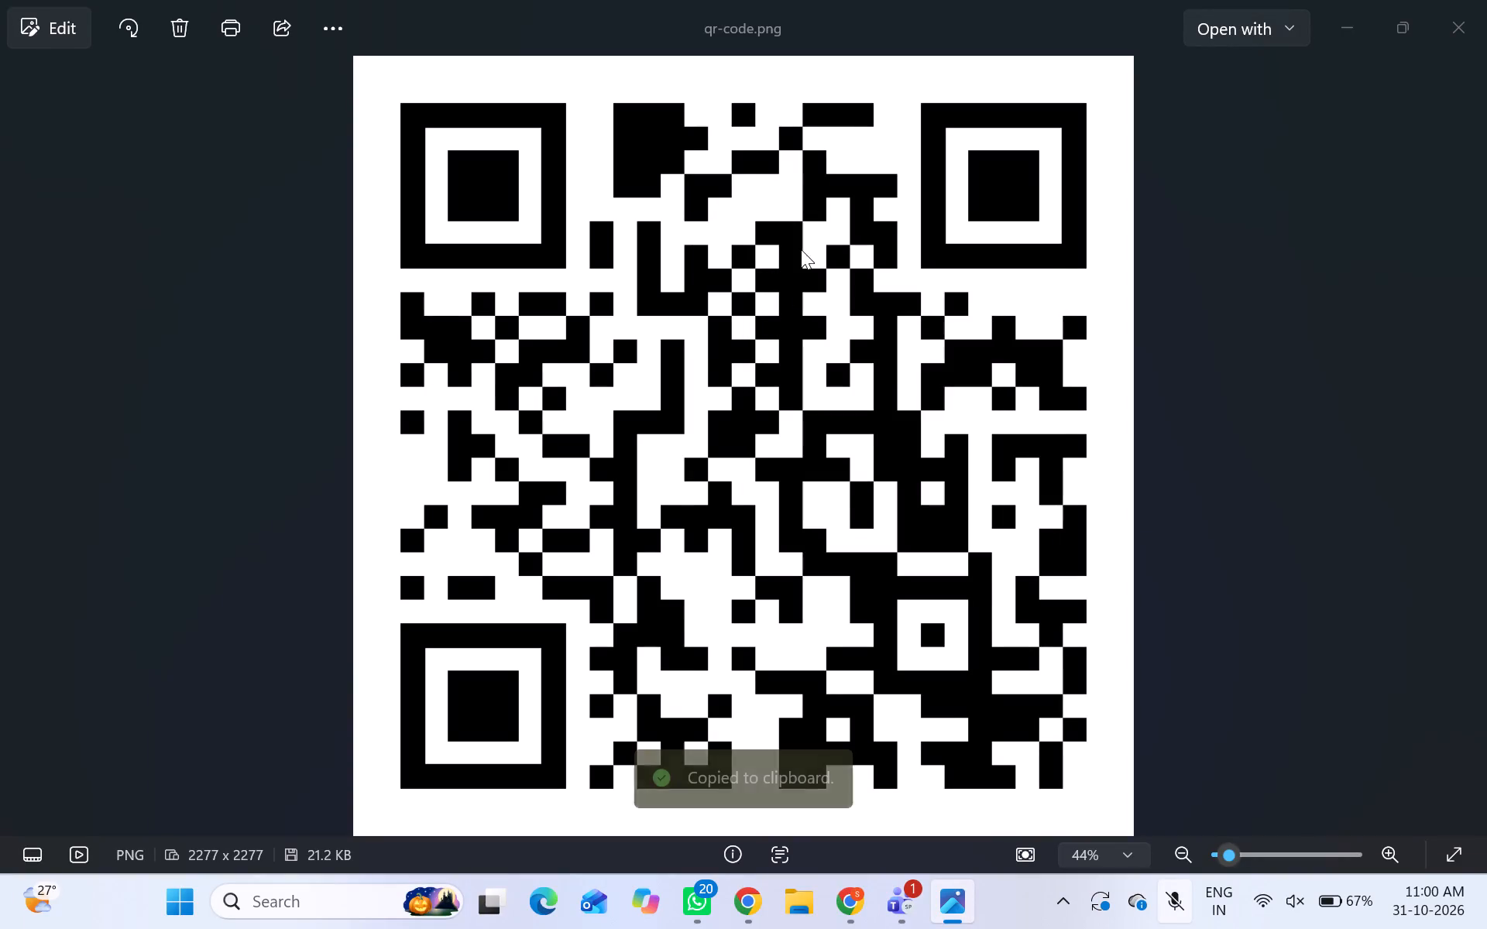
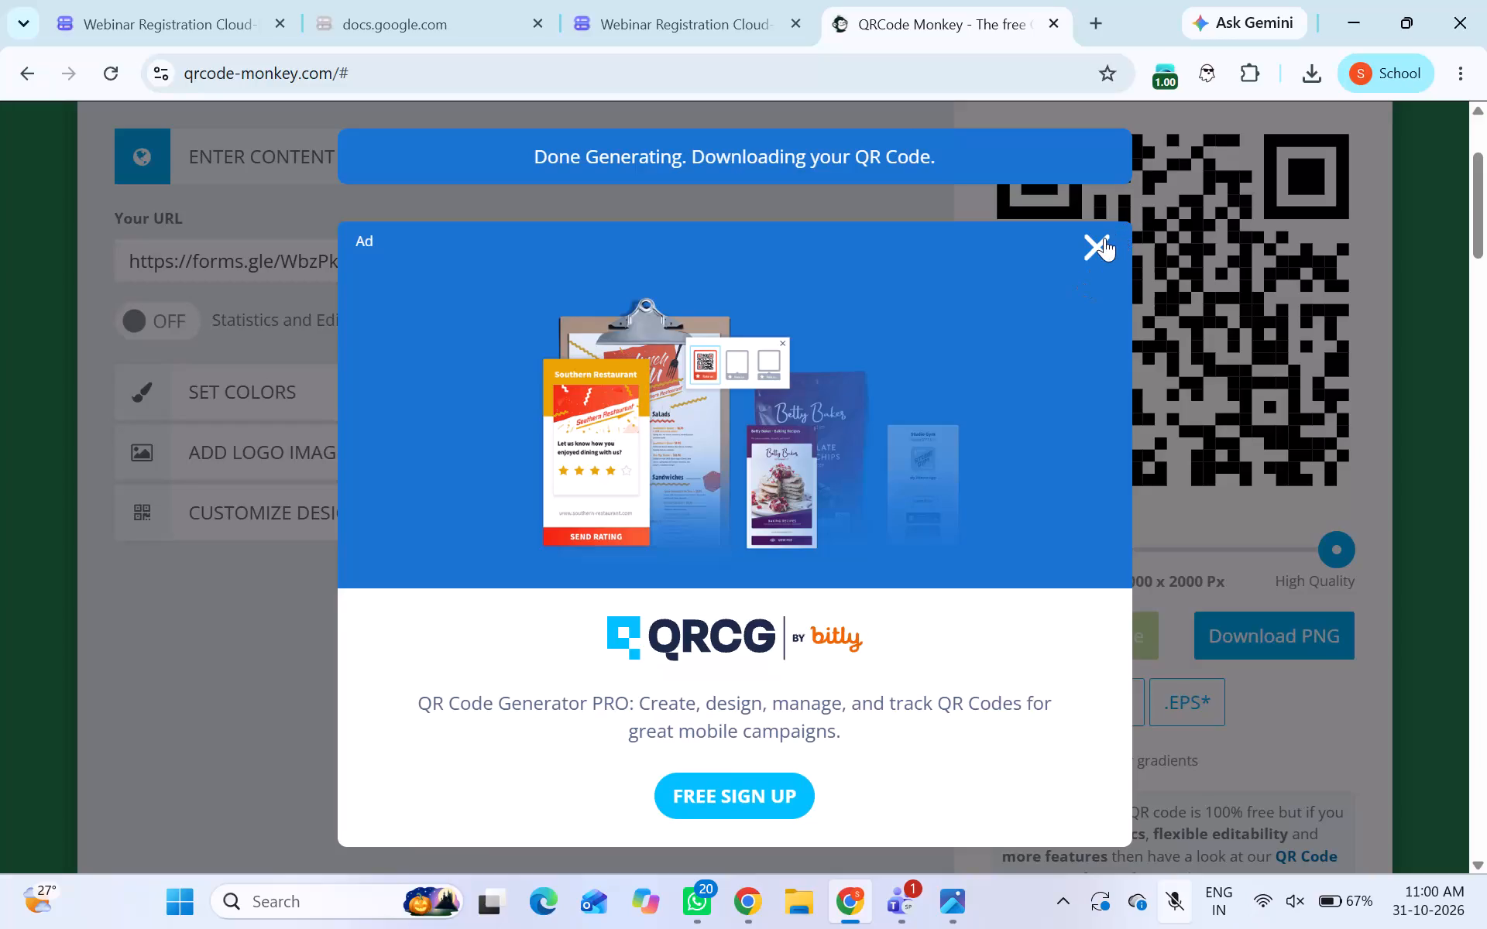
# Dismiss the QR Code Generator PRO advertisement covering the QR code page.
pyautogui.click(1104, 238)
# View the gallery of ready-made QR code templates and close it without picking one.
pyautogui.scroll(-4, 906, 480)
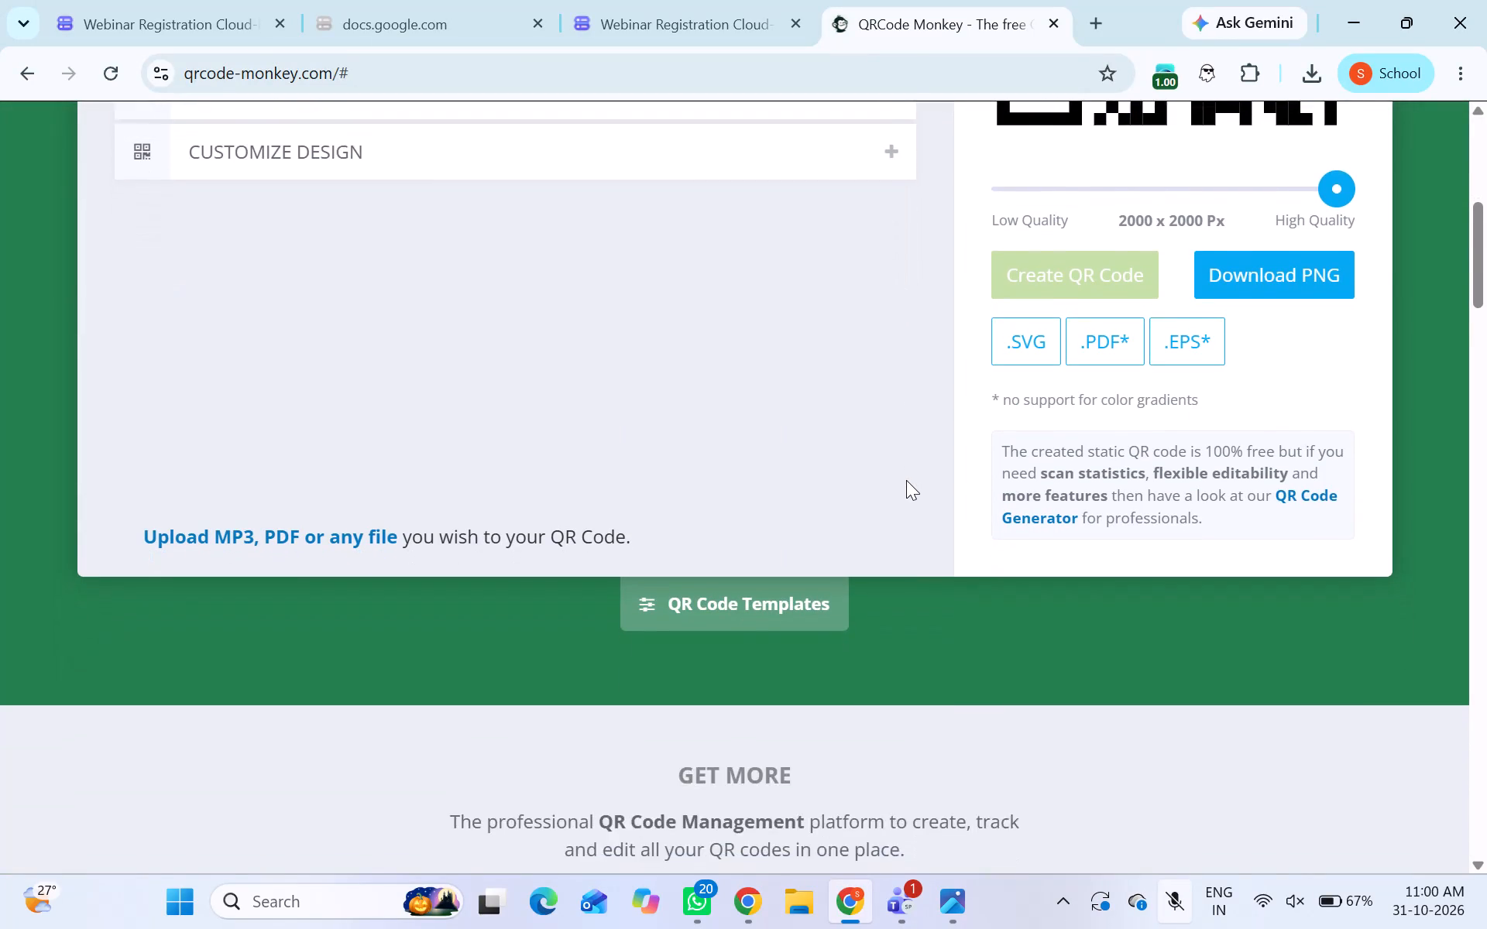
pyautogui.scroll(-1, 906, 480)
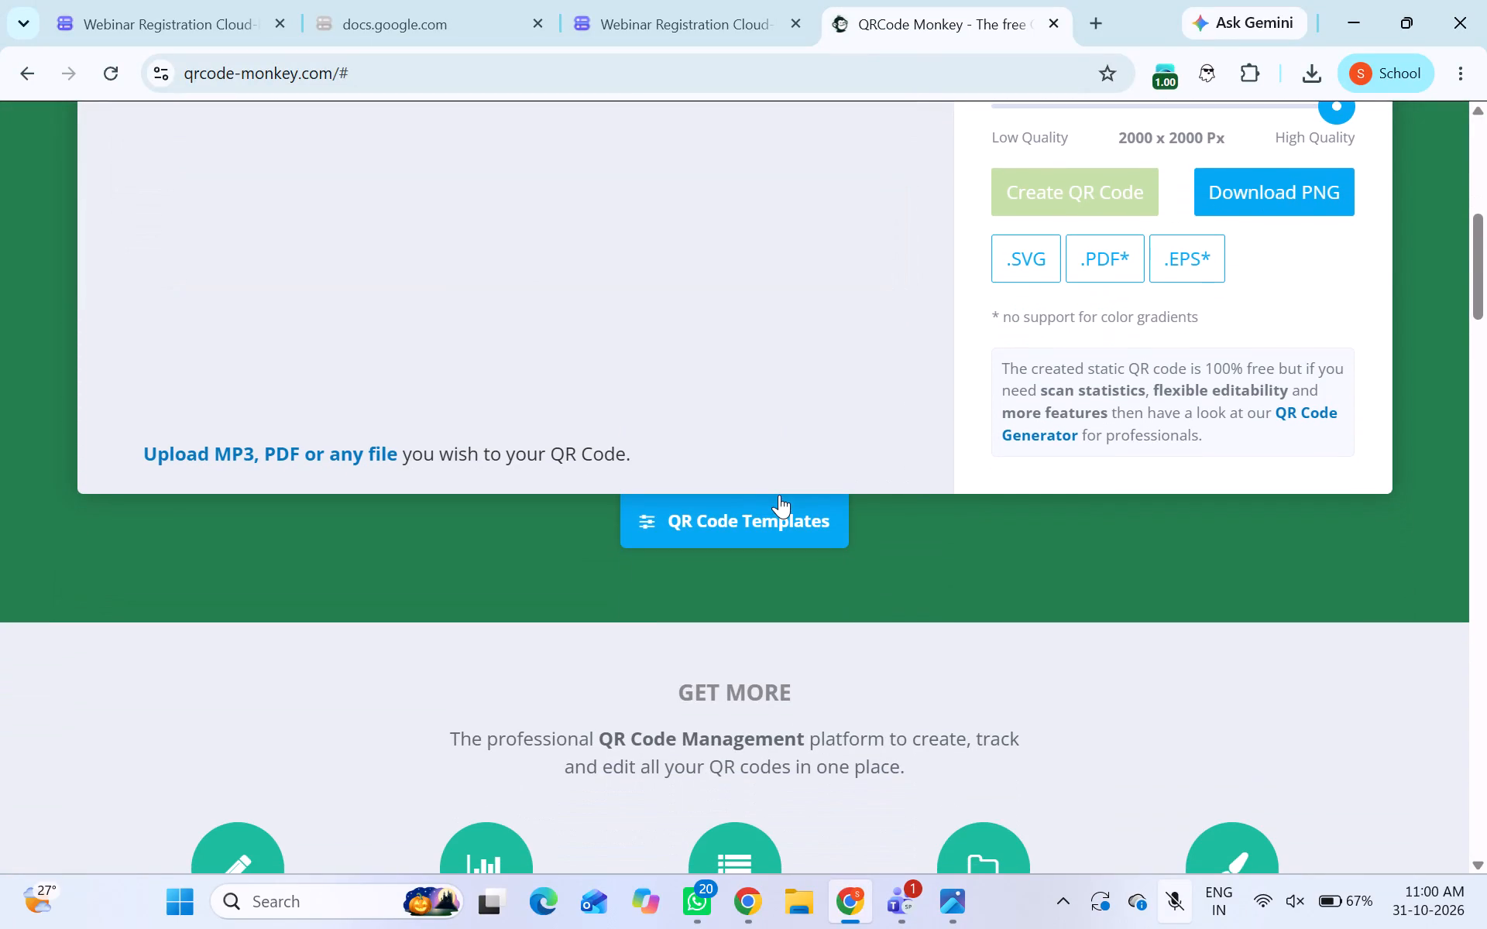
pyautogui.click(720, 512)
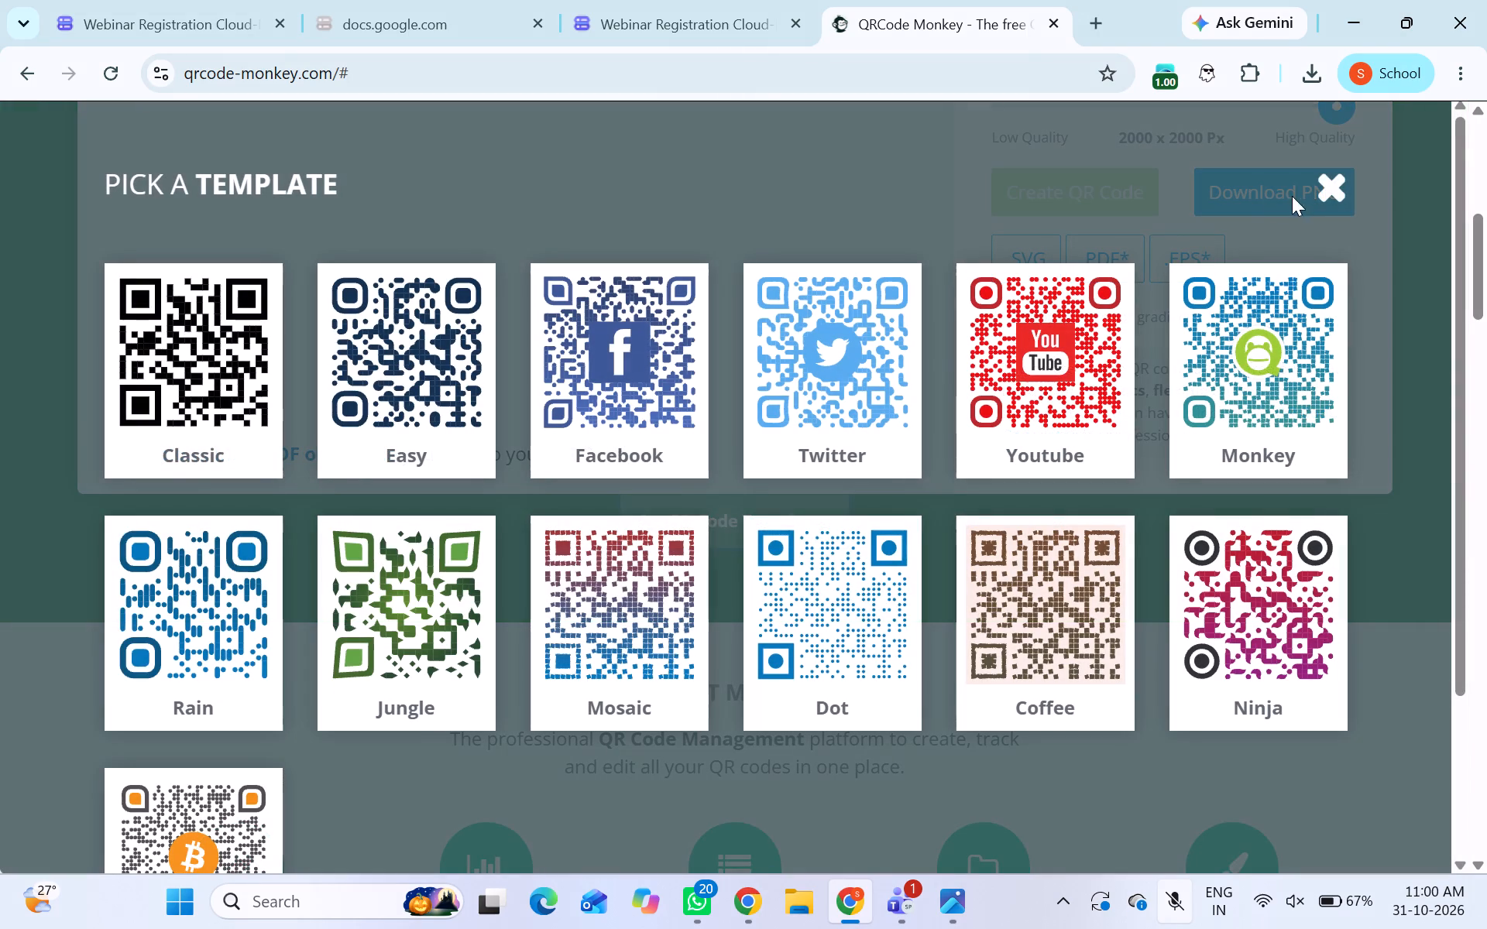
pyautogui.click(1338, 193)
# Look over the QR code generator page, including its download formats, content types, entered URL and customization sections.
pyautogui.scroll(-2, 911, 472)
pyautogui.scroll(2, 911, 472)
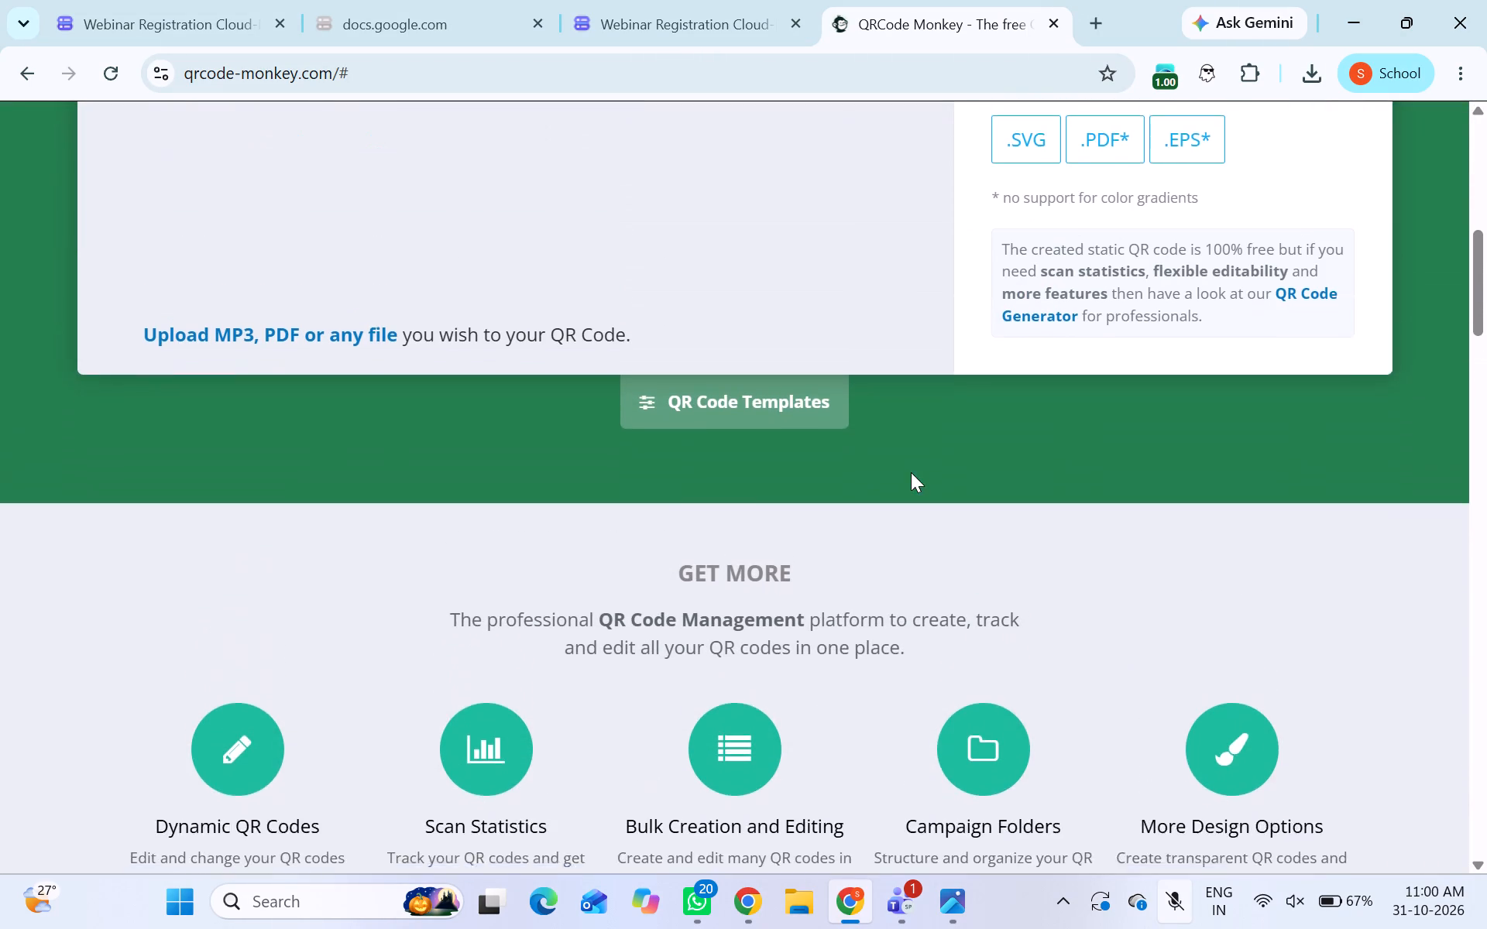
pyautogui.scroll(1, 911, 472)
pyautogui.moveTo(1156, 352); pyautogui.dragTo(1046, 267)
pyautogui.click(1046, 267)
pyautogui.scroll(2, 1046, 267)
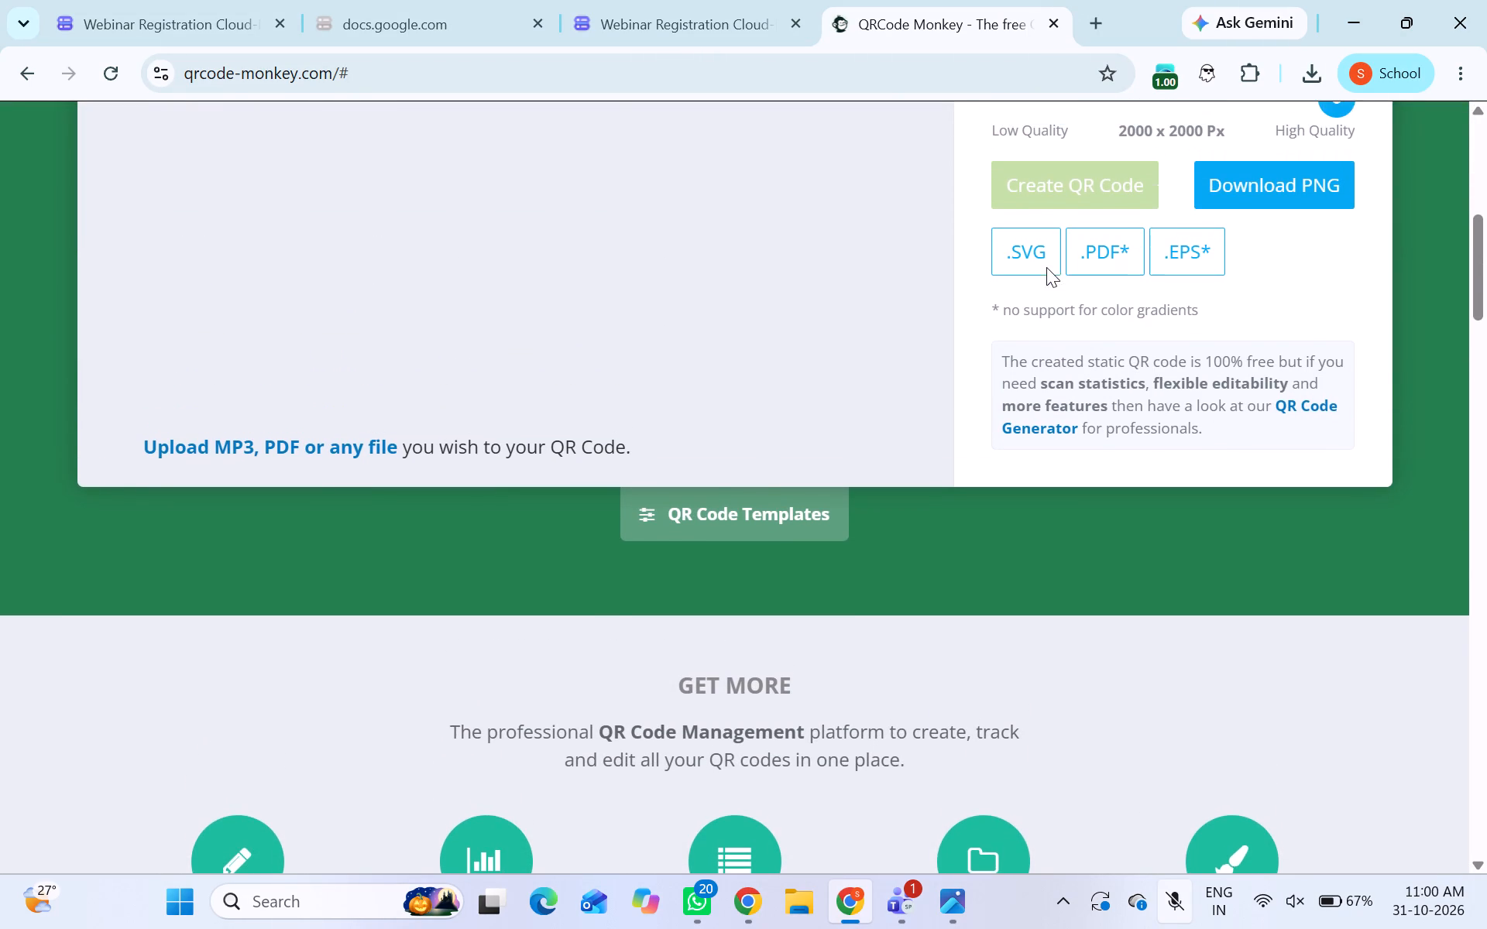
pyautogui.scroll(8, 1046, 267)
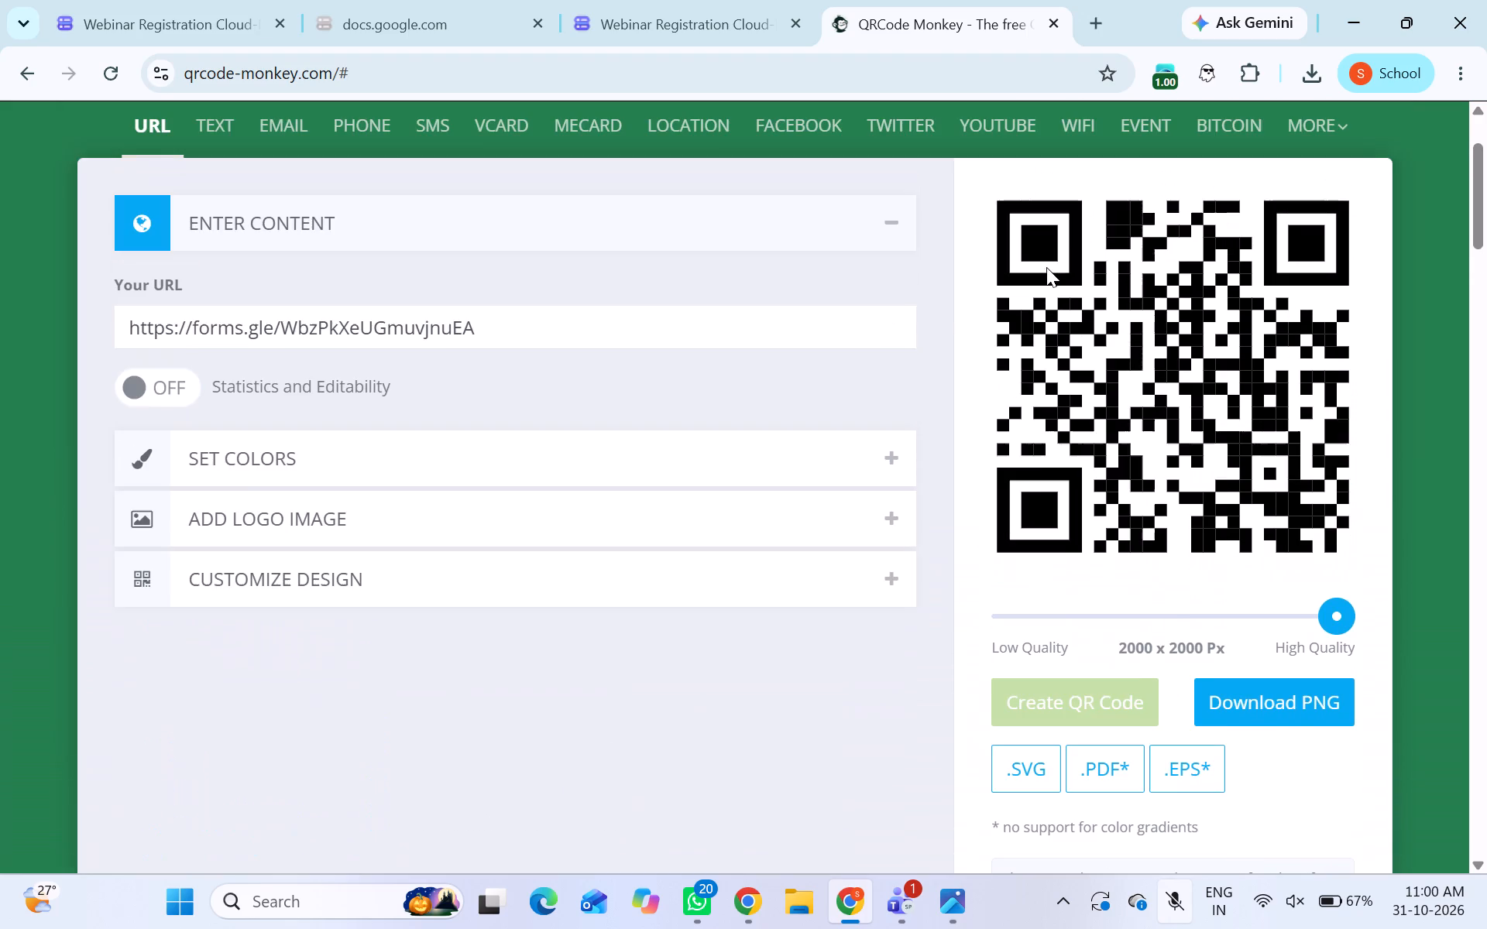
pyautogui.scroll(1, 1046, 267)
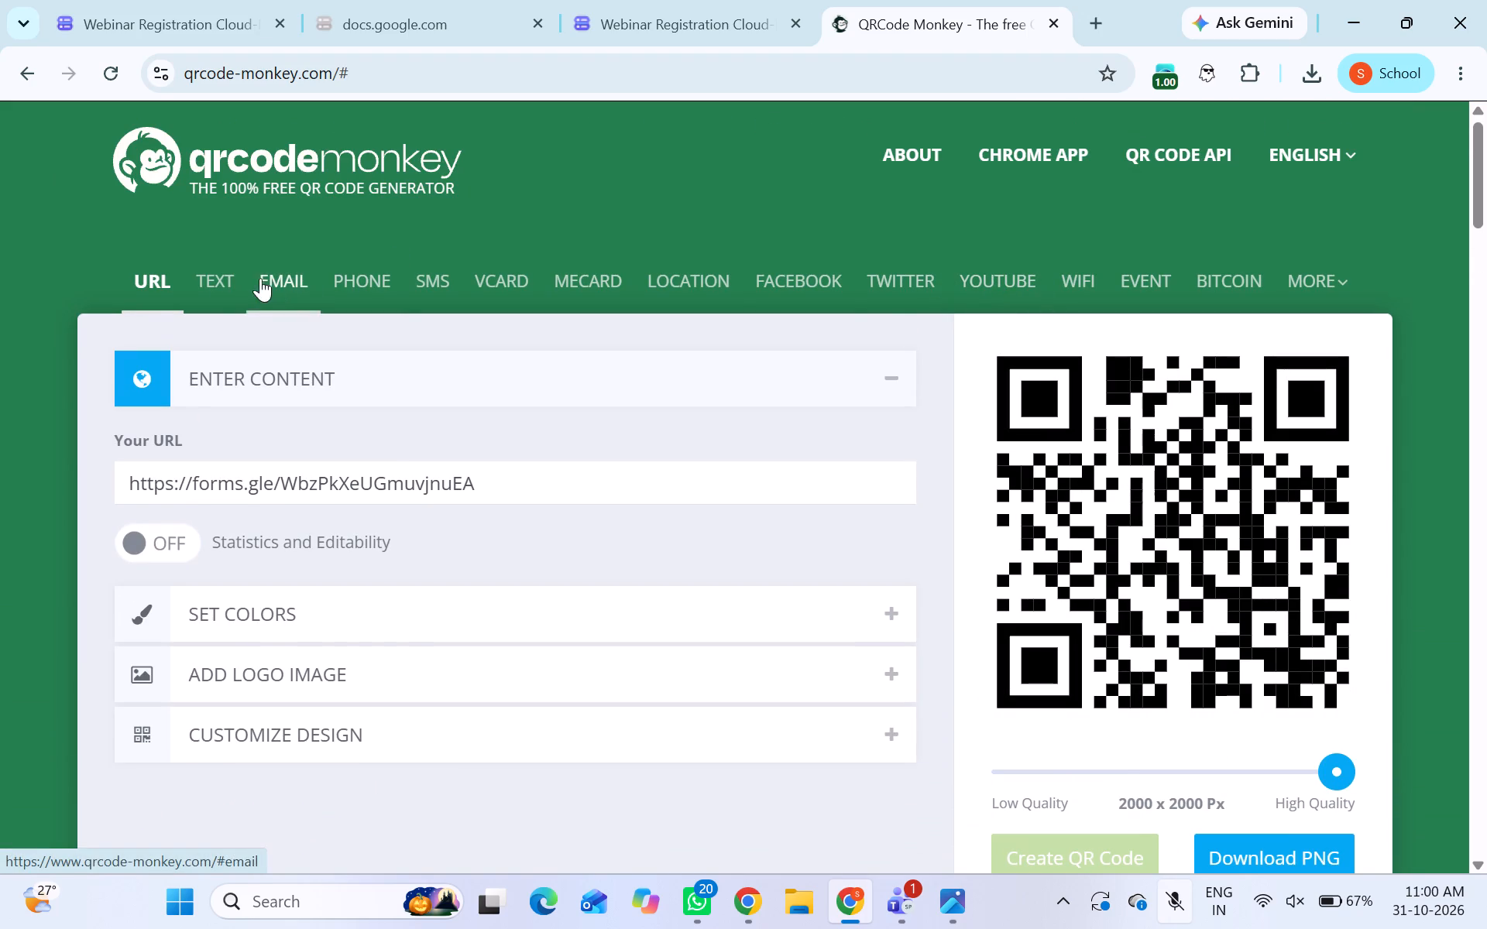
pyautogui.scroll(-1, 224, 442)
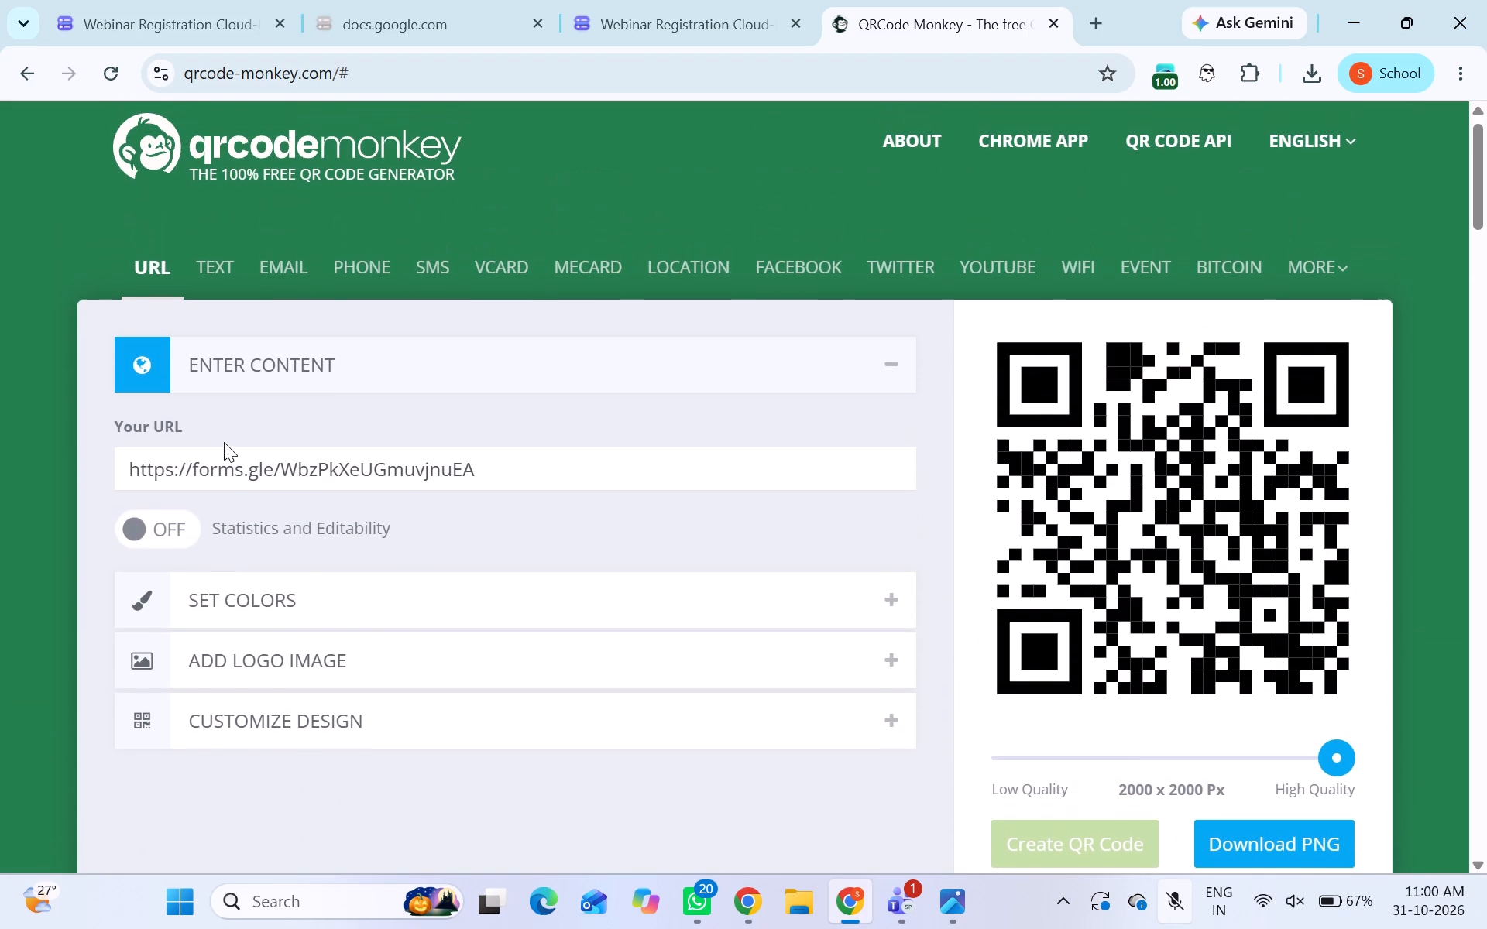